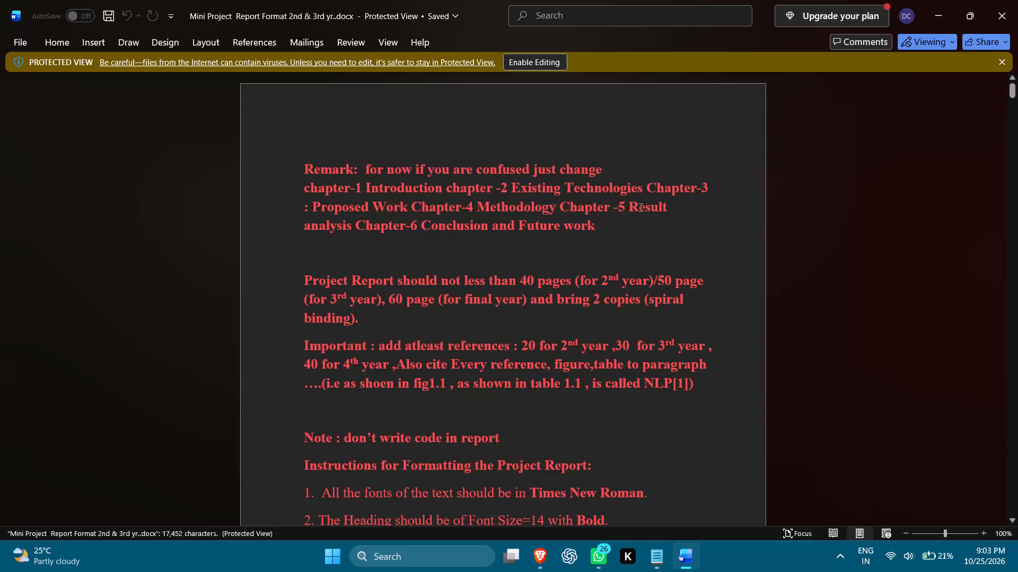
Review the report format's opening instructions and the title page layout, including the project, supervisor and team member fields.
{"action": "scroll", "coordinate": [640, 207], "scroll_direction": "down", "scroll_amount": 20}
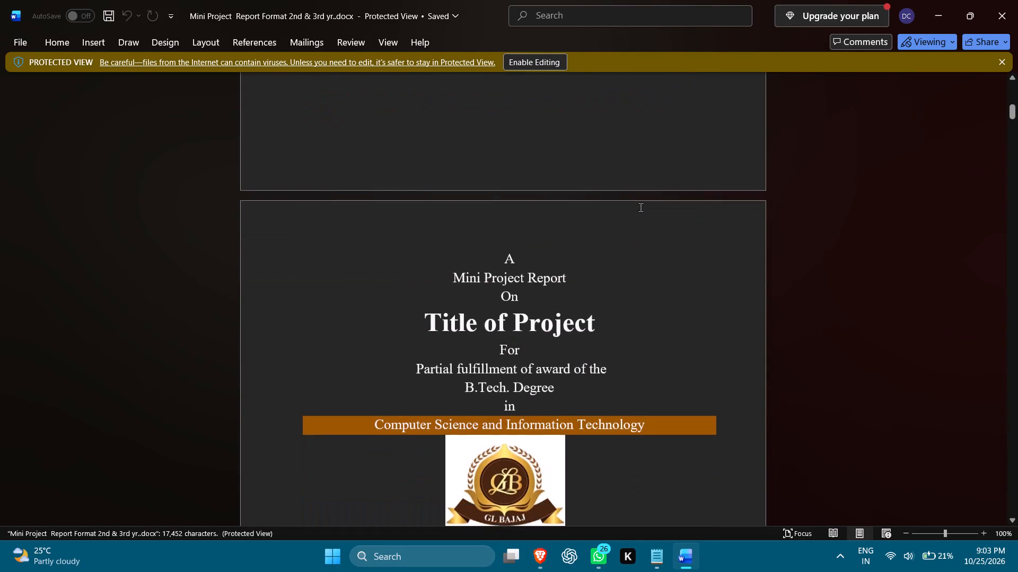
{"action": "scroll", "coordinate": [640, 207], "scroll_direction": "down", "scroll_amount": 19}
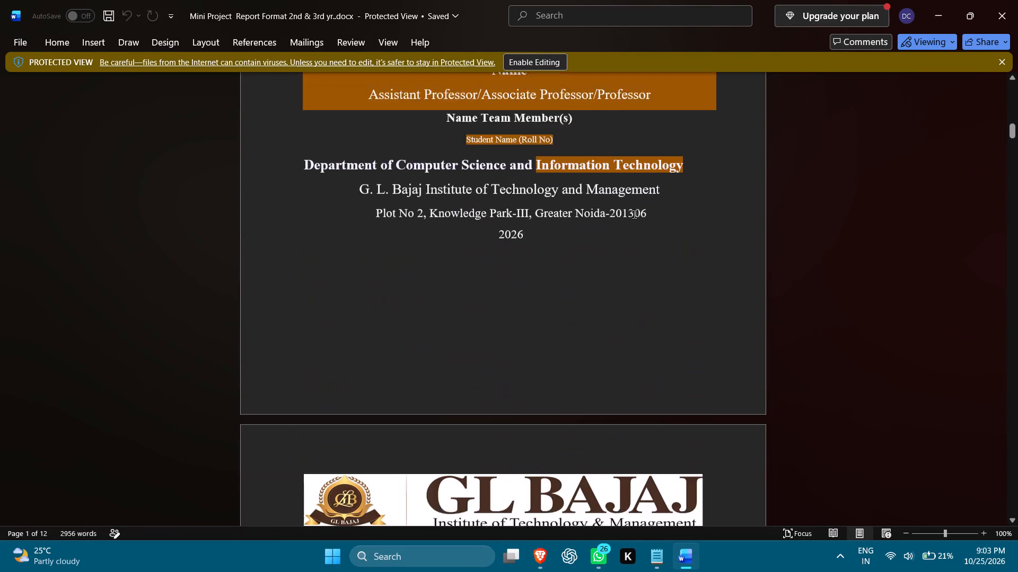
{"action": "scroll", "coordinate": [634, 214], "scroll_direction": "down", "scroll_amount": 11}
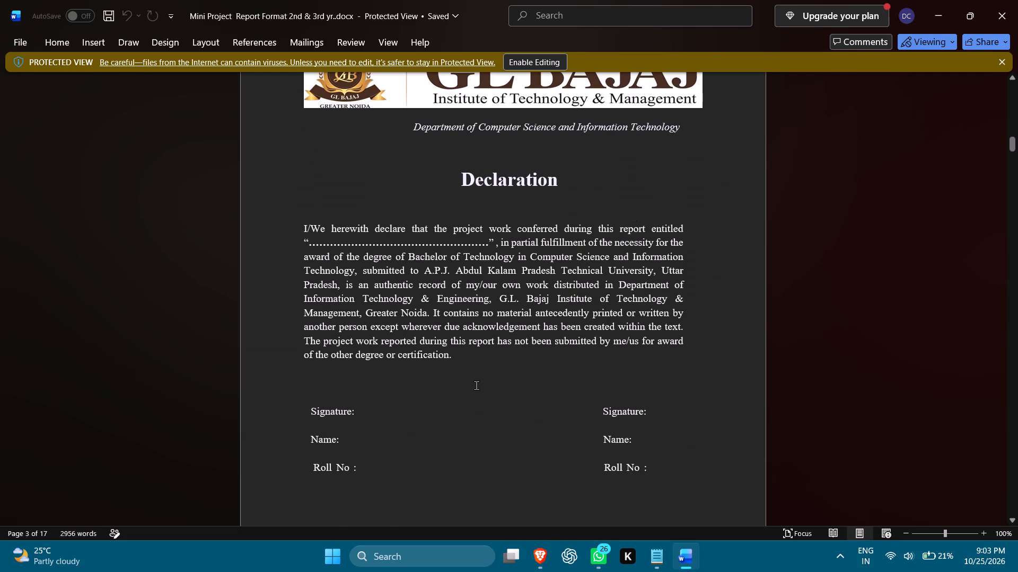
{"action": "scroll", "coordinate": [501, 220], "scroll_direction": "up", "scroll_amount": 17}
{"action": "scroll", "coordinate": [501, 219], "scroll_direction": "up", "scroll_amount": 9}
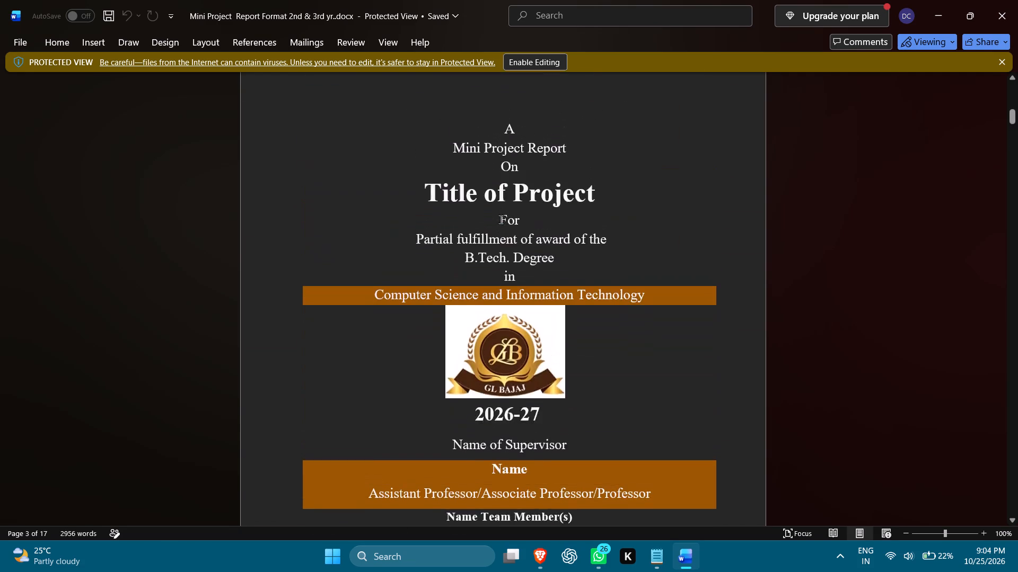
Read through the Declaration, Certificate and Acknowledgement pages to see which details must be filled in.
{"action": "scroll", "coordinate": [501, 229], "scroll_direction": "down", "scroll_amount": 15}
{"action": "scroll", "coordinate": [498, 239], "scroll_direction": "down", "scroll_amount": 6}
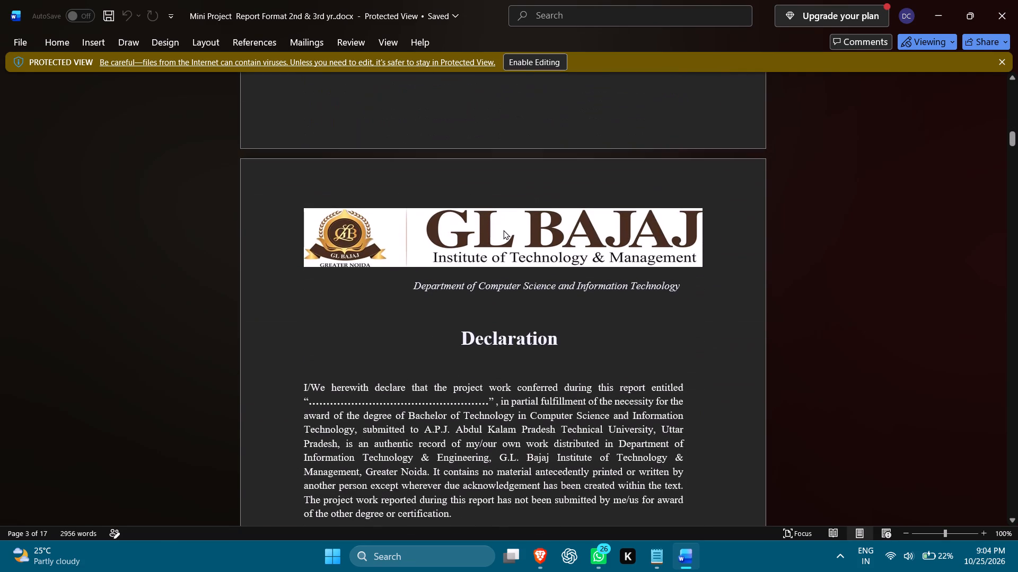
{"action": "scroll", "coordinate": [503, 230], "scroll_direction": "down", "scroll_amount": 5}
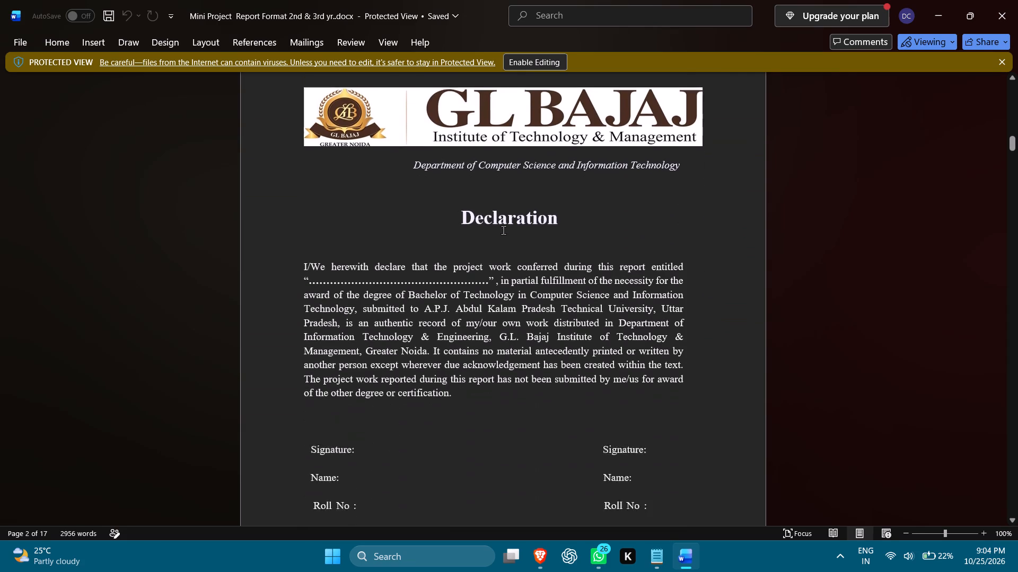
{"action": "scroll", "coordinate": [503, 230], "scroll_direction": "down", "scroll_amount": 15}
{"action": "scroll", "coordinate": [503, 239], "scroll_direction": "down", "scroll_amount": 10}
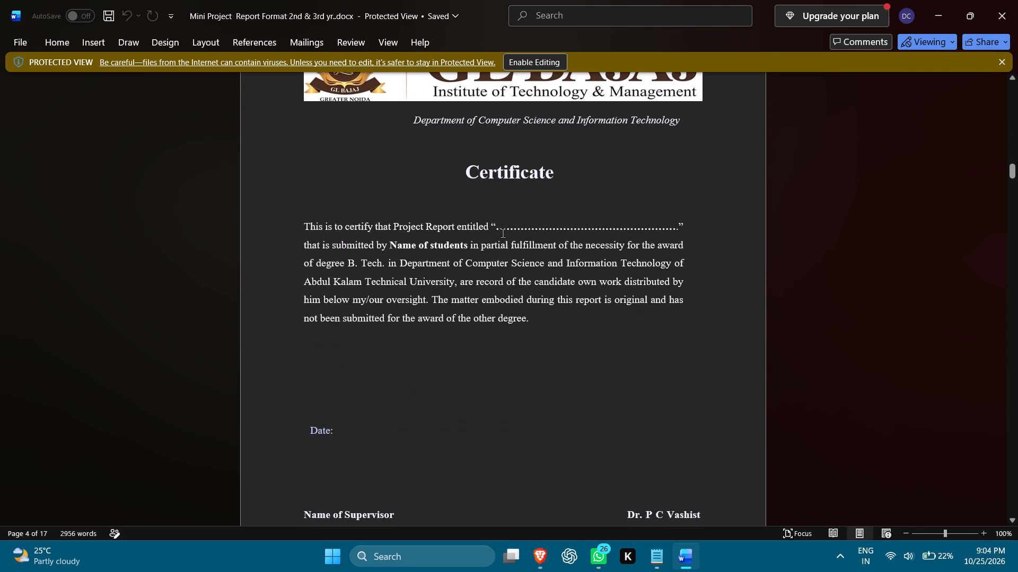
{"action": "scroll", "coordinate": [503, 238], "scroll_direction": "down", "scroll_amount": 4}
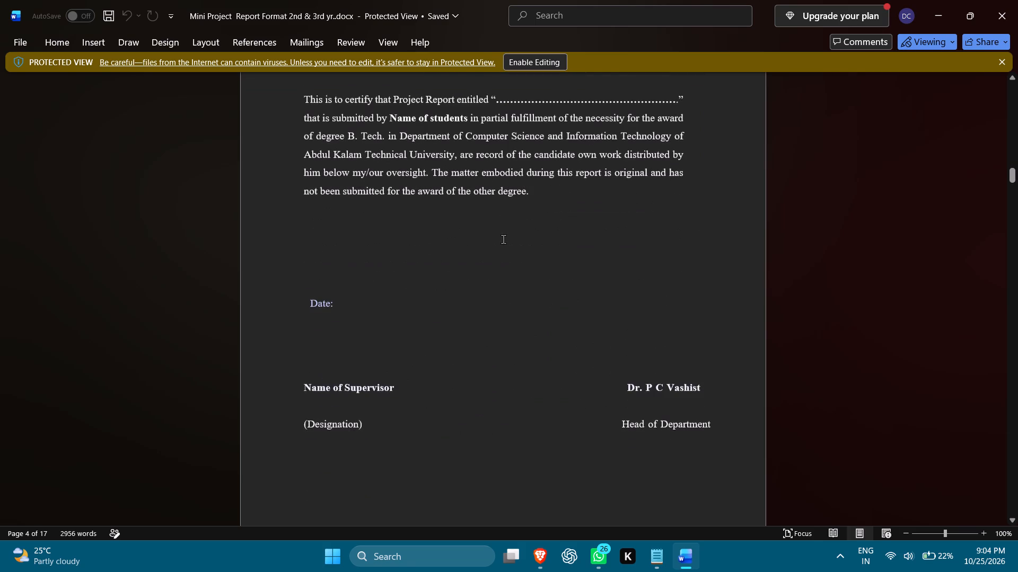
{"action": "scroll", "coordinate": [503, 239], "scroll_direction": "down", "scroll_amount": 16}
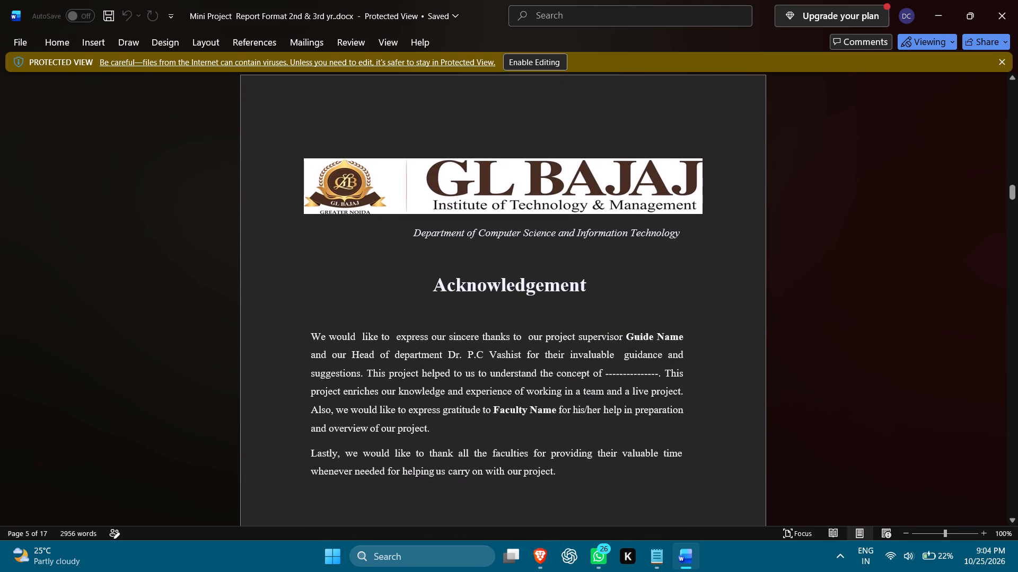
{"action": "scroll", "coordinate": [572, 309], "scroll_direction": "down", "scroll_amount": 1}
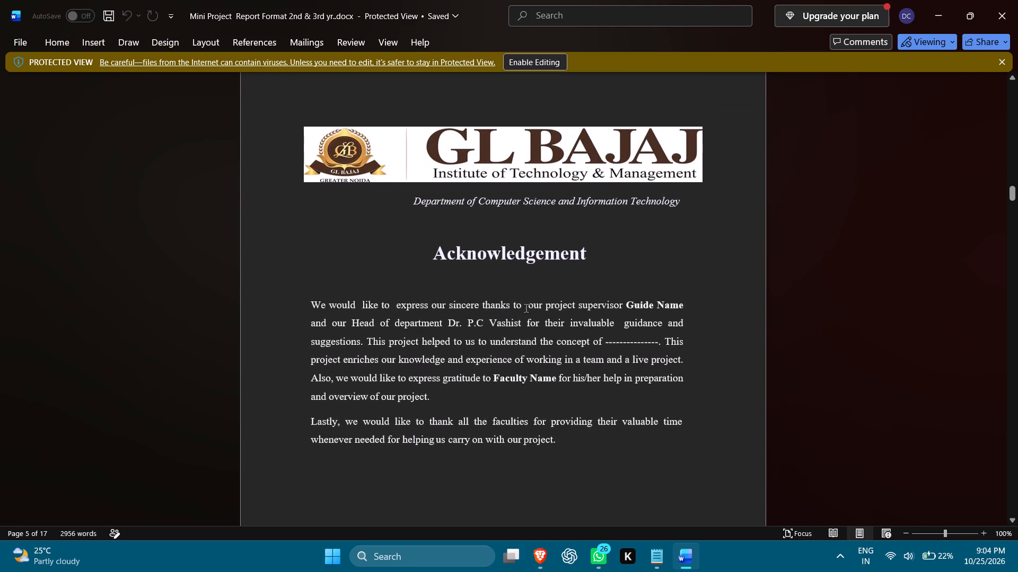
Go back to the Declaration page and recheck the Declaration, Certificate and Acknowledgement wording and blanks.
{"action": "scroll", "coordinate": [517, 291], "scroll_direction": "up", "scroll_amount": 13}
{"action": "scroll", "coordinate": [658, 157], "scroll_direction": "up", "scroll_amount": 15}
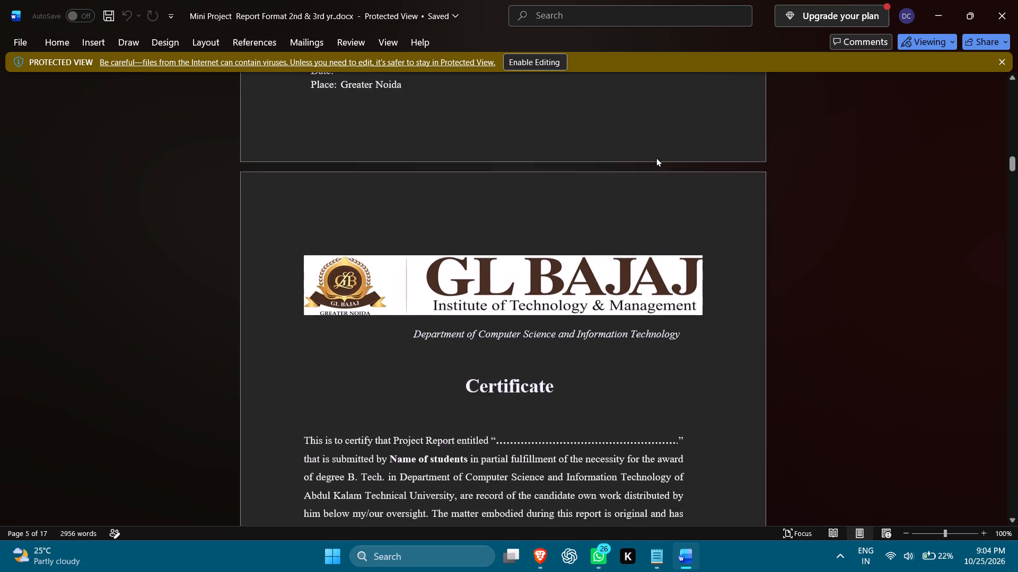
{"action": "scroll", "coordinate": [657, 159], "scroll_direction": "up", "scroll_amount": 16}
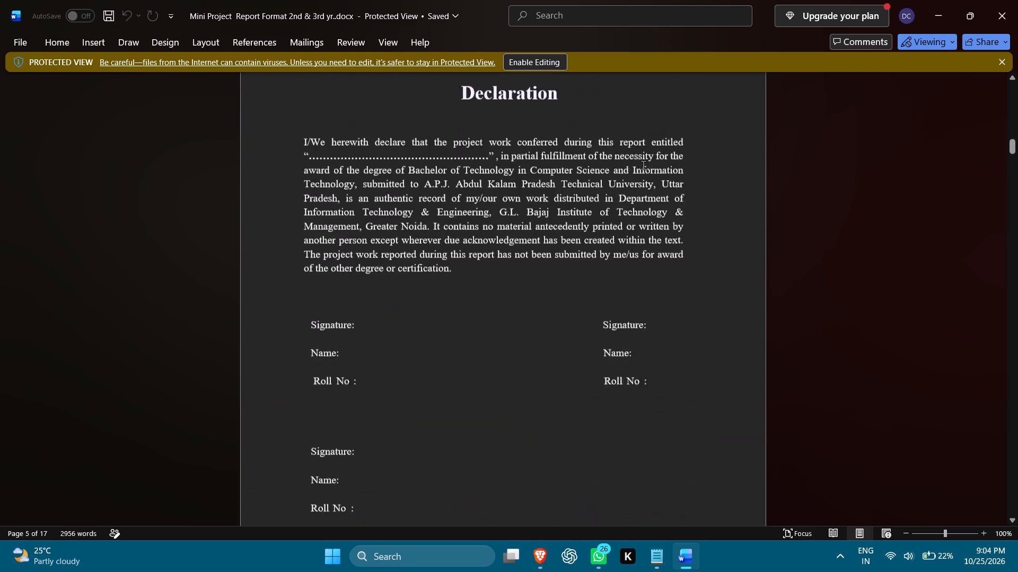
{"action": "scroll", "coordinate": [643, 165], "scroll_direction": "up", "scroll_amount": 9}
{"action": "scroll", "coordinate": [643, 165], "scroll_direction": "down", "scroll_amount": 6}
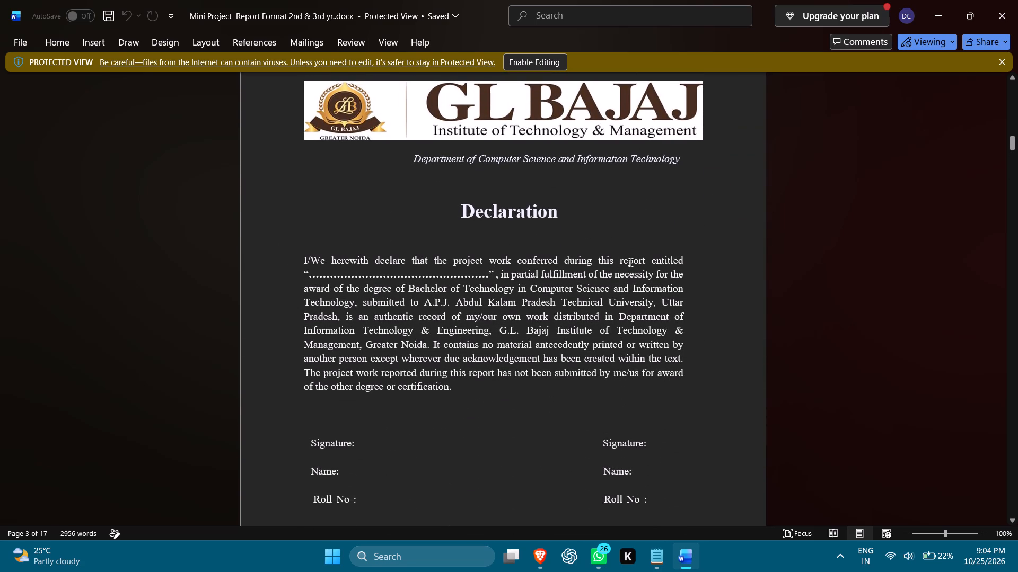
{"action": "scroll", "coordinate": [630, 264], "scroll_direction": "down", "scroll_amount": 20}
{"action": "scroll", "coordinate": [668, 256], "scroll_direction": "down", "scroll_amount": 7}
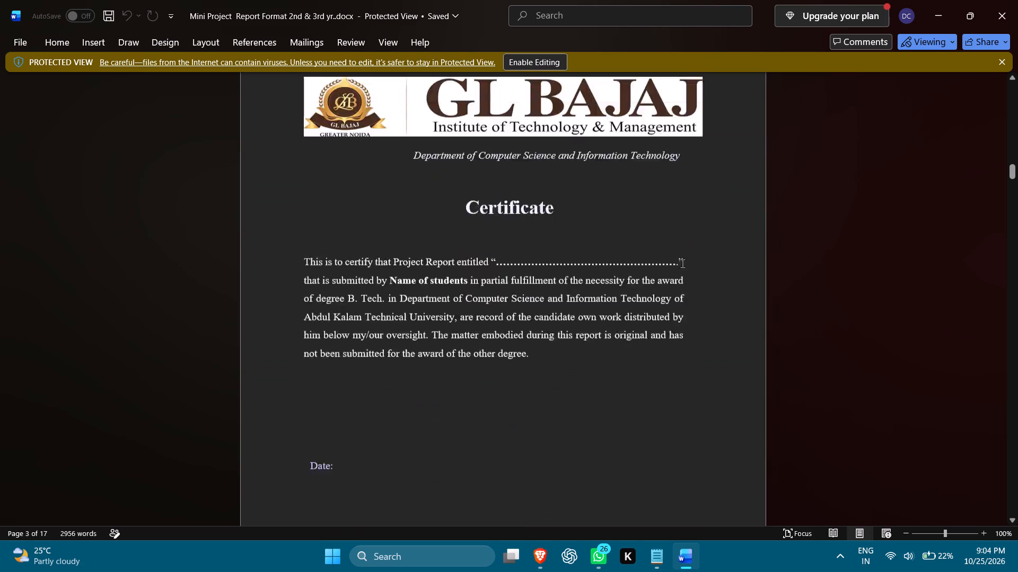
{"action": "scroll", "coordinate": [666, 289], "scroll_direction": "down", "scroll_amount": 14}
{"action": "scroll", "coordinate": [669, 278], "scroll_direction": "down", "scroll_amount": 7}
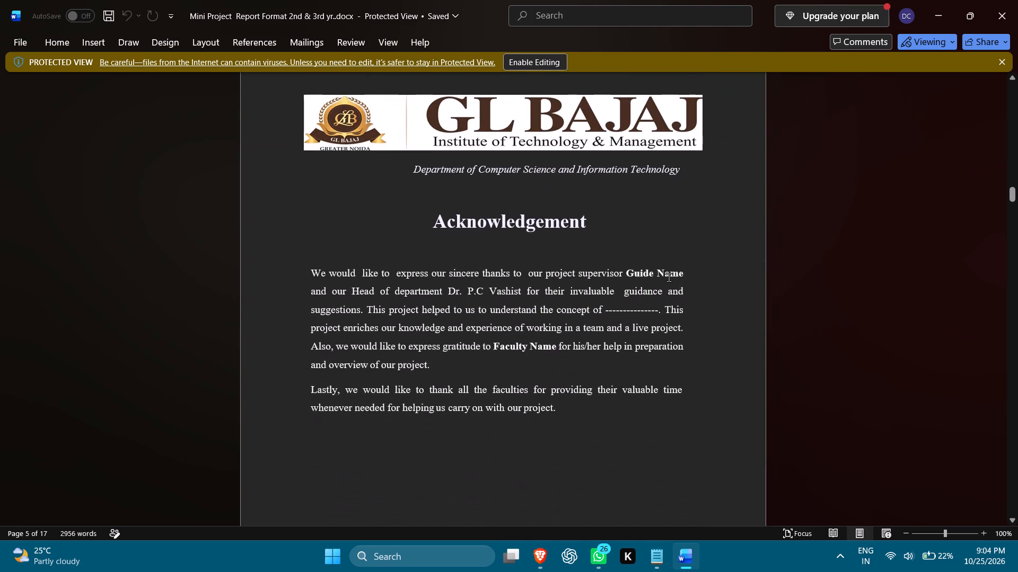
{"action": "scroll", "coordinate": [649, 285], "scroll_direction": "down", "scroll_amount": 1}
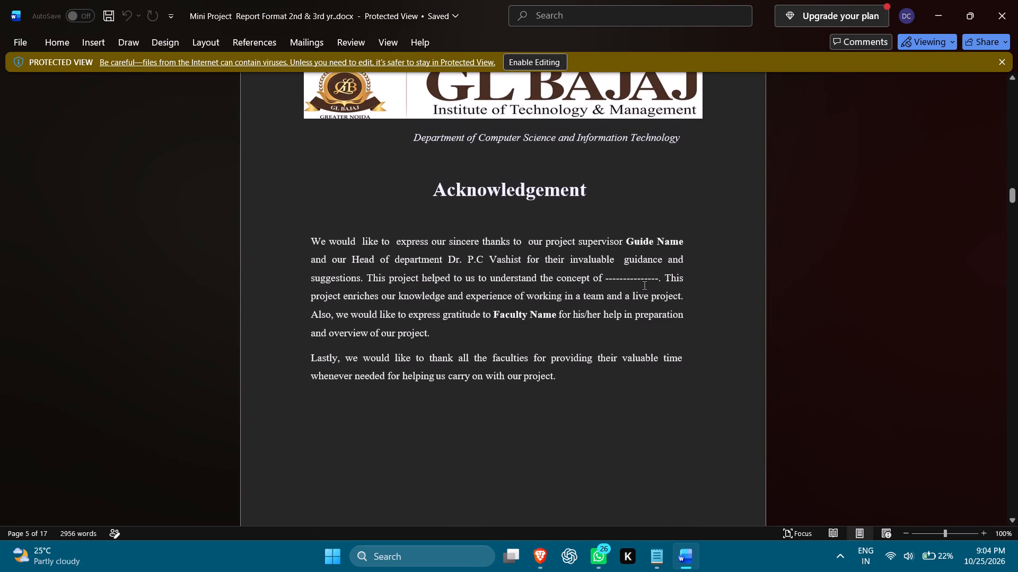
Examine the sample Table of Contents from the Abstract entry through Chapter 6 for the required chapter structure.
{"action": "scroll", "coordinate": [646, 288], "scroll_direction": "down", "scroll_amount": 15}
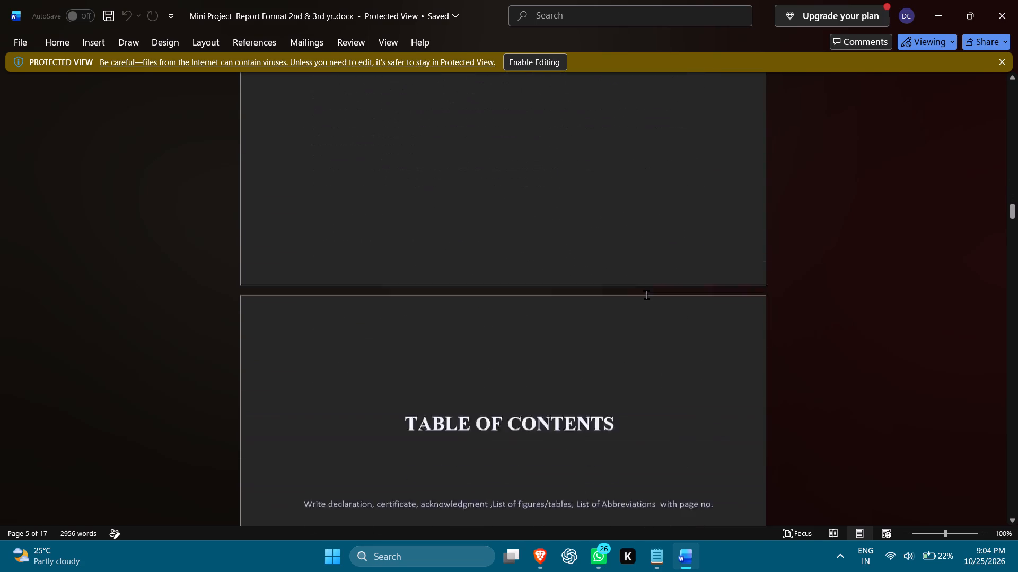
{"action": "scroll", "coordinate": [646, 294], "scroll_direction": "down", "scroll_amount": 6}
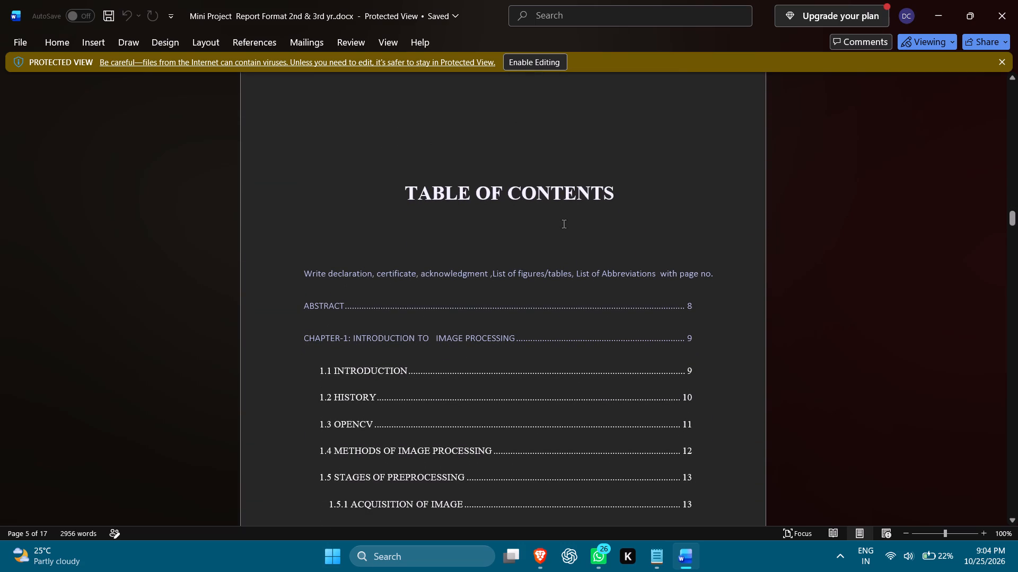
{"action": "scroll", "coordinate": [557, 233], "scroll_direction": "down", "scroll_amount": 6}
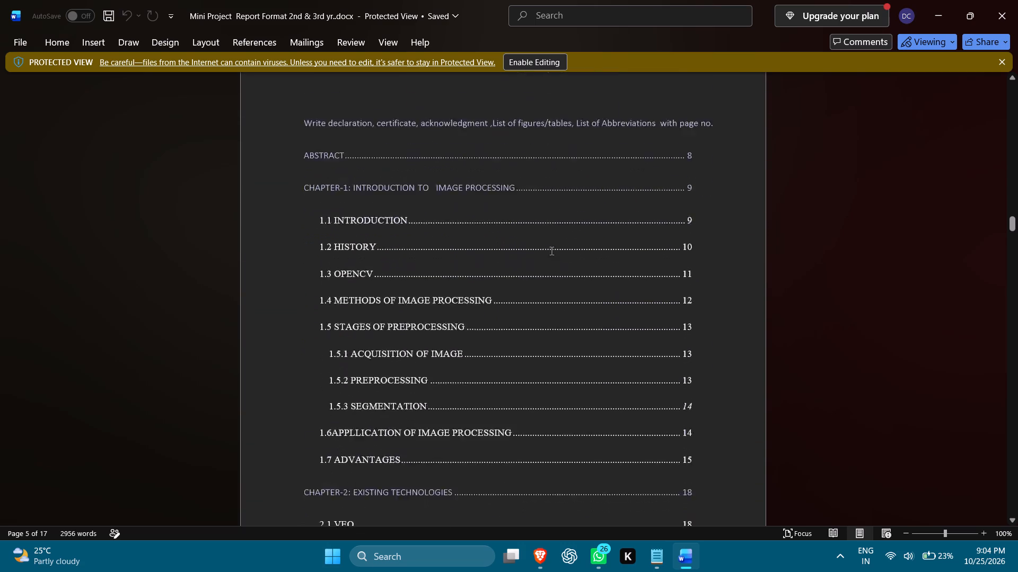
{"action": "scroll", "coordinate": [551, 251], "scroll_direction": "down", "scroll_amount": 15}
{"action": "scroll", "coordinate": [549, 254], "scroll_direction": "down", "scroll_amount": 7}
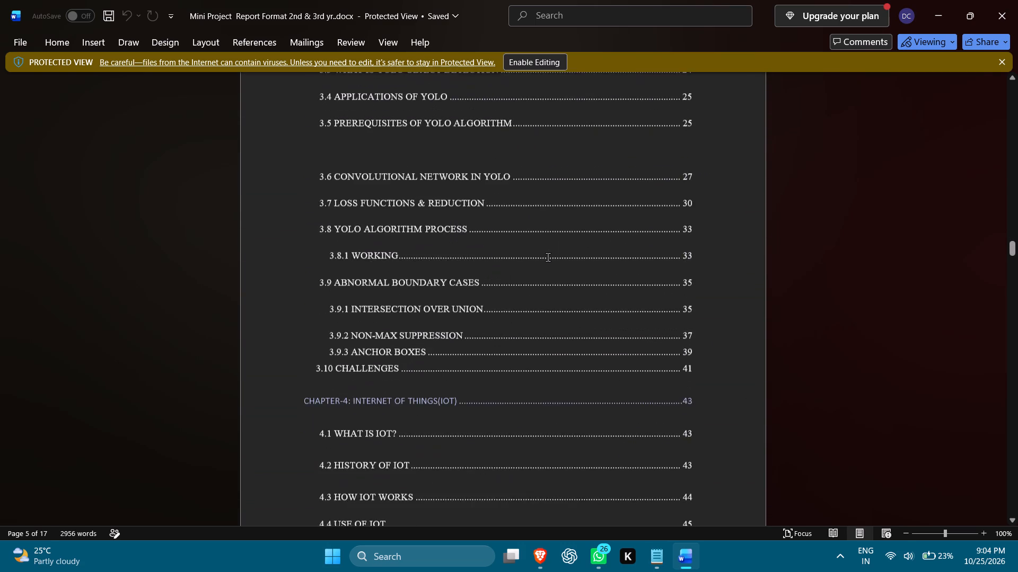
{"action": "scroll", "coordinate": [548, 261], "scroll_direction": "down", "scroll_amount": 15}
{"action": "scroll", "coordinate": [539, 257], "scroll_direction": "down", "scroll_amount": 13}
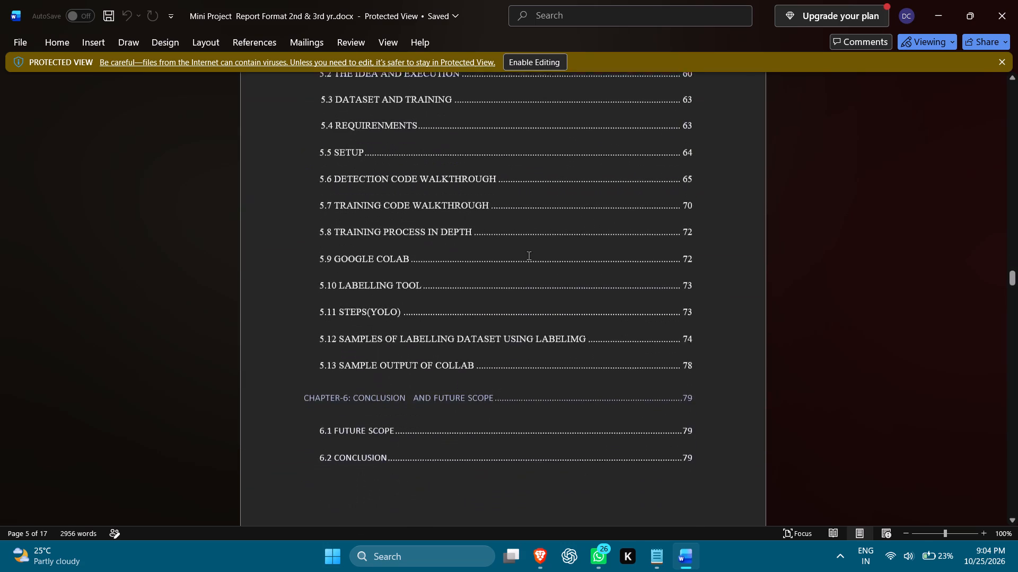
Examine the sample Chapter 1 introduction and the Background section for content, citation and figure style.
{"action": "scroll", "coordinate": [524, 263], "scroll_direction": "down", "scroll_amount": 16}
{"action": "scroll", "coordinate": [512, 261], "scroll_direction": "down", "scroll_amount": 11}
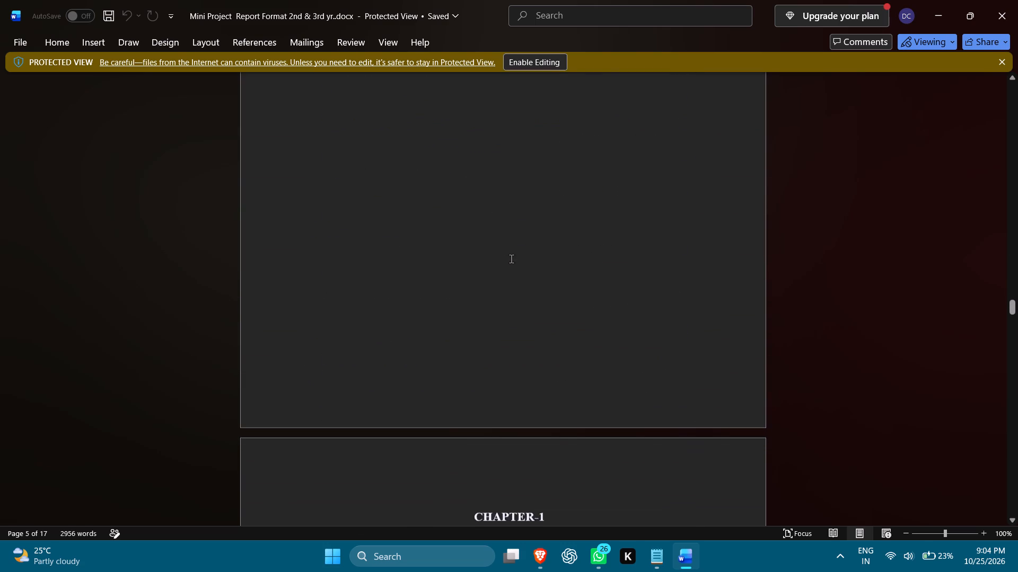
{"action": "scroll", "coordinate": [511, 260], "scroll_direction": "down", "scroll_amount": 6}
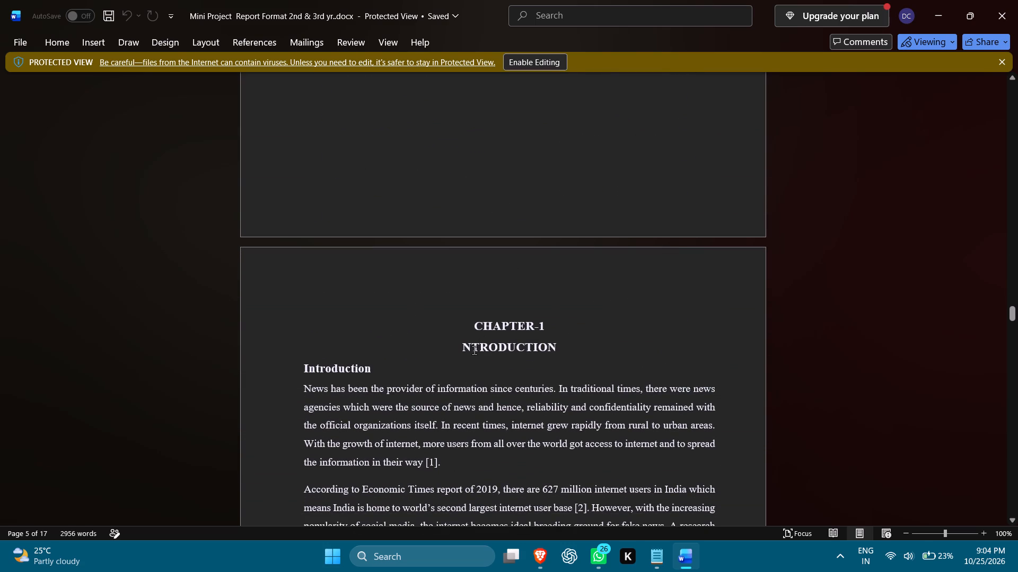
{"action": "scroll", "coordinate": [474, 350], "scroll_direction": "down", "scroll_amount": 5}
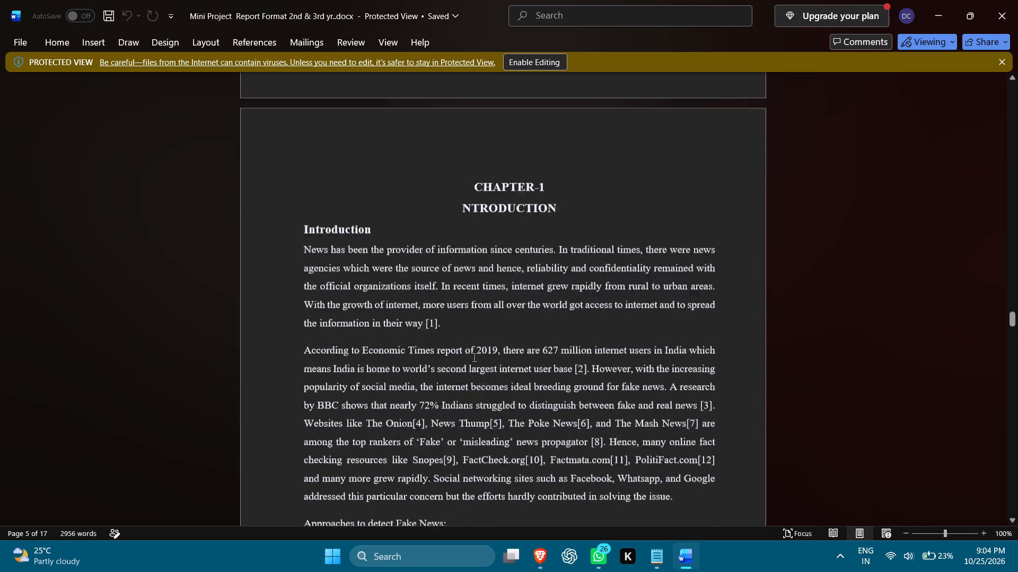
{"action": "scroll", "coordinate": [474, 357], "scroll_direction": "down", "scroll_amount": 3}
{"action": "scroll", "coordinate": [473, 357], "scroll_direction": "up", "scroll_amount": 2}
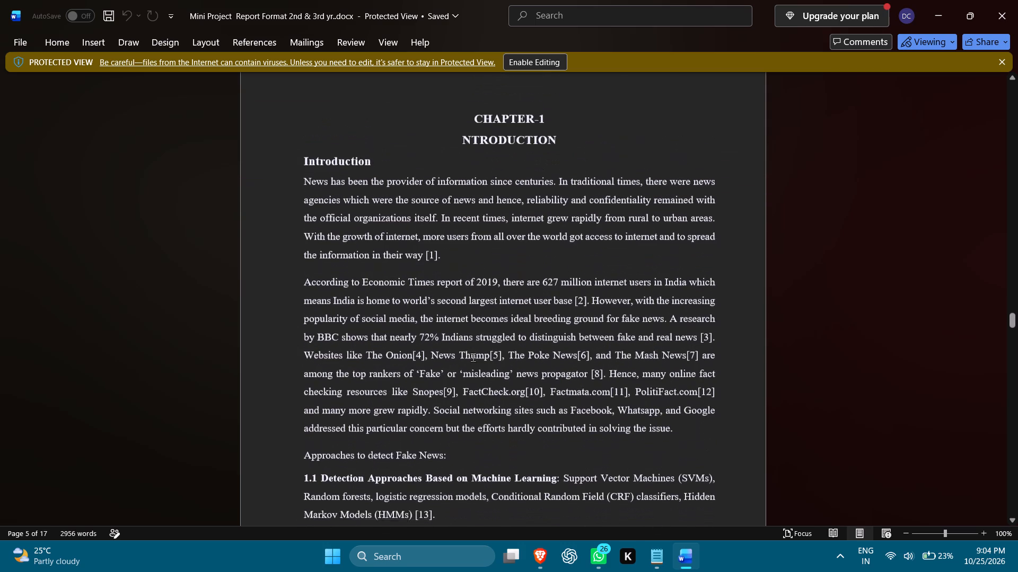
{"action": "scroll", "coordinate": [473, 357], "scroll_direction": "down", "scroll_amount": 10}
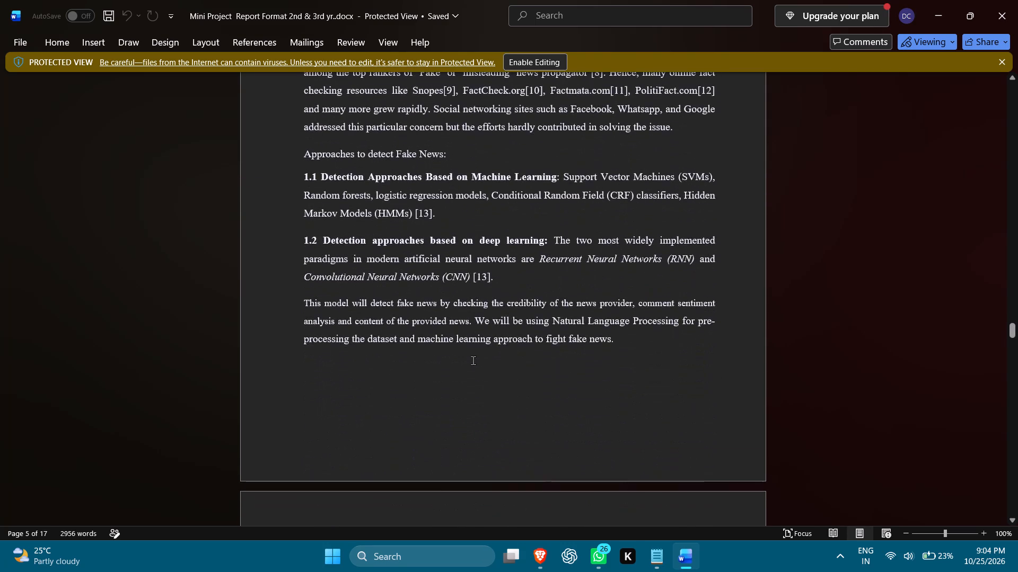
{"action": "scroll", "coordinate": [473, 360], "scroll_direction": "down", "scroll_amount": 18}
{"action": "scroll", "coordinate": [471, 364], "scroll_direction": "up", "scroll_amount": 4}
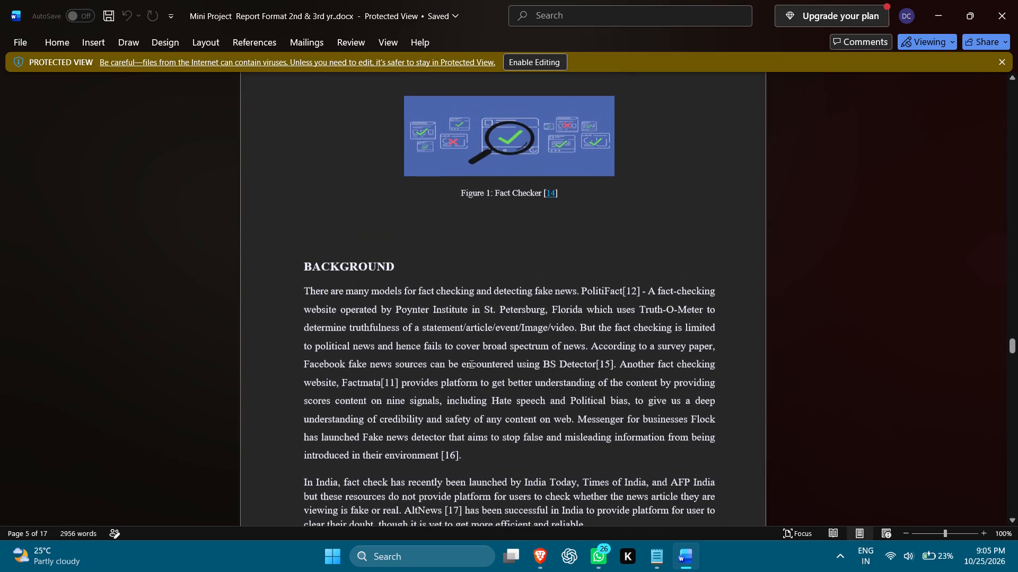
Examine the sample's process flow diagram, Methodology section and news-scraping section, including their figures and captions.
{"action": "scroll", "coordinate": [471, 364], "scroll_direction": "down", "scroll_amount": 14}
{"action": "scroll", "coordinate": [473, 359], "scroll_direction": "down", "scroll_amount": 7}
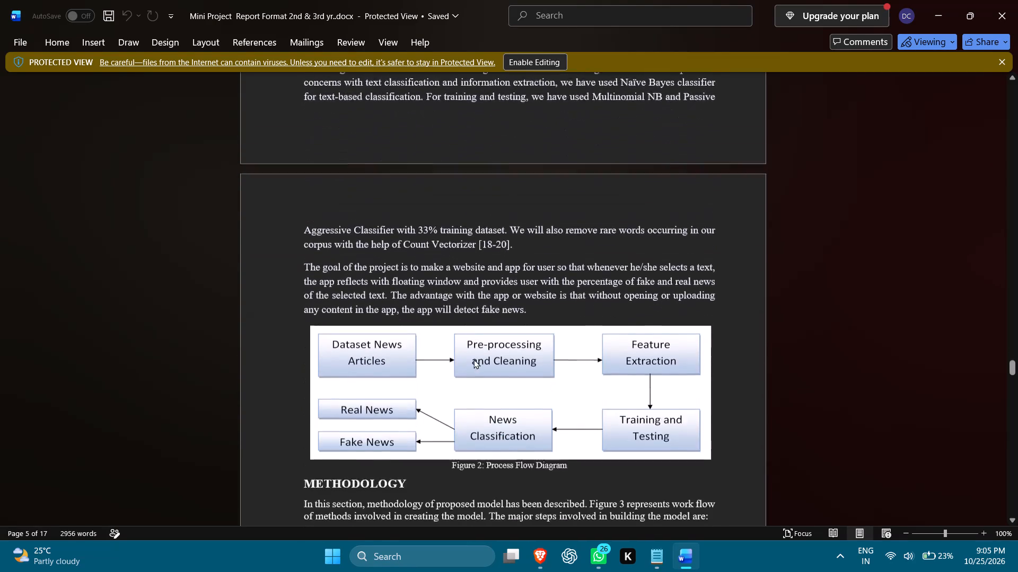
{"action": "scroll", "coordinate": [473, 360], "scroll_direction": "down", "scroll_amount": 18}
{"action": "scroll", "coordinate": [479, 362], "scroll_direction": "down", "scroll_amount": 15}
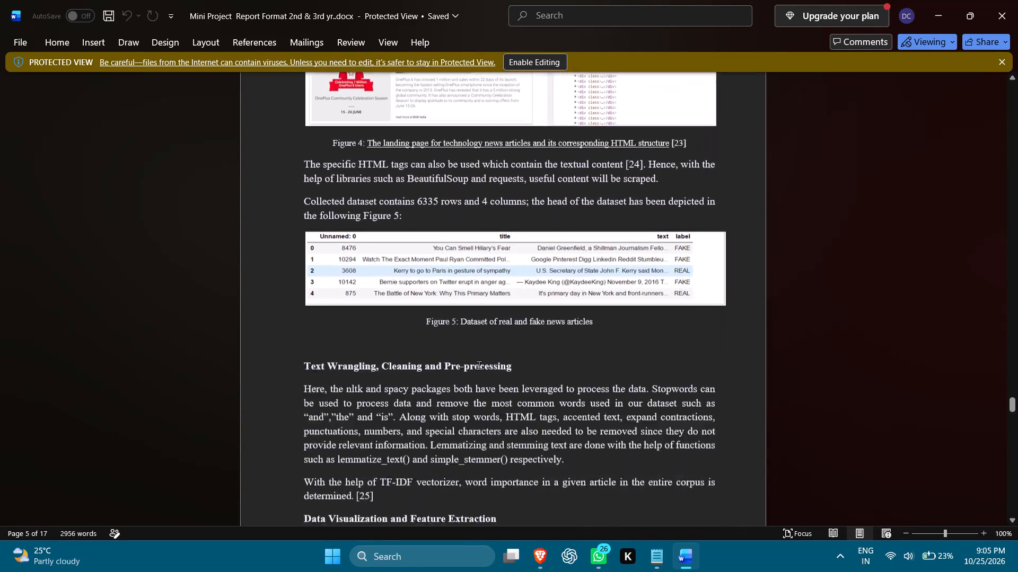
{"action": "scroll", "coordinate": [479, 365], "scroll_direction": "down", "scroll_amount": 14}
{"action": "scroll", "coordinate": [486, 357], "scroll_direction": "up", "scroll_amount": 18}
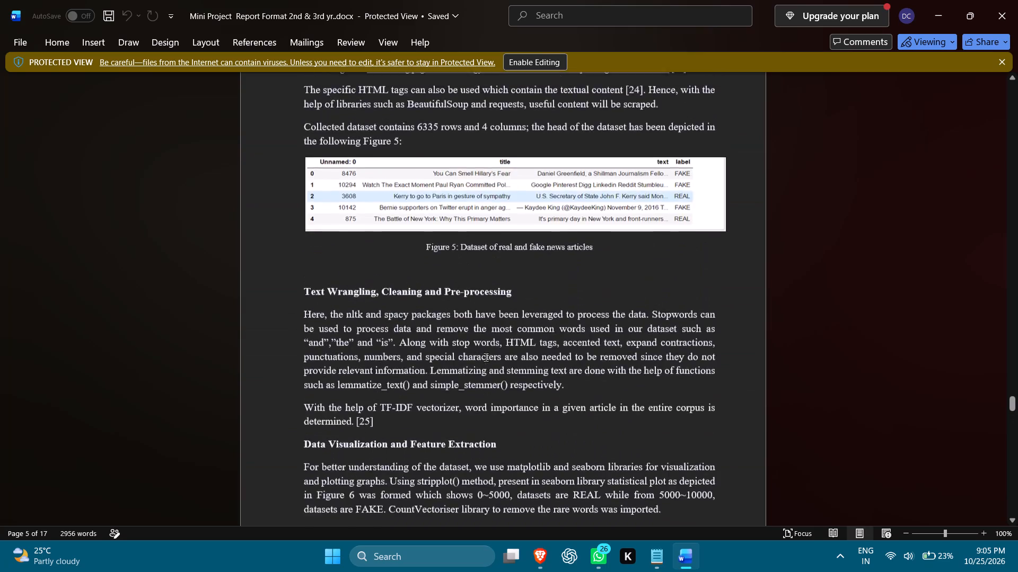
{"action": "scroll", "coordinate": [486, 357], "scroll_direction": "up", "scroll_amount": 17}
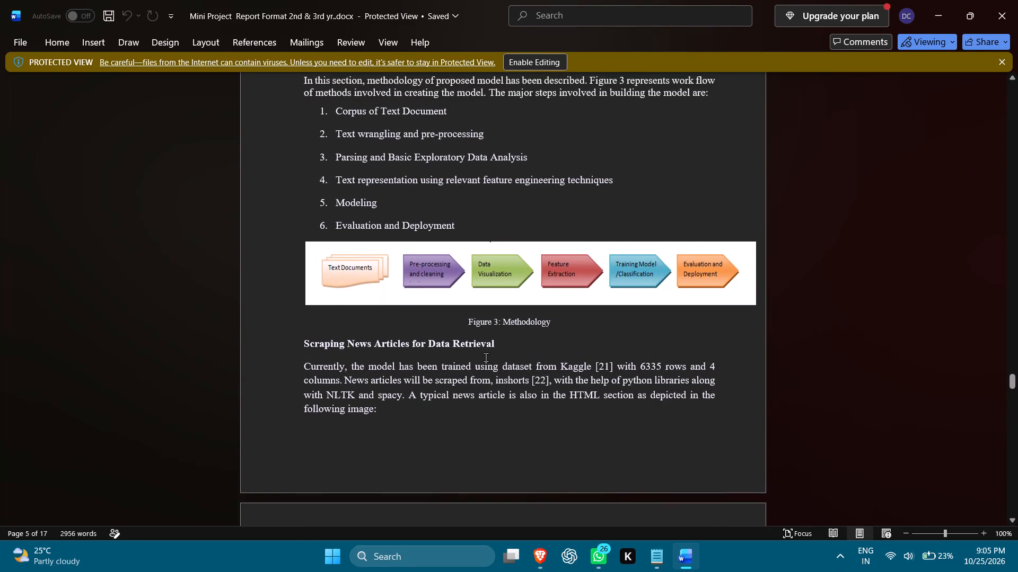
{"action": "scroll", "coordinate": [486, 357], "scroll_direction": "down", "scroll_amount": 6}
{"action": "scroll", "coordinate": [424, 571], "scroll_direction": "down", "scroll_amount": 3}
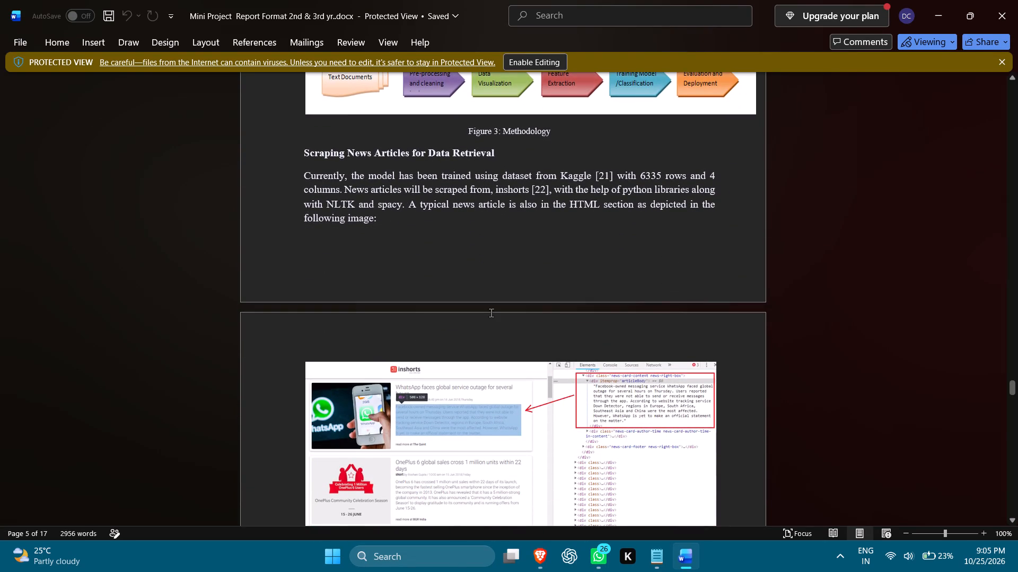
Examine the sample's dataset, pre-processing, feature extraction and precision/recall sections through the confusion matrix for figure, caption and formula style.
{"action": "scroll", "coordinate": [491, 312], "scroll_direction": "down", "scroll_amount": 20}
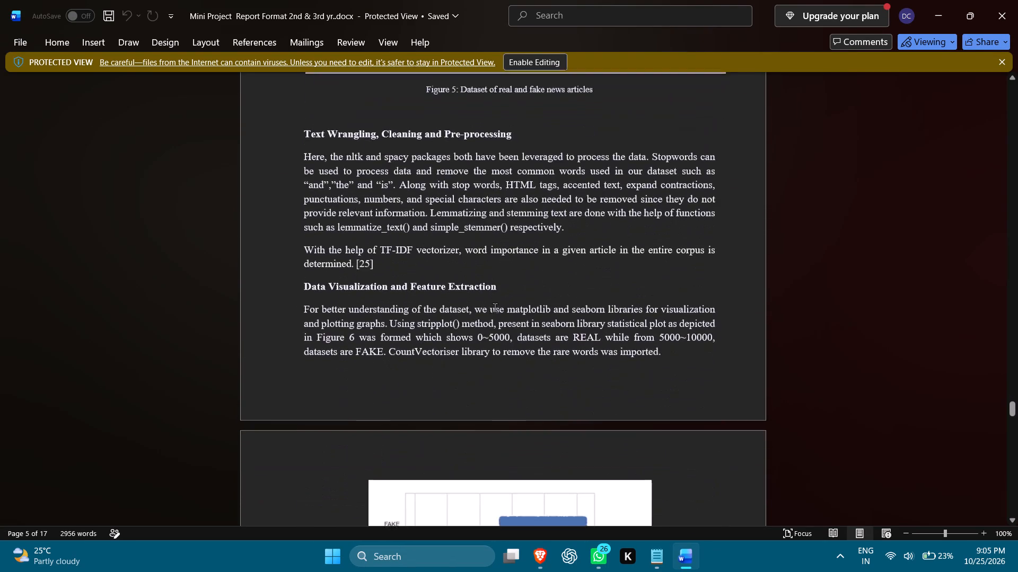
{"action": "scroll", "coordinate": [495, 307], "scroll_direction": "down", "scroll_amount": 15}
{"action": "scroll", "coordinate": [513, 271], "scroll_direction": "down", "scroll_amount": 13}
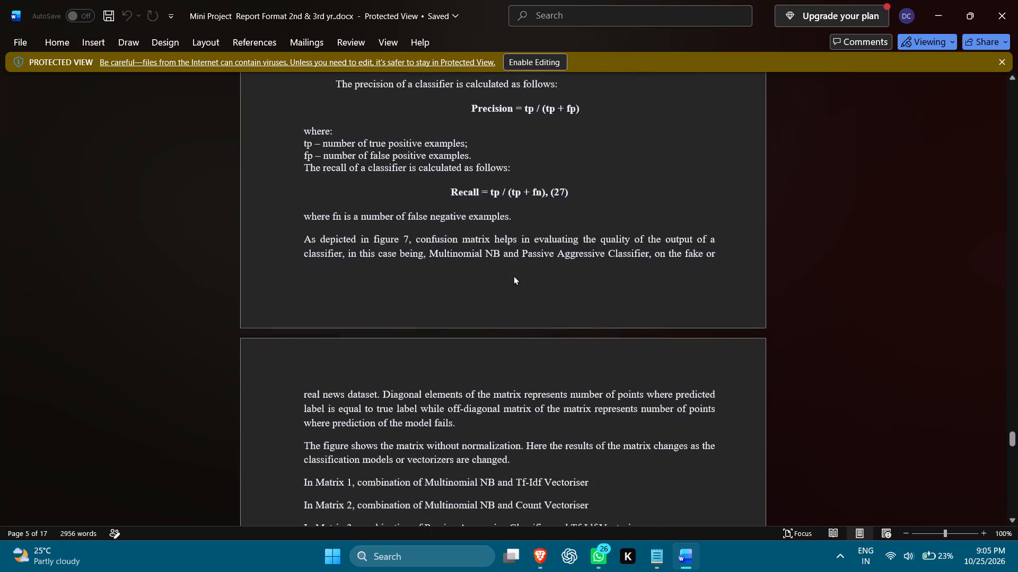
{"action": "scroll", "coordinate": [513, 275], "scroll_direction": "down", "scroll_amount": 16}
{"action": "scroll", "coordinate": [513, 275], "scroll_direction": "down", "scroll_amount": 8}
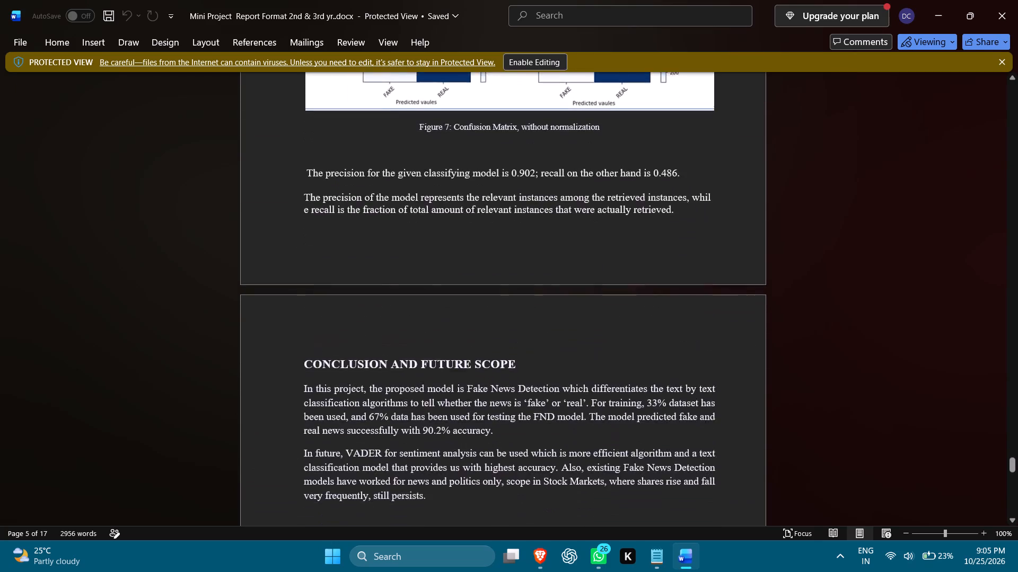
Examine the sample's Conclusion and Future Scope section and the numbered reference list through its last entry for citation format.
{"action": "scroll", "coordinate": [504, 279], "scroll_direction": "down", "scroll_amount": 18}
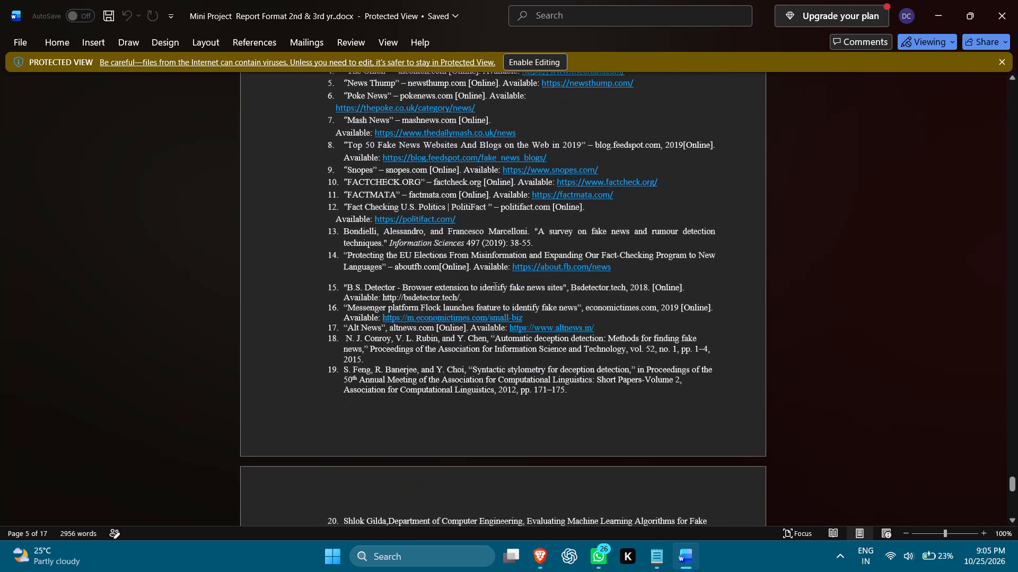
{"action": "scroll", "coordinate": [451, 270], "scroll_direction": "down", "scroll_amount": 9}
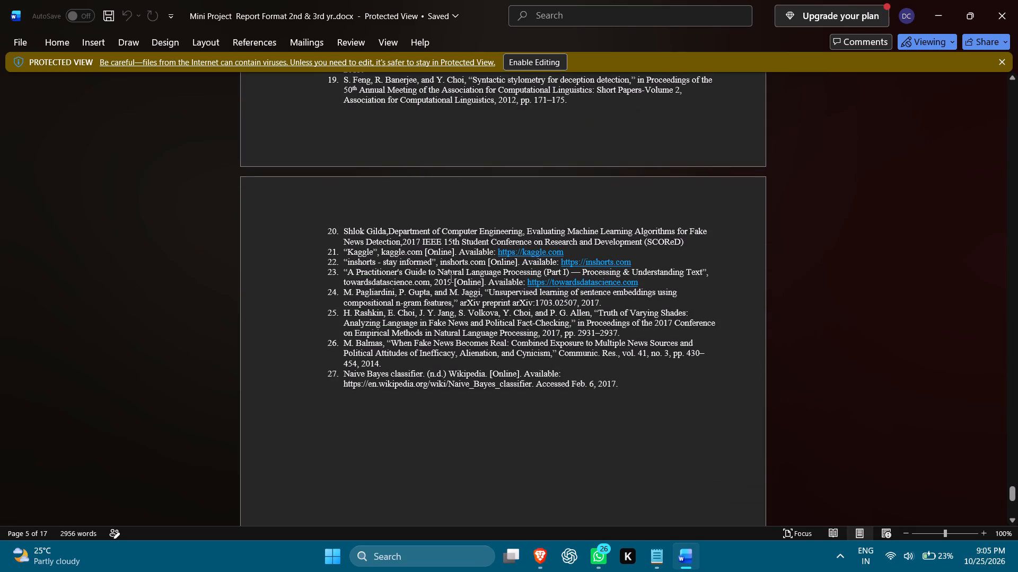
{"action": "scroll", "coordinate": [481, 277], "scroll_direction": "down", "scroll_amount": 4}
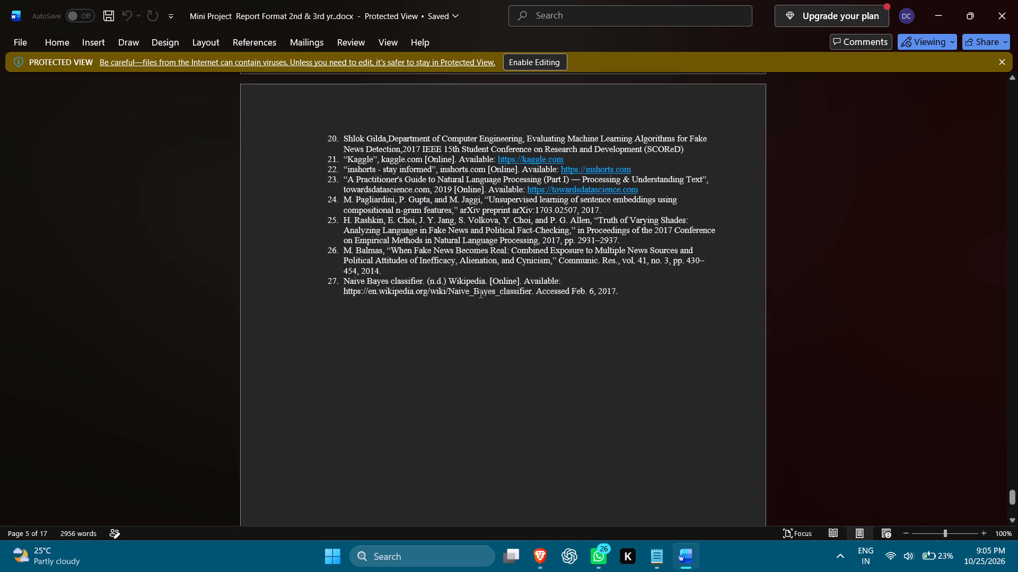
{"action": "scroll", "coordinate": [480, 293], "scroll_direction": "down", "scroll_amount": 1}
{"action": "scroll", "coordinate": [486, 280], "scroll_direction": "up", "scroll_amount": 2}
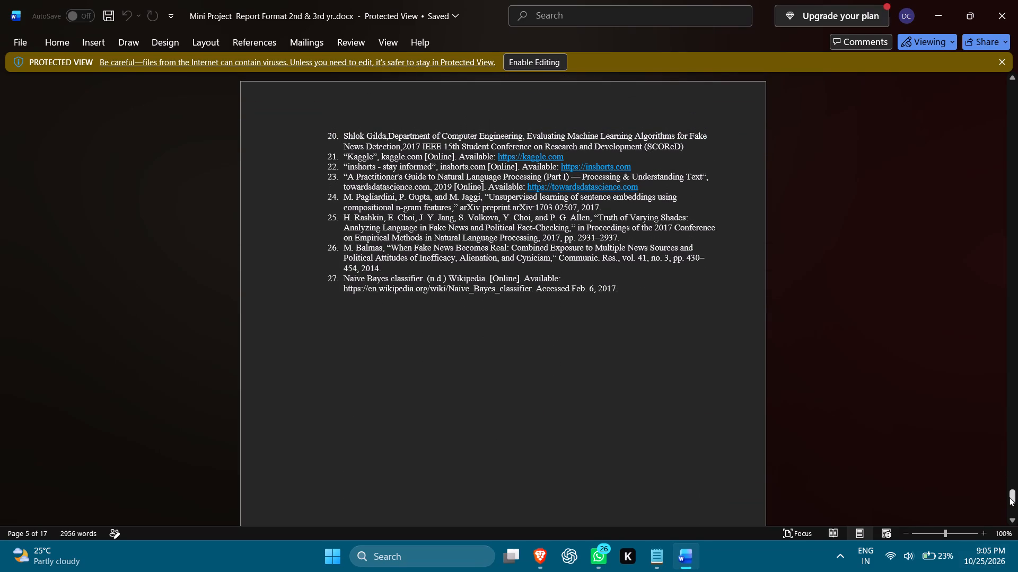
Return to the opening formatting rules and reread the Declaration, Certificate and Acknowledgement pages for wording and blanks to fill.
{"action": "left_click_drag", "start_coordinate": [1010, 497], "coordinate": [970, 98]}
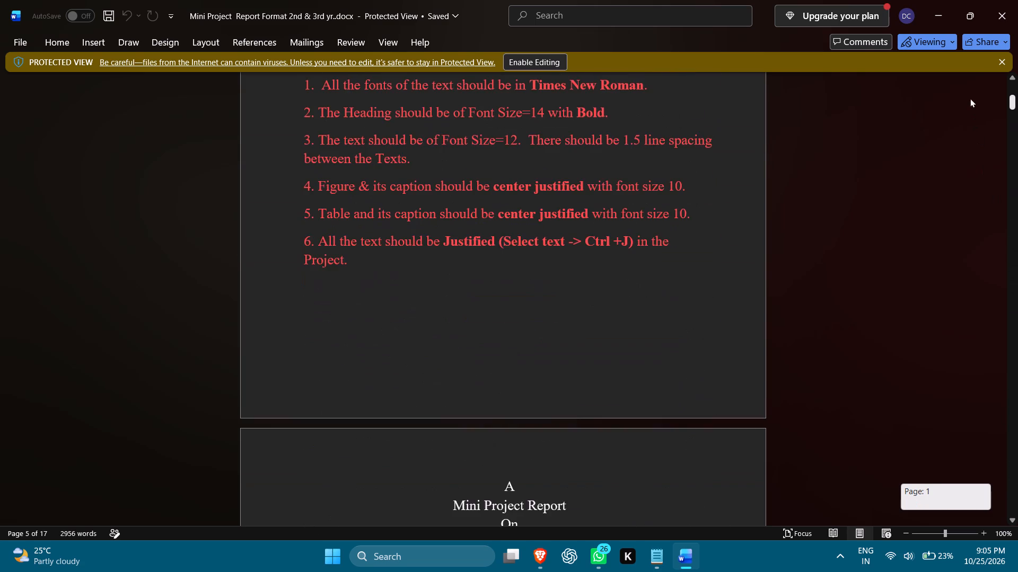
{"action": "left_click_drag", "start_coordinate": [970, 98], "coordinate": [971, 143]}
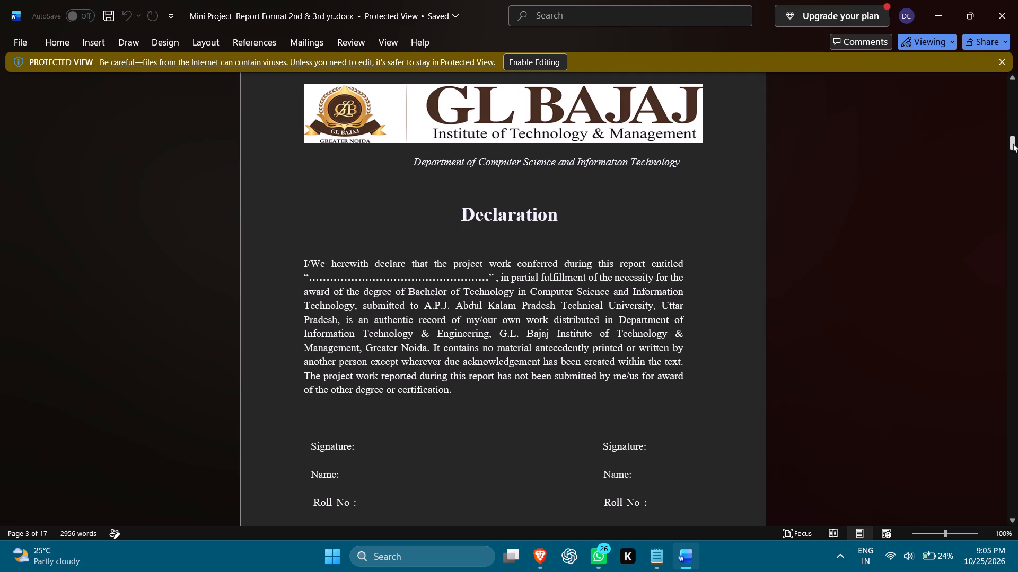
{"action": "left_click_drag", "start_coordinate": [1013, 143], "coordinate": [1013, 165]}
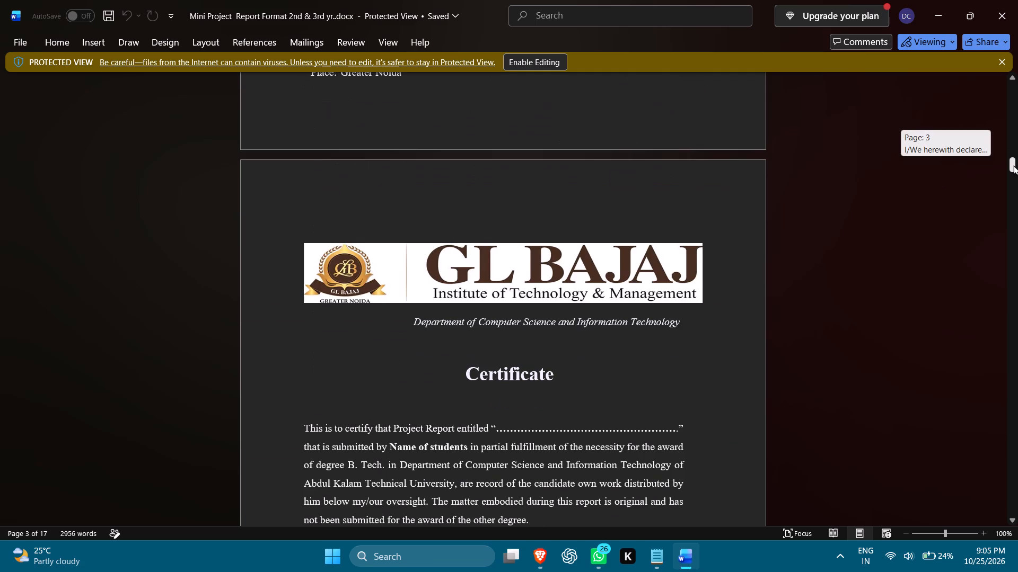
{"action": "left_click_drag", "start_coordinate": [1013, 165], "coordinate": [1013, 169]}
{"action": "scroll", "coordinate": [818, 251], "scroll_direction": "down", "scroll_amount": 4}
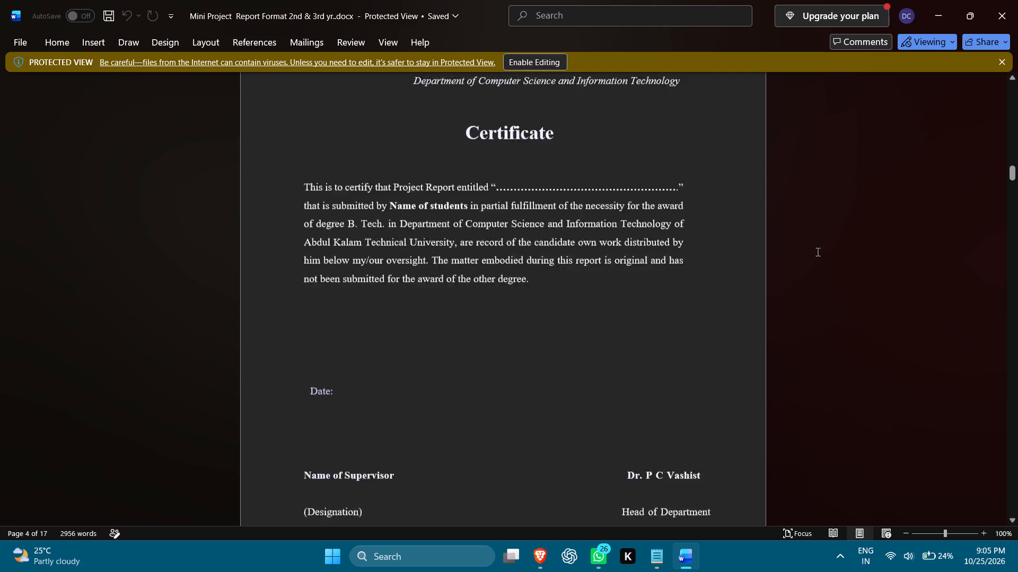
{"action": "scroll", "coordinate": [818, 257], "scroll_direction": "down", "scroll_amount": 19}
{"action": "scroll", "coordinate": [820, 245], "scroll_direction": "down", "scroll_amount": 3}
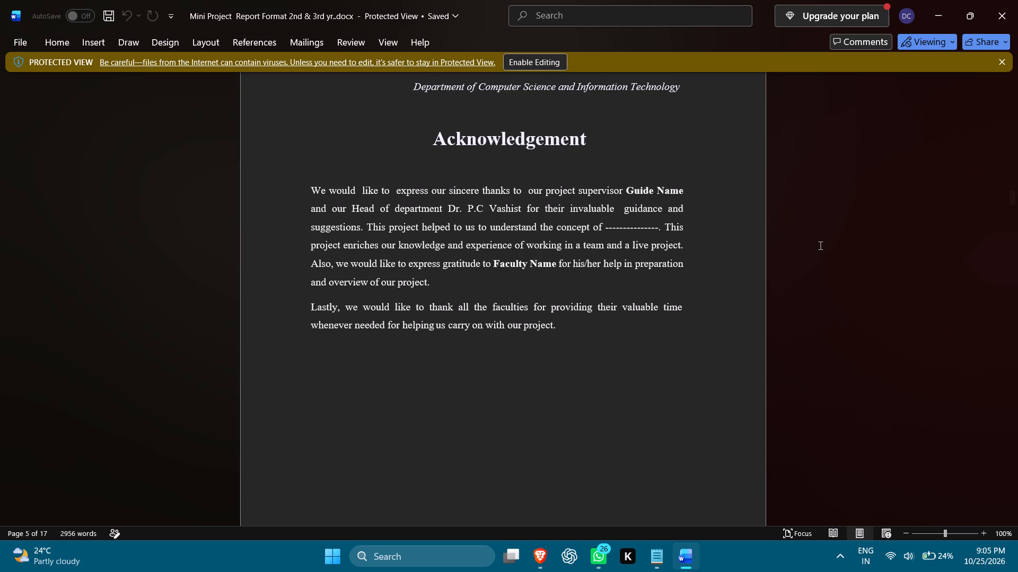
Review the sample Table of Contents again, from its front-matter note through the chapter entries, and continue to the Chapter 1 introduction.
{"action": "scroll", "coordinate": [820, 245], "scroll_direction": "down", "scroll_amount": 6}
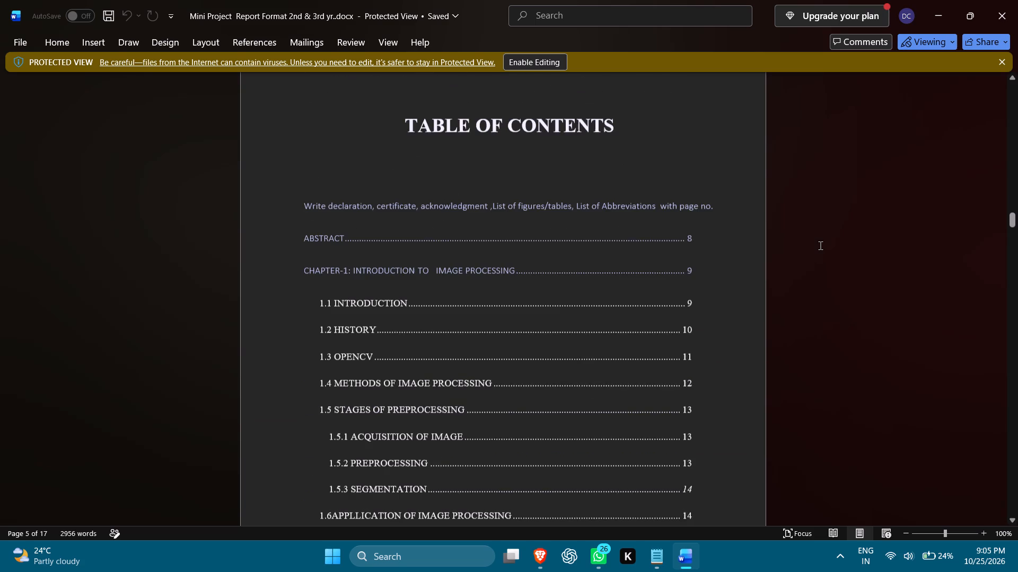
{"action": "scroll", "coordinate": [820, 245], "scroll_direction": "down", "scroll_amount": 2}
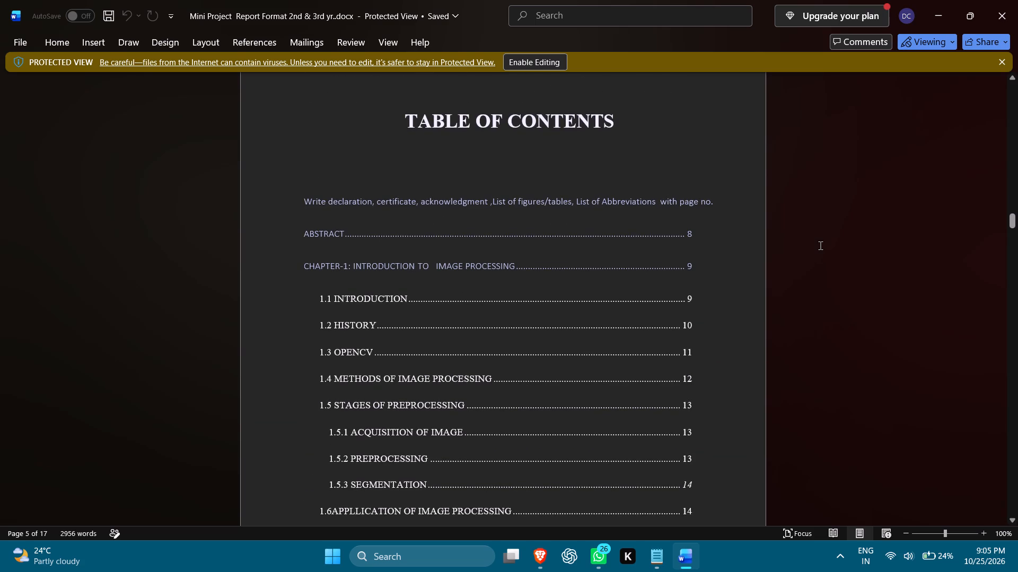
{"action": "scroll", "coordinate": [820, 245], "scroll_direction": "down", "scroll_amount": 1}
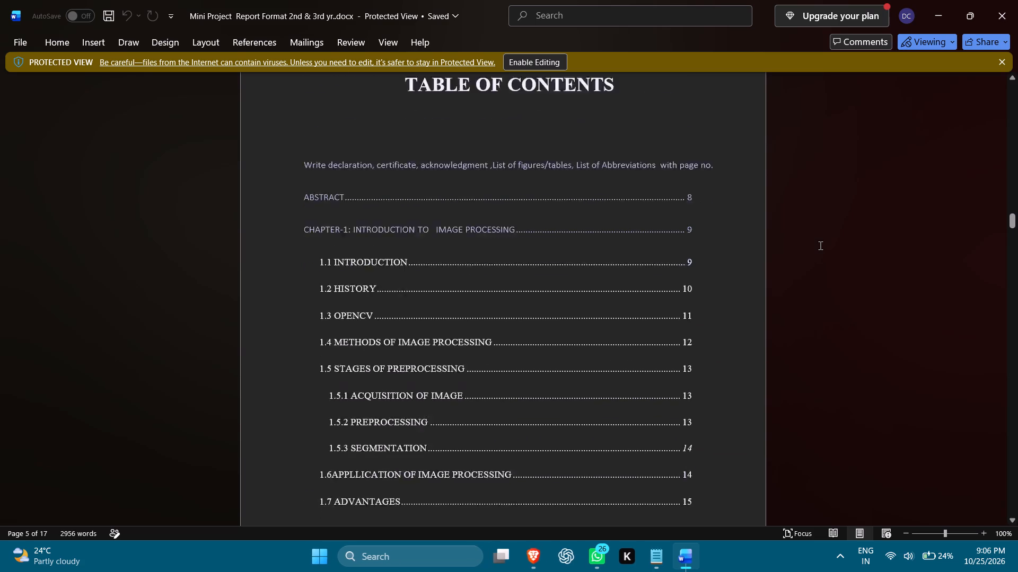
{"action": "scroll", "coordinate": [820, 245], "scroll_direction": "down", "scroll_amount": 6}
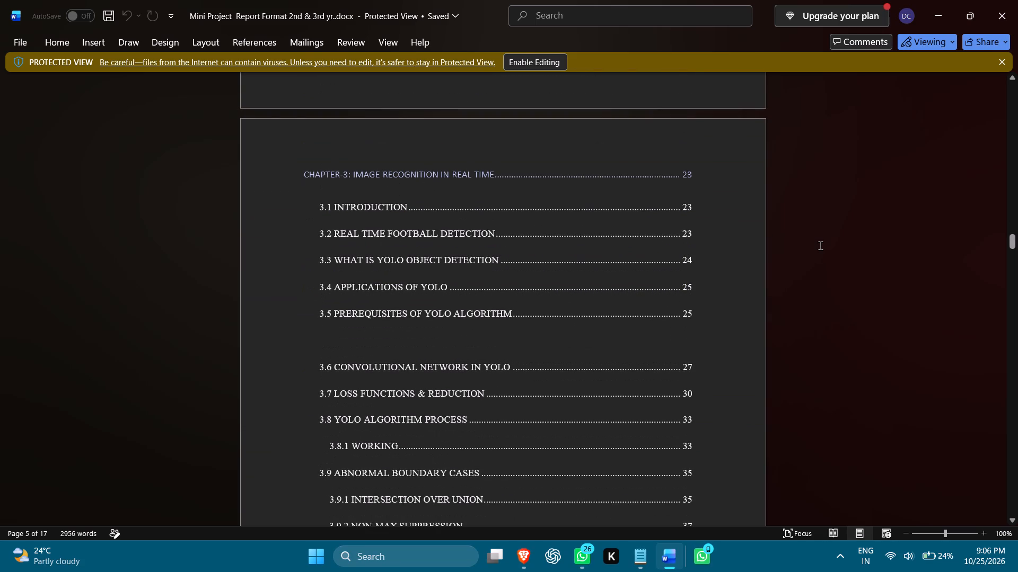
{"action": "scroll", "coordinate": [820, 245], "scroll_direction": "down", "scroll_amount": 16}
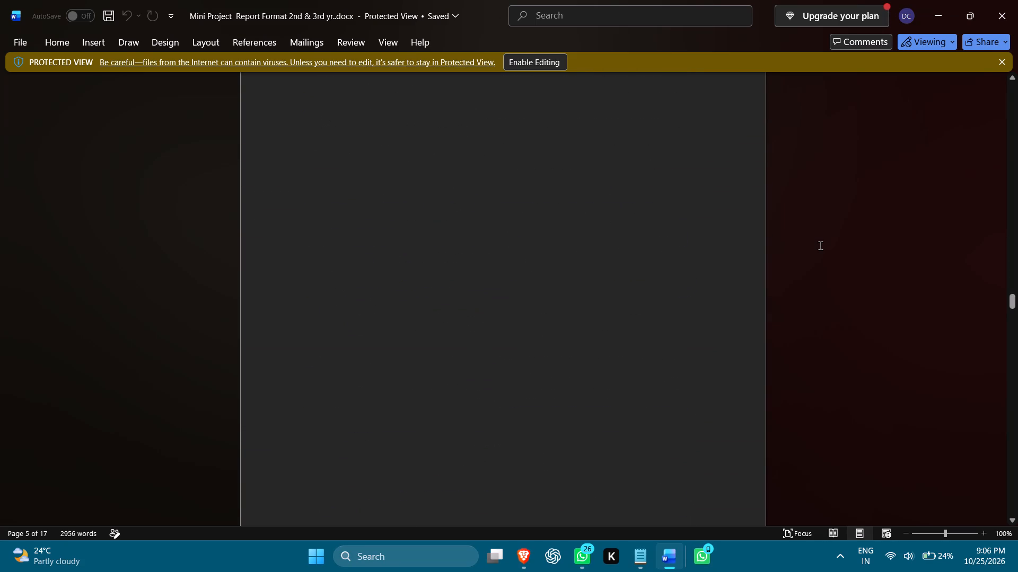
{"action": "scroll", "coordinate": [820, 245], "scroll_direction": "down", "scroll_amount": 4}
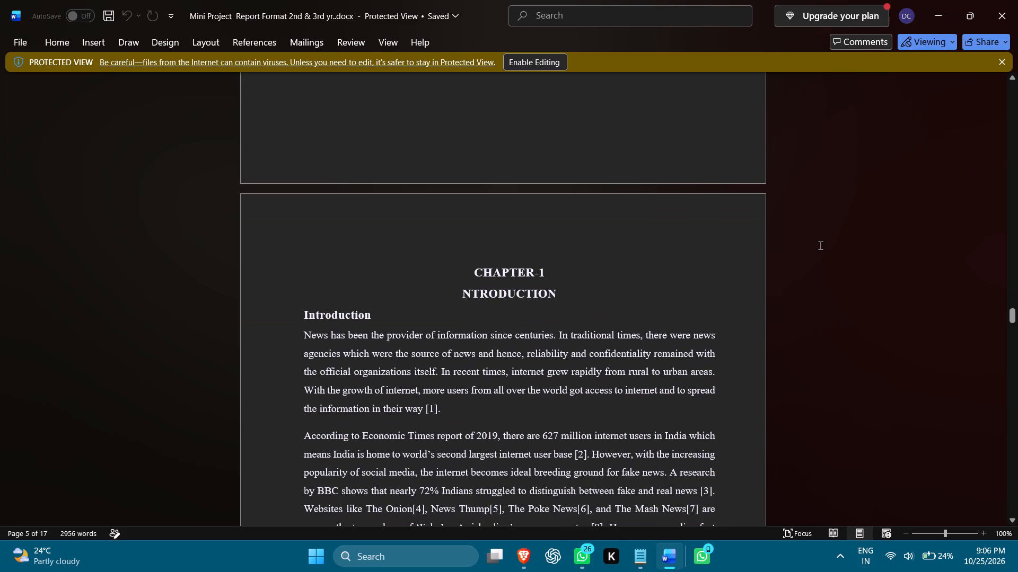
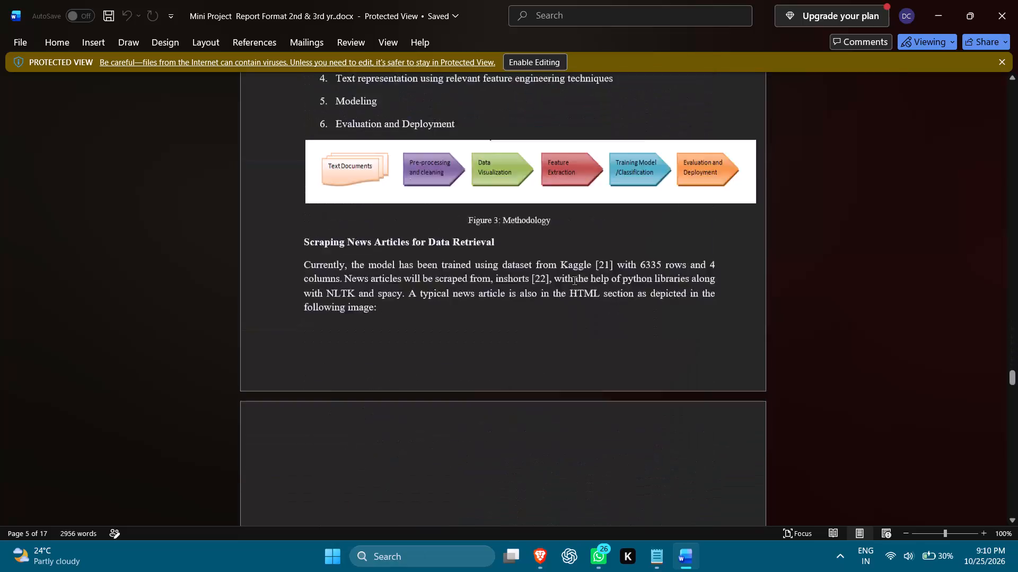
Skim the sample's methodology and pre-processing sections, and go back past the Table of Contents to the opening remarks.
{"action": "scroll", "coordinate": [574, 280], "scroll_direction": "down", "scroll_amount": 11}
{"action": "scroll", "coordinate": [574, 280], "scroll_direction": "up", "scroll_amount": 14}
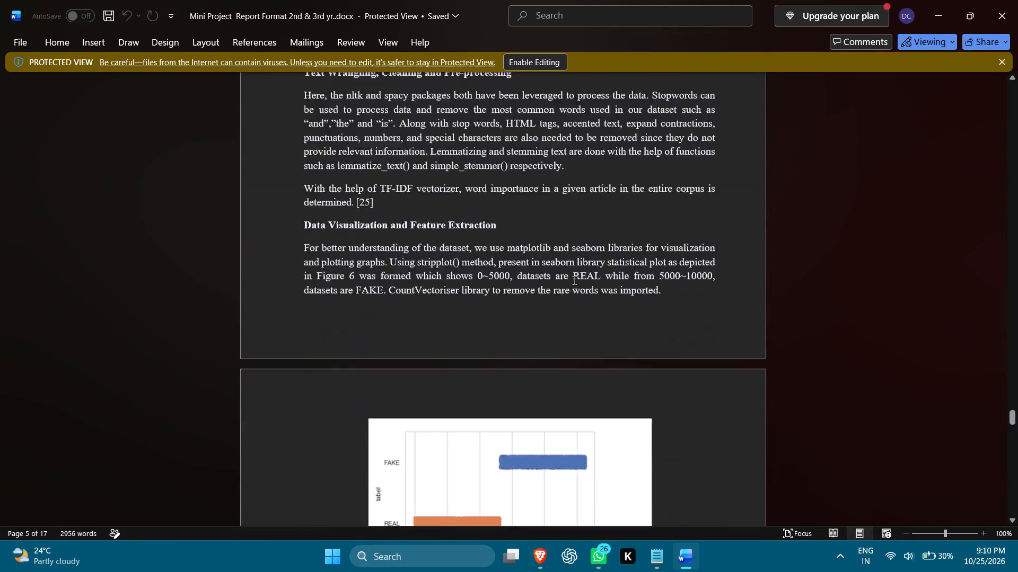
{"action": "scroll", "coordinate": [574, 280], "scroll_direction": "up", "scroll_amount": 15}
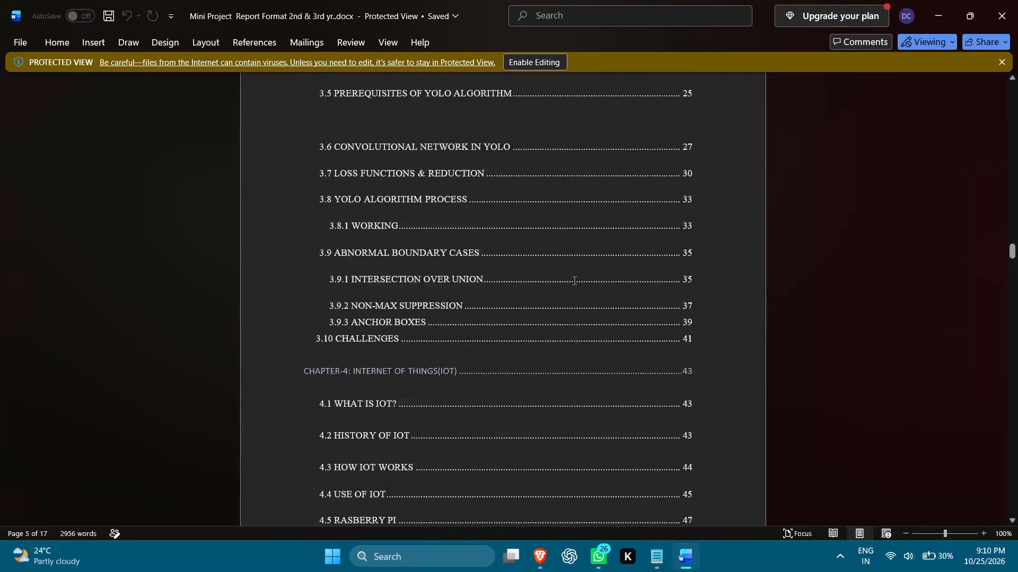
{"action": "scroll", "coordinate": [574, 280], "scroll_direction": "up", "scroll_amount": 14}
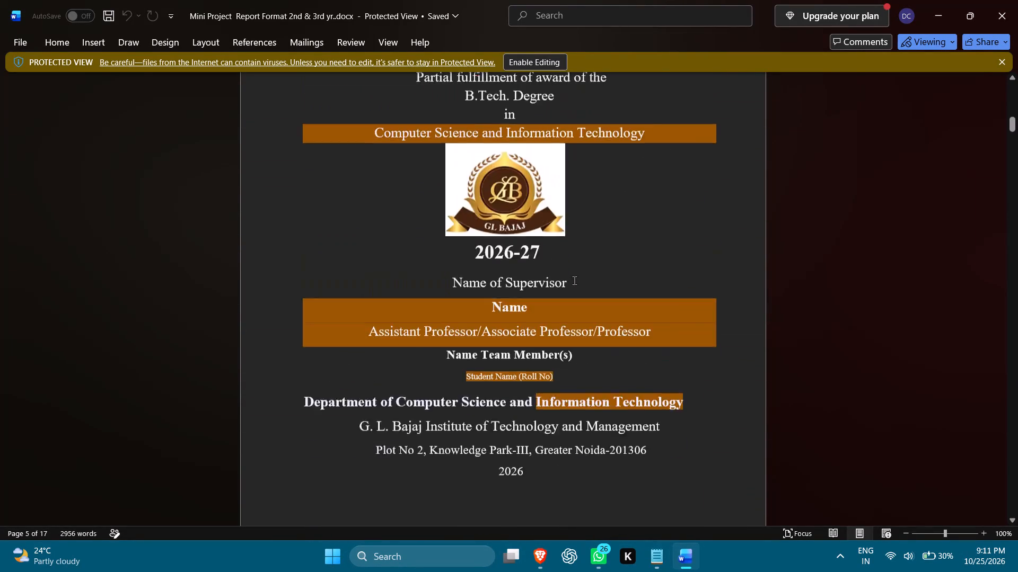
{"action": "scroll", "coordinate": [574, 280], "scroll_direction": "down", "scroll_amount": 9}
{"action": "scroll", "coordinate": [574, 280], "scroll_direction": "up", "scroll_amount": 8}
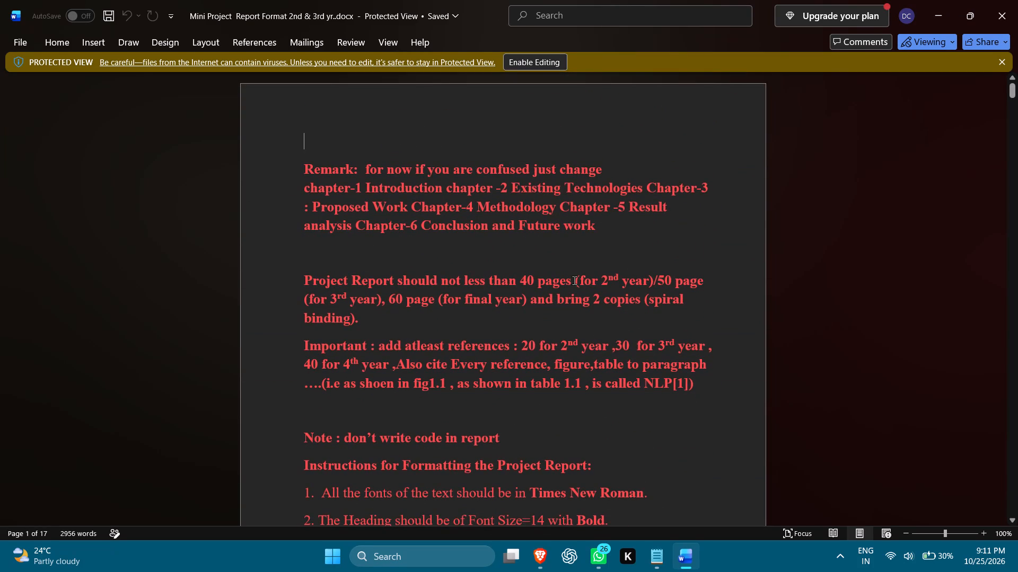
Reread the opening page-count, reference and formatting instructions, and check the title page layout with its highlighted fields to fill.
{"action": "scroll", "coordinate": [574, 280], "scroll_direction": "down", "scroll_amount": 3}
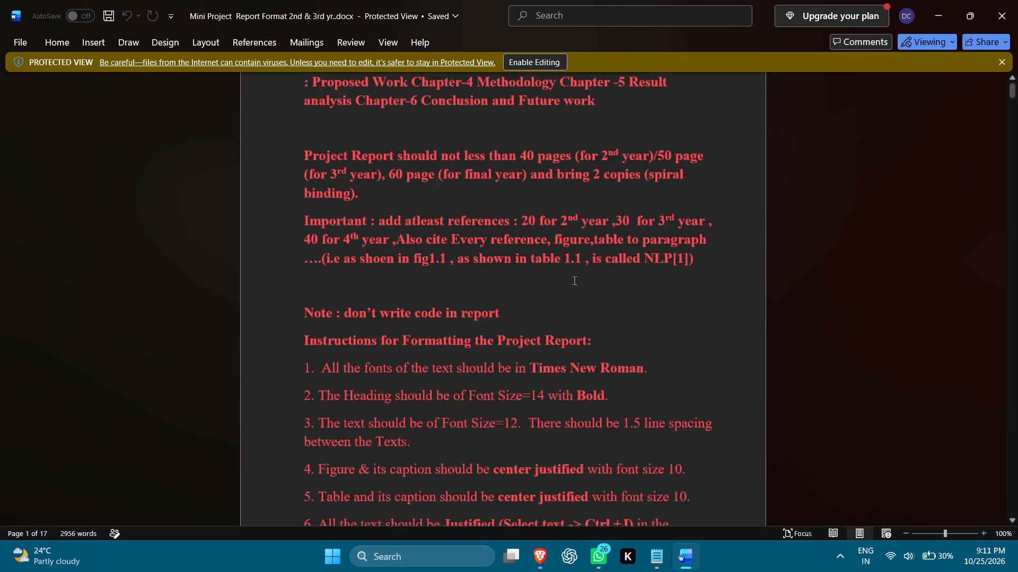
{"action": "scroll", "coordinate": [574, 280], "scroll_direction": "down", "scroll_amount": 1}
{"action": "scroll", "coordinate": [574, 280], "scroll_direction": "up", "scroll_amount": 5}
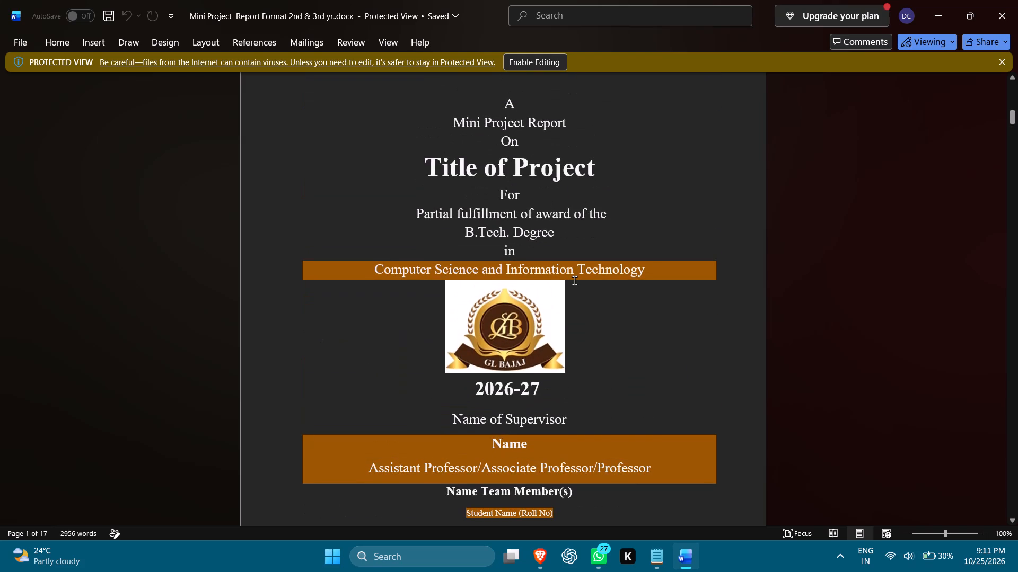
{"action": "scroll", "coordinate": [574, 280], "scroll_direction": "down", "scroll_amount": 2}
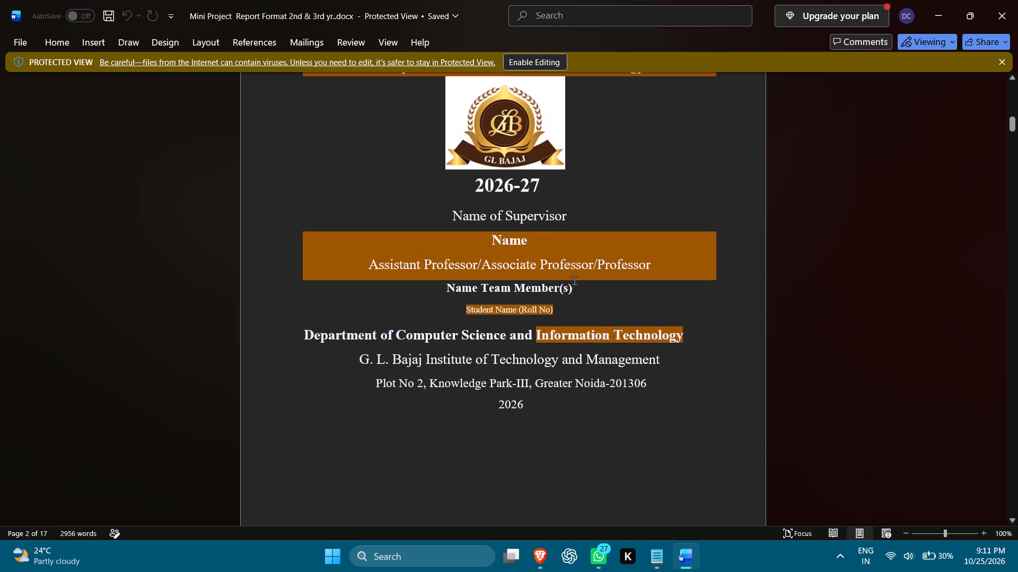
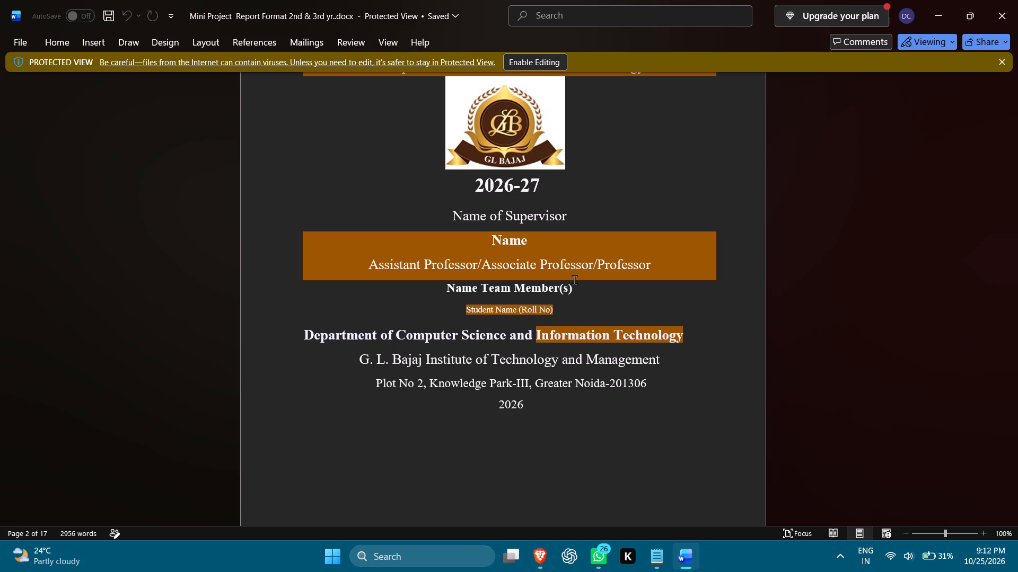
Skim ahead to the sample's numbered reference list, and return past the Background section to the opening formatting instructions.
{"action": "scroll", "coordinate": [574, 280], "scroll_direction": "down", "scroll_amount": 13}
{"action": "scroll", "coordinate": [574, 280], "scroll_direction": "down", "scroll_amount": 12}
{"action": "scroll", "coordinate": [574, 280], "scroll_direction": "down", "scroll_amount": 15}
{"action": "scroll", "coordinate": [574, 280], "scroll_direction": "down", "scroll_amount": 6}
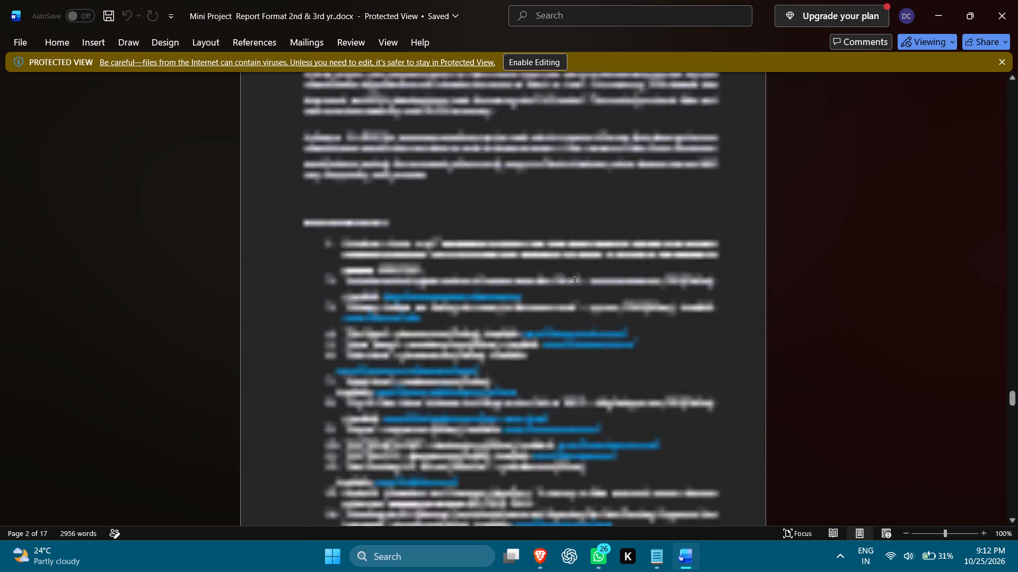
{"action": "scroll", "coordinate": [574, 280], "scroll_direction": "down", "scroll_amount": 5}
{"action": "scroll", "coordinate": [574, 280], "scroll_direction": "up", "scroll_amount": 13}
{"action": "scroll", "coordinate": [574, 280], "scroll_direction": "up", "scroll_amount": 10}
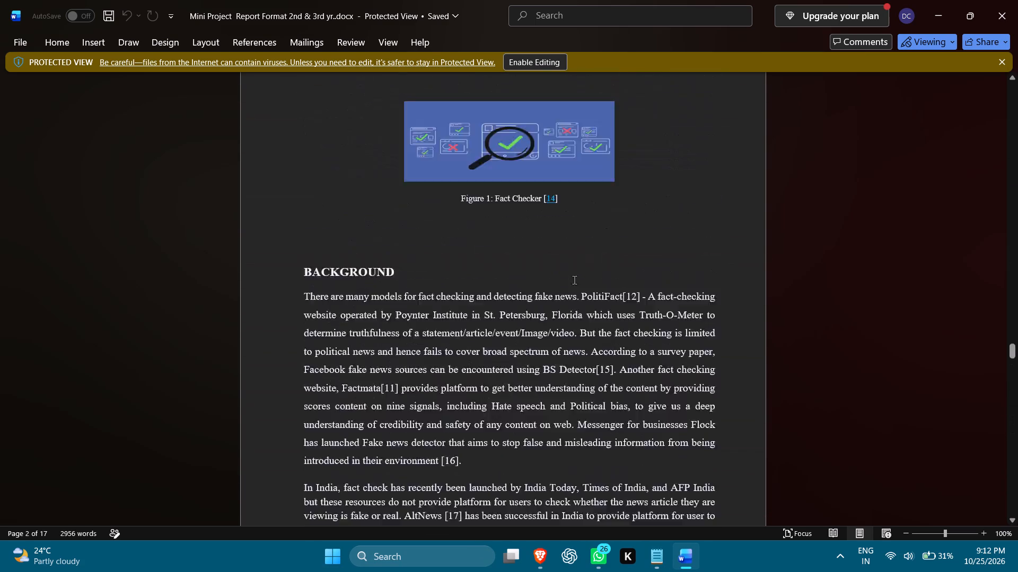
{"action": "scroll", "coordinate": [574, 280], "scroll_direction": "up", "scroll_amount": 16}
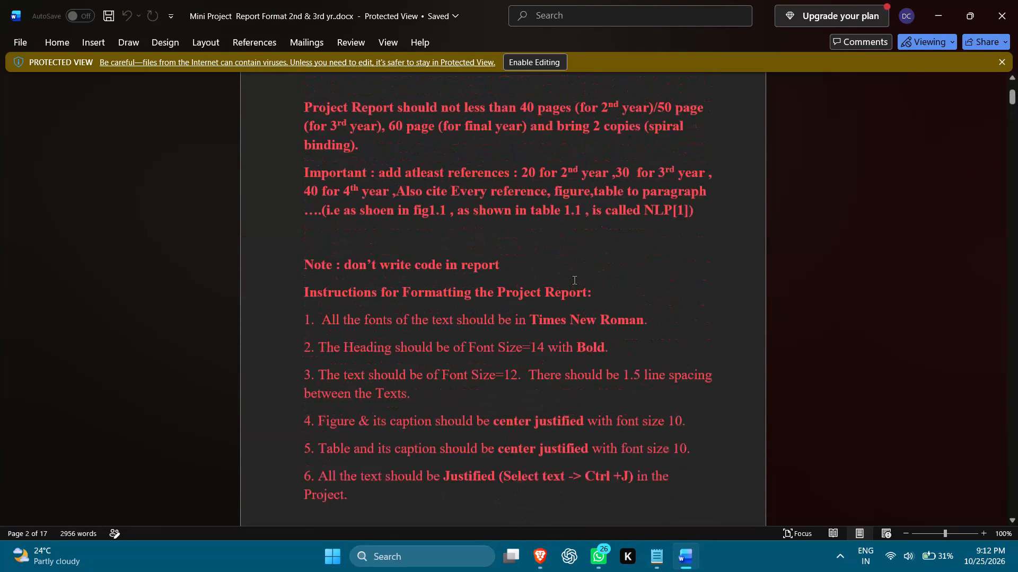
Look over the Declaration and Certificate pages, and recheck the title page's supervisor, team member and department fields.
{"action": "scroll", "coordinate": [574, 280], "scroll_direction": "down", "scroll_amount": 11}
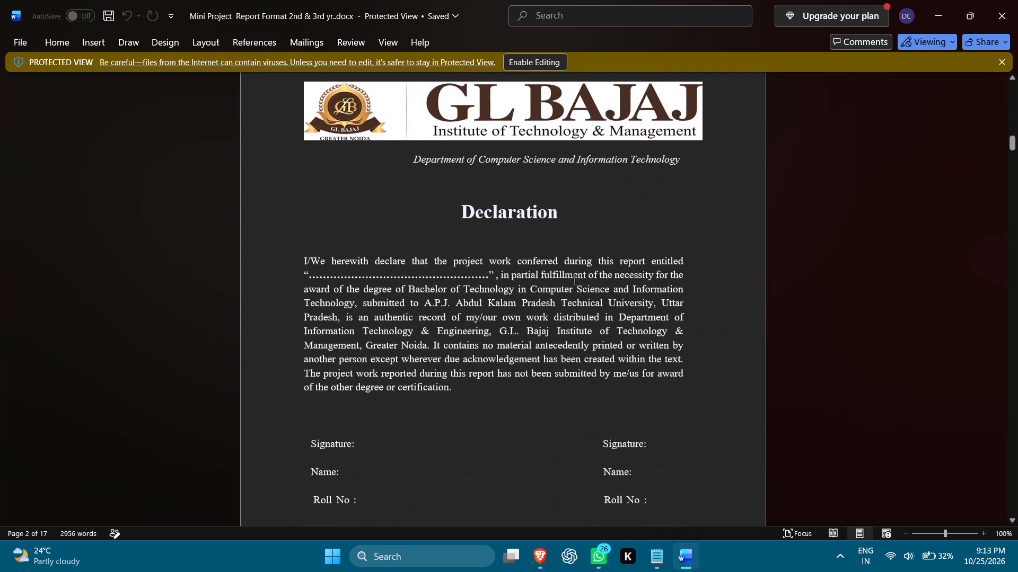
{"action": "scroll", "coordinate": [574, 280], "scroll_direction": "down", "scroll_amount": 7}
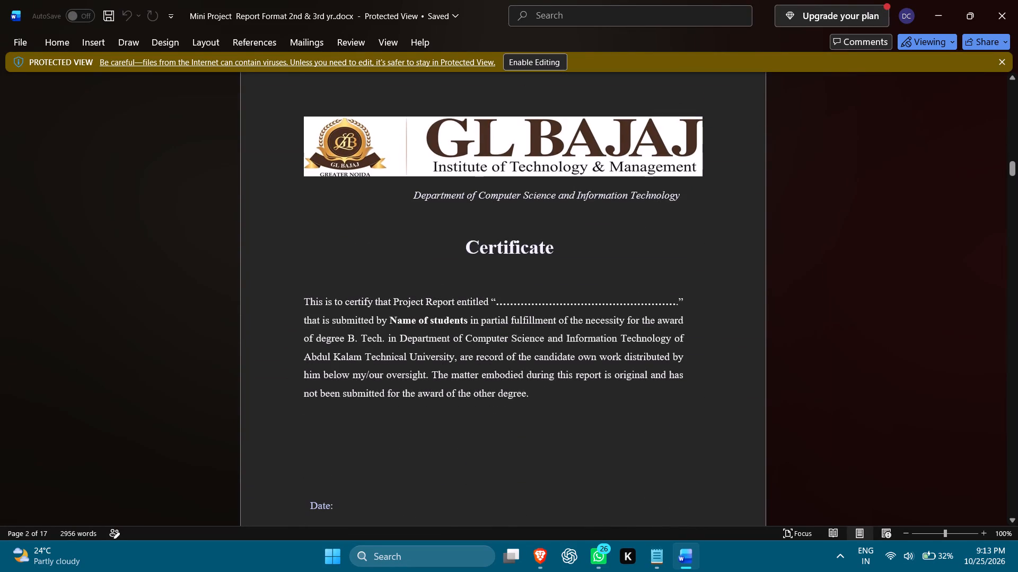
{"action": "scroll", "coordinate": [574, 280], "scroll_direction": "down", "scroll_amount": 1}
{"action": "scroll", "coordinate": [574, 280], "scroll_direction": "up", "scroll_amount": 7}
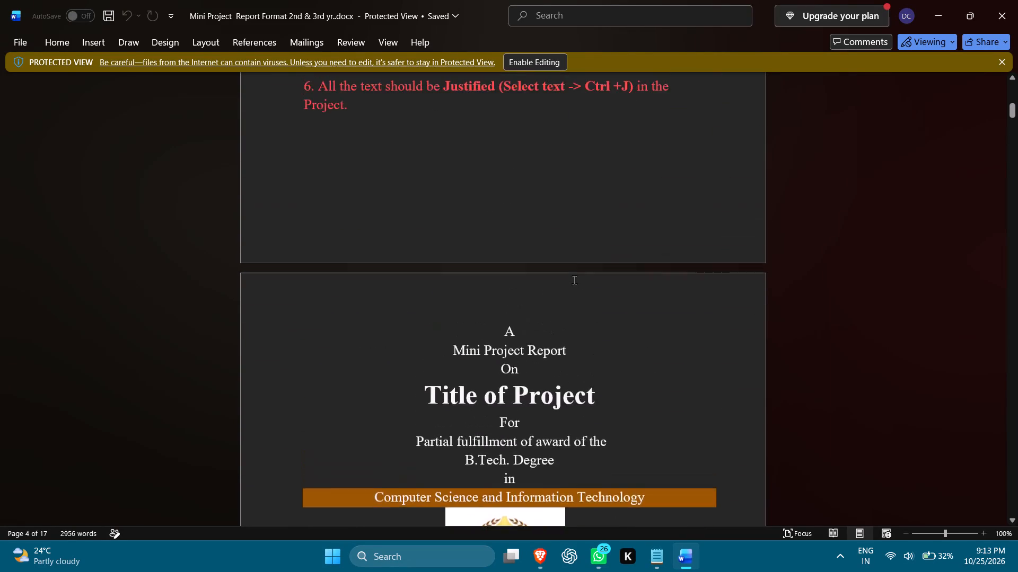
{"action": "scroll", "coordinate": [574, 280], "scroll_direction": "down", "scroll_amount": 2}
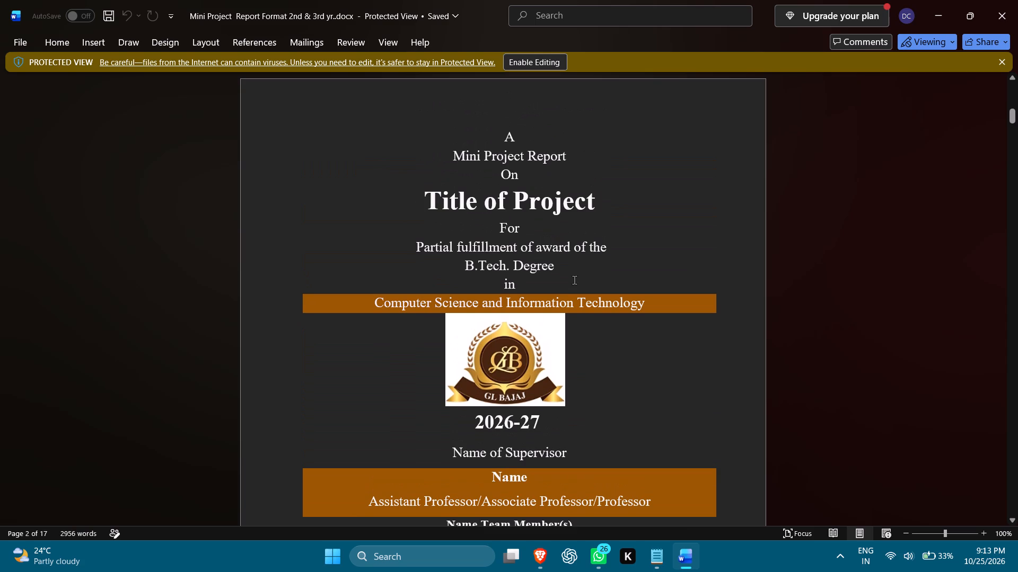
{"action": "scroll", "coordinate": [574, 280], "scroll_direction": "down", "scroll_amount": 1}
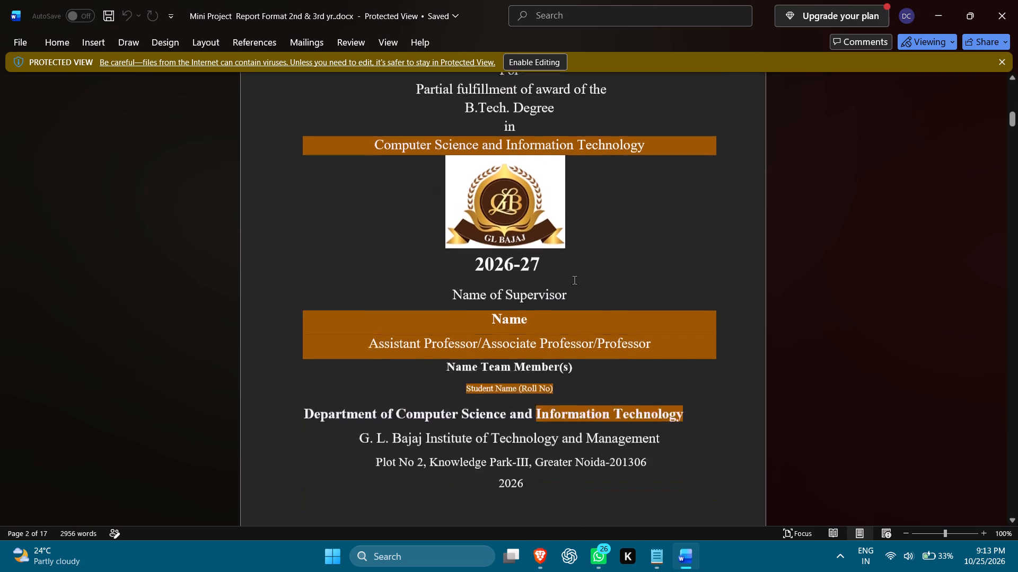
{"action": "scroll", "coordinate": [574, 280], "scroll_direction": "down", "scroll_amount": 2}
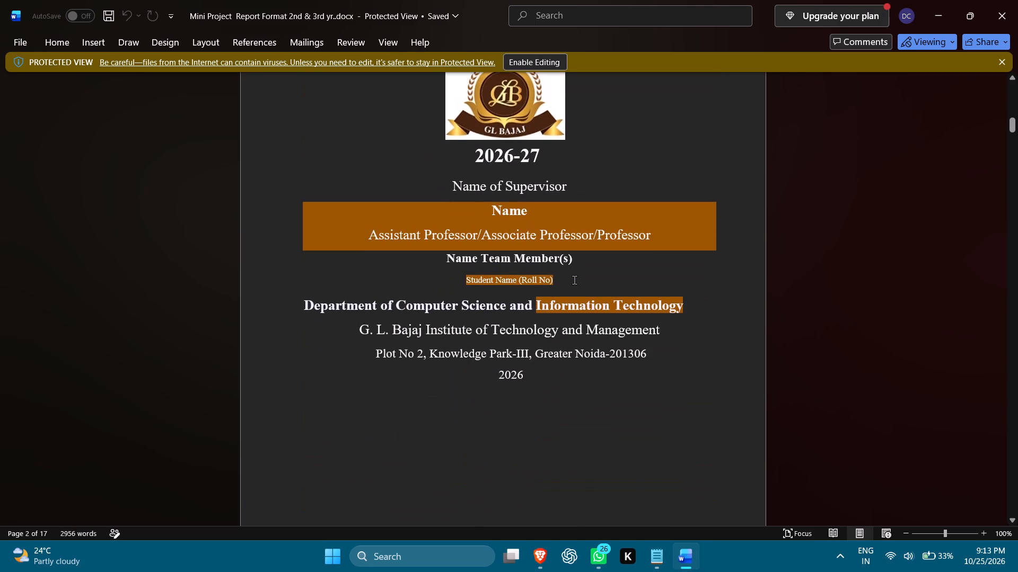
Skim from the Acknowledgement through the Table of Contents and the sample's methodology and evaluation sections to the document's end.
{"action": "scroll", "coordinate": [574, 280], "scroll_direction": "down", "scroll_amount": 14}
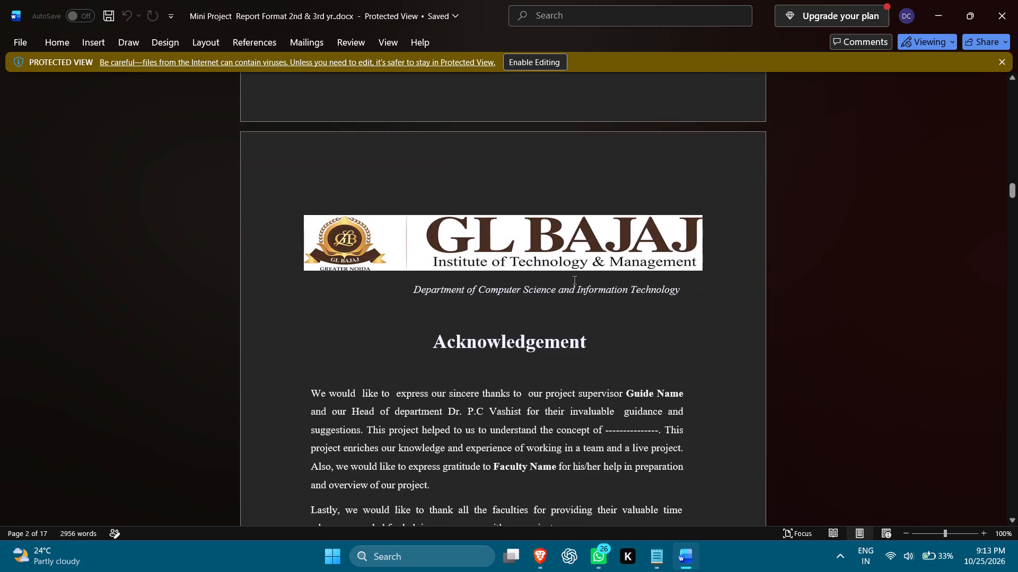
{"action": "scroll", "coordinate": [574, 280], "scroll_direction": "down", "scroll_amount": 14}
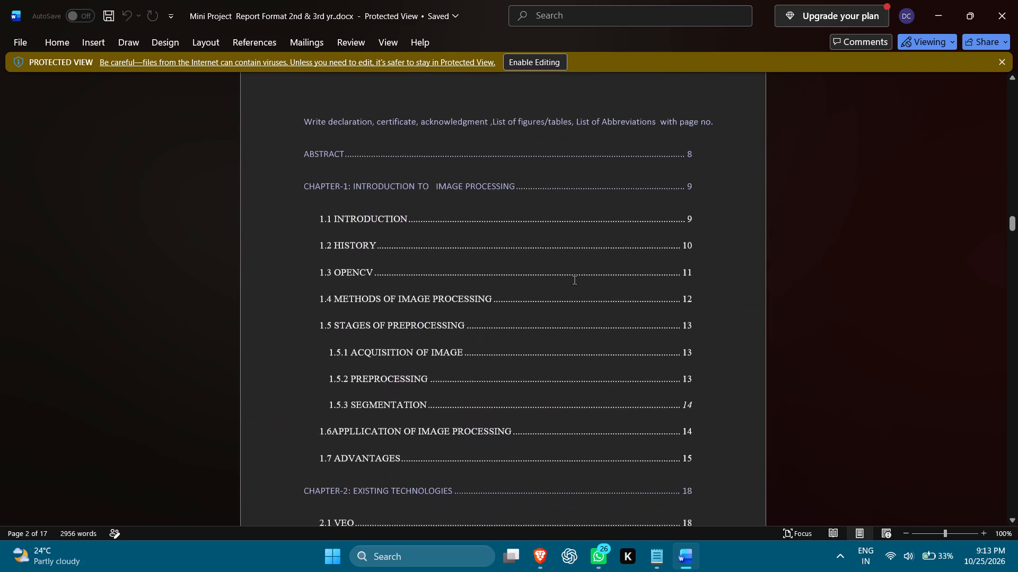
{"action": "scroll", "coordinate": [574, 280], "scroll_direction": "down", "scroll_amount": 16}
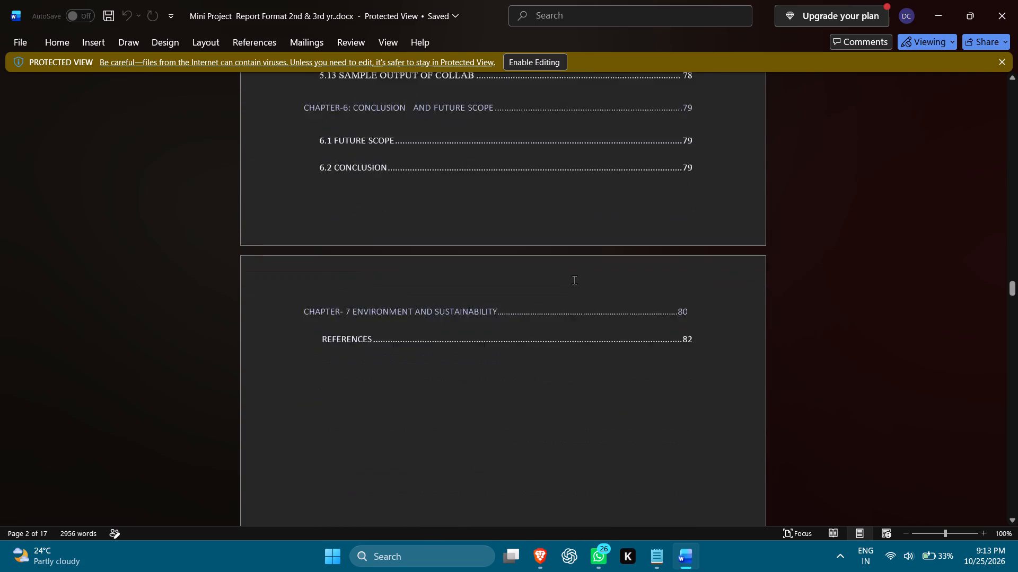
{"action": "scroll", "coordinate": [574, 280], "scroll_direction": "down", "scroll_amount": 16}
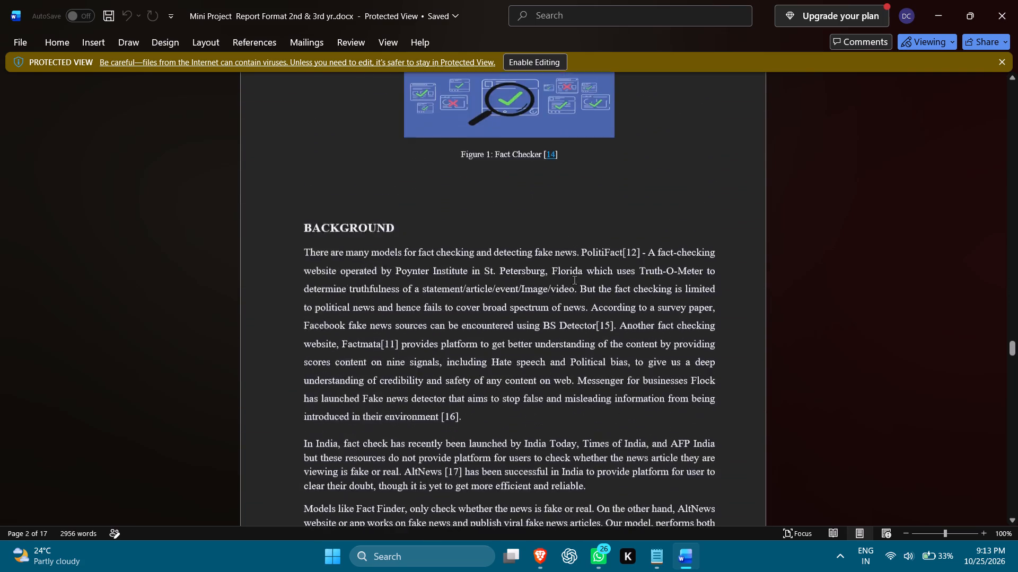
{"action": "scroll", "coordinate": [574, 280], "scroll_direction": "down", "scroll_amount": 8}
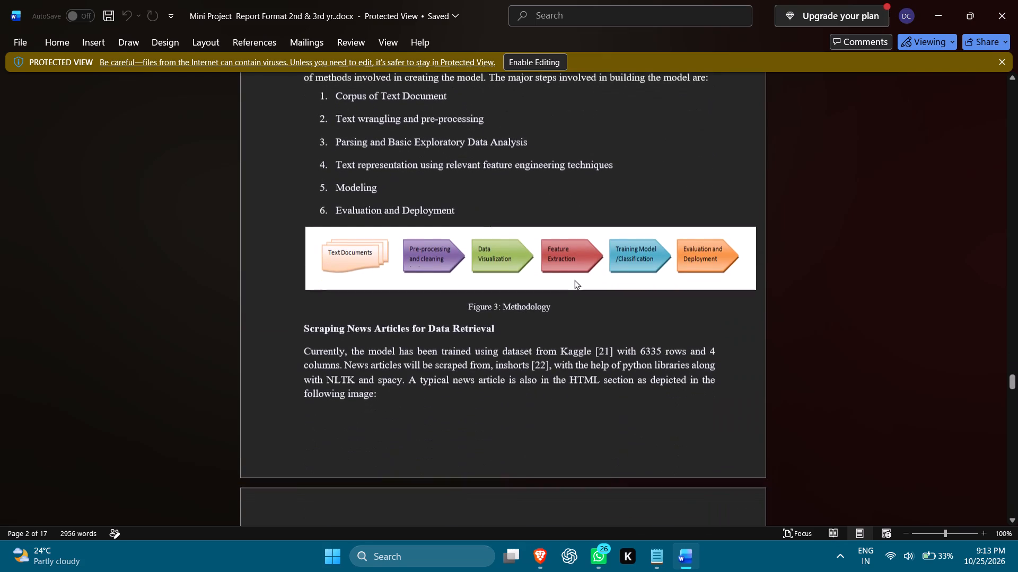
{"action": "scroll", "coordinate": [574, 280], "scroll_direction": "down", "scroll_amount": 2}
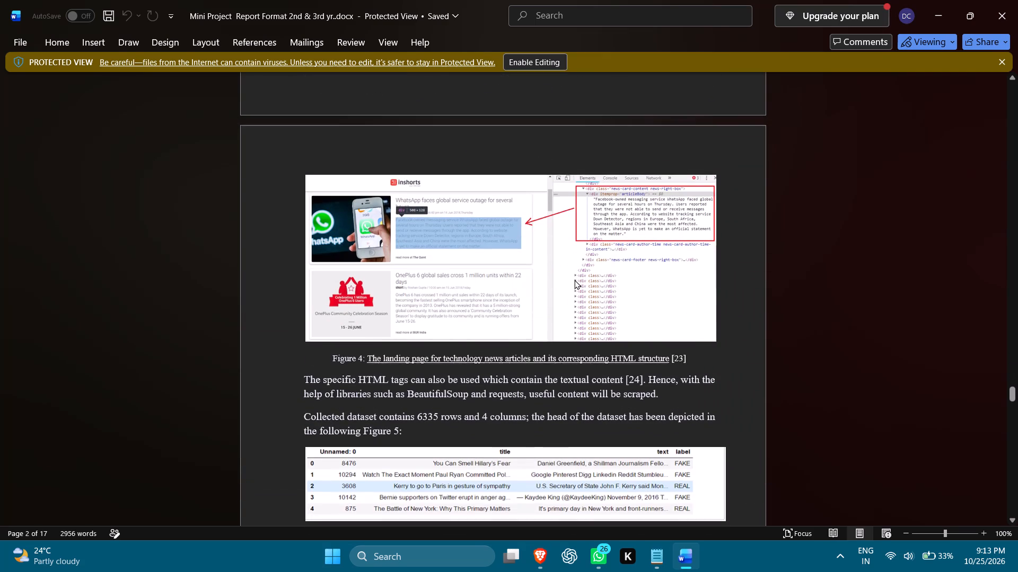
{"action": "scroll", "coordinate": [574, 280], "scroll_direction": "down", "scroll_amount": 1}
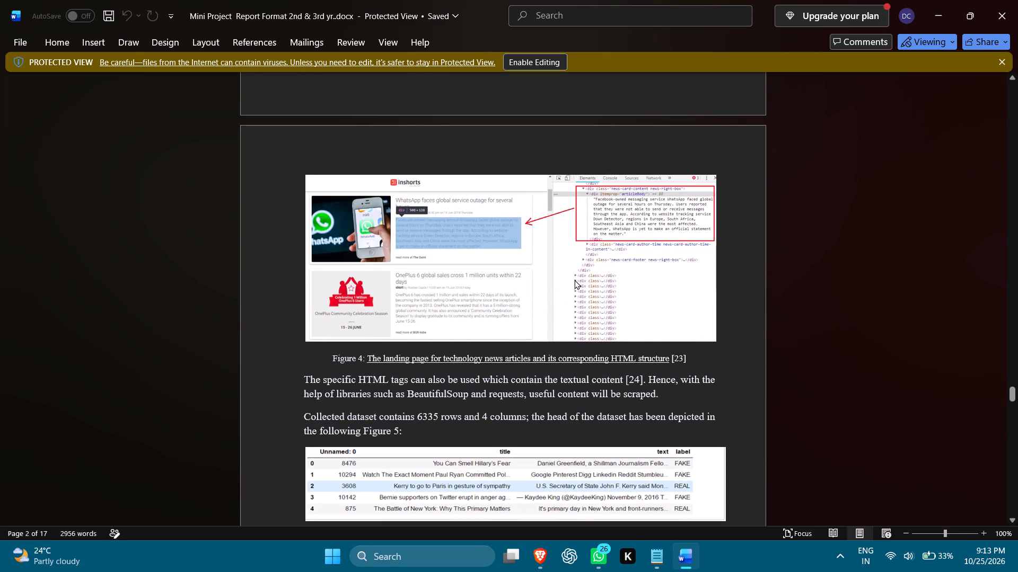
{"action": "scroll", "coordinate": [574, 280], "scroll_direction": "down", "scroll_amount": 11}
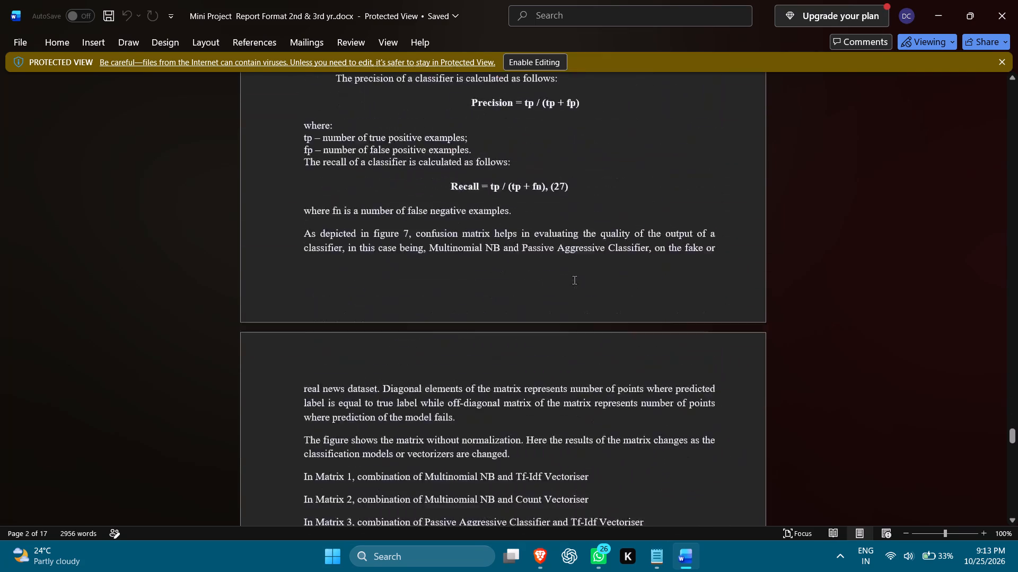
{"action": "scroll", "coordinate": [574, 280], "scroll_direction": "down", "scroll_amount": 5}
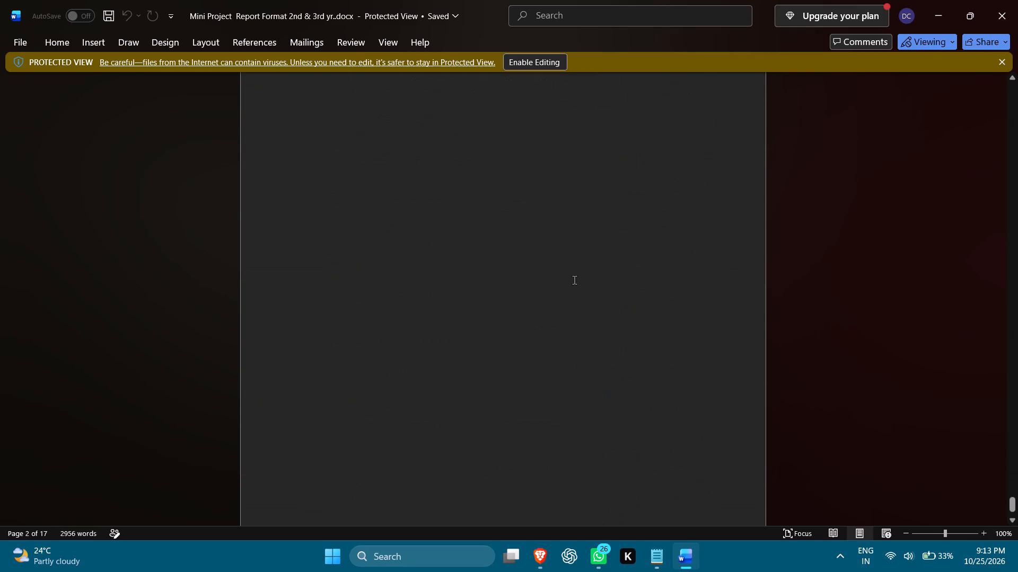
Return to the title page and review the front pages in order: title page, Declaration and Certificate, up to the Table of Contents.
{"action": "scroll", "coordinate": [574, 280], "scroll_direction": "up", "scroll_amount": 20}
{"action": "scroll", "coordinate": [574, 280], "scroll_direction": "up", "scroll_amount": 15}
{"action": "scroll", "coordinate": [574, 280], "scroll_direction": "up", "scroll_amount": 9}
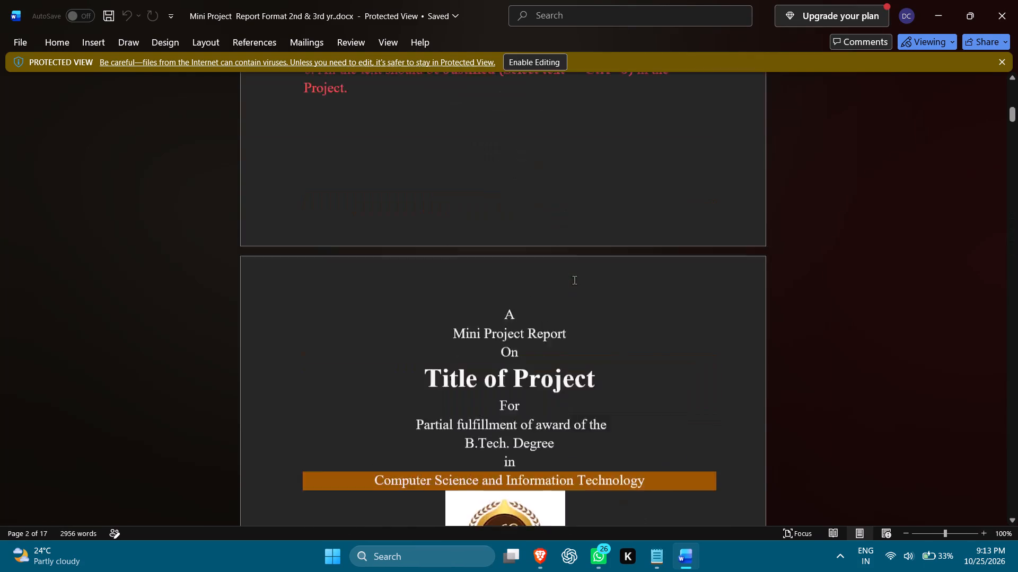
{"action": "scroll", "coordinate": [574, 280], "scroll_direction": "down", "scroll_amount": 7}
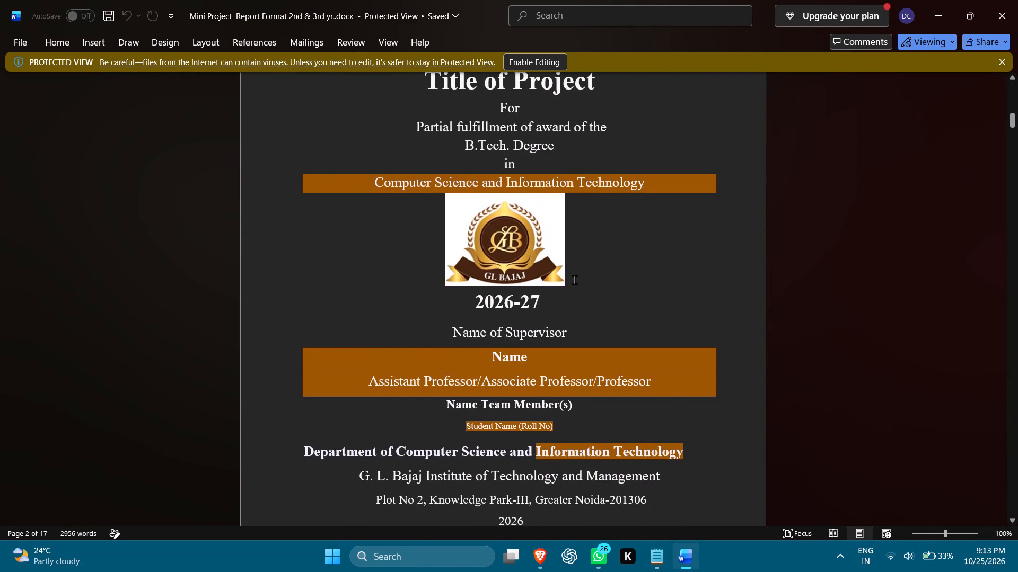
{"action": "scroll", "coordinate": [574, 280], "scroll_direction": "down", "scroll_amount": 8}
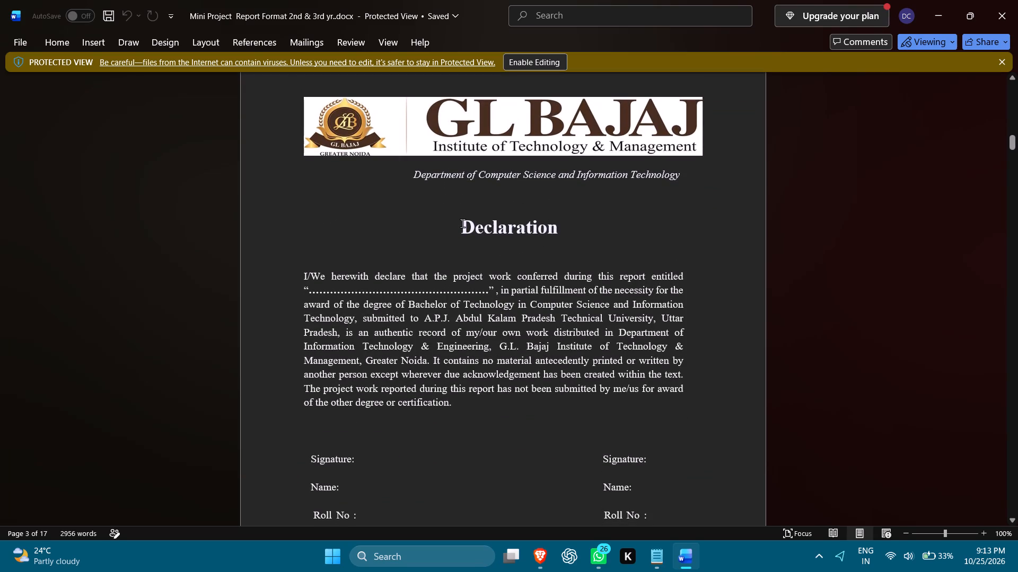
{"action": "scroll", "coordinate": [462, 223], "scroll_direction": "down", "scroll_amount": 10}
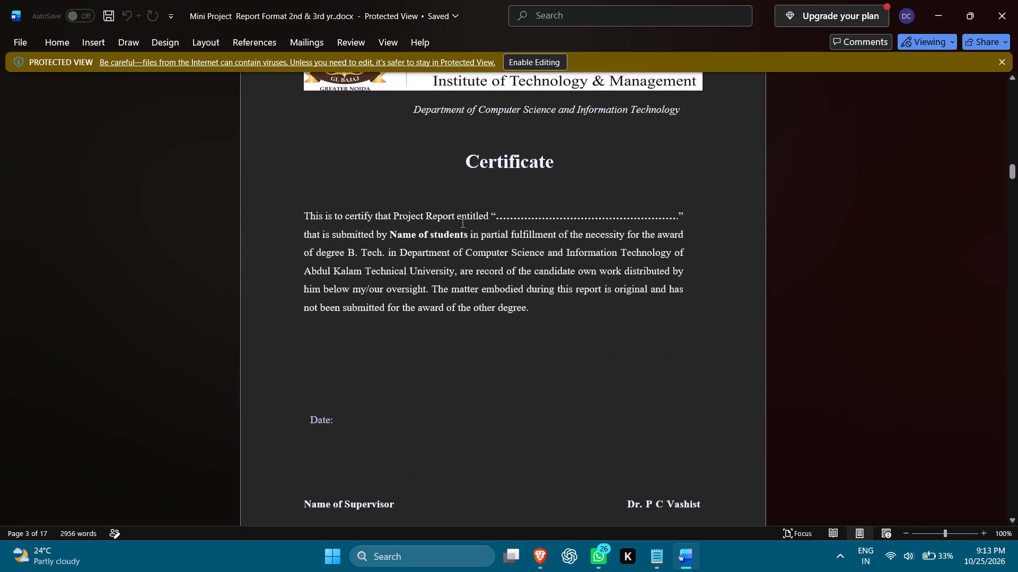
{"action": "scroll", "coordinate": [462, 223], "scroll_direction": "down", "scroll_amount": 8}
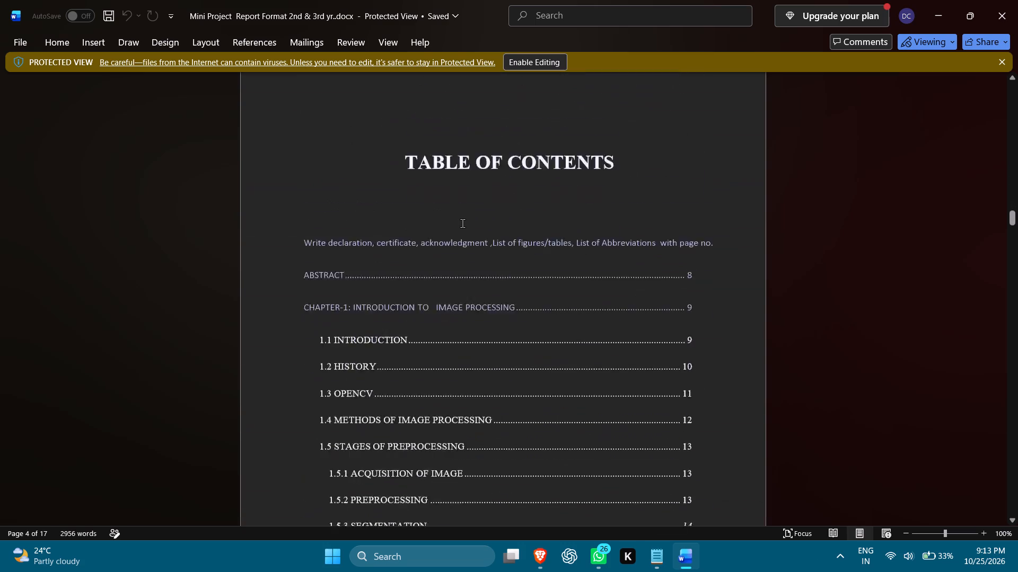
Examine the Table of Contents layout, skim the sample's body pages, and go back to just before the contents list.
{"action": "scroll", "coordinate": [462, 223], "scroll_direction": "right", "scroll_amount": 1}
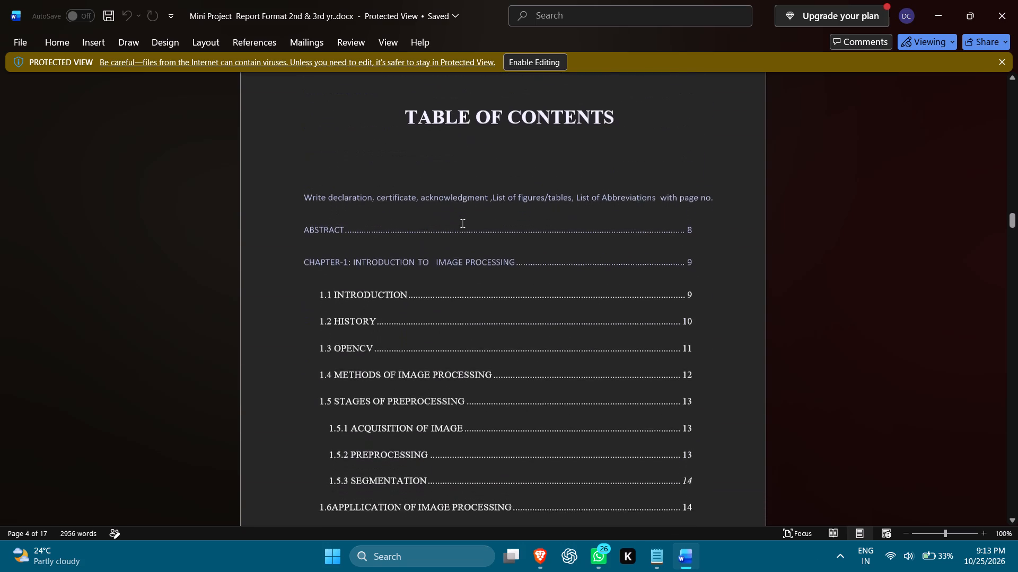
{"action": "scroll", "coordinate": [462, 223], "scroll_direction": "right", "scroll_amount": 1}
{"action": "scroll", "coordinate": [462, 223], "scroll_direction": "down", "scroll_amount": 12}
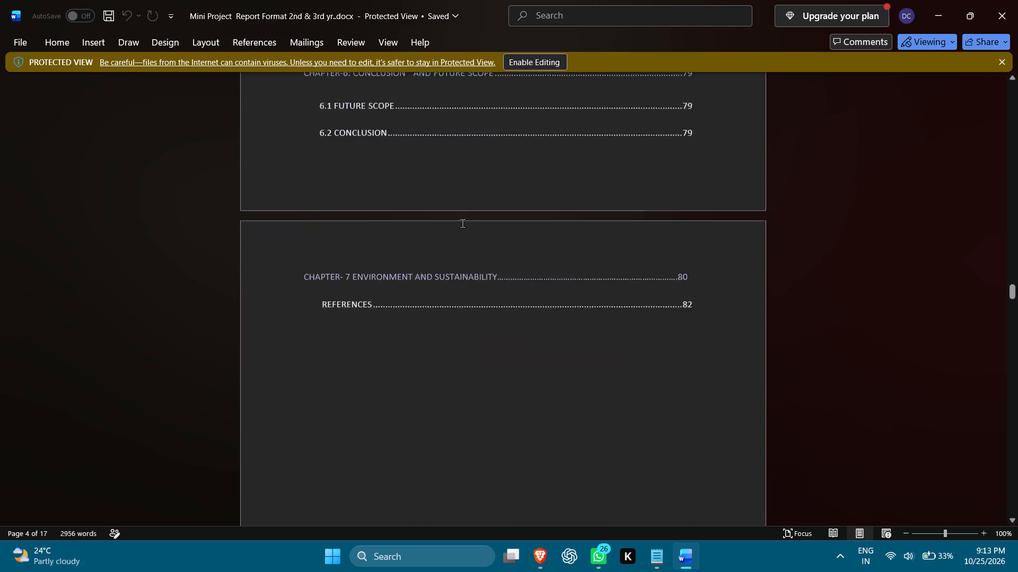
{"action": "scroll", "coordinate": [462, 223], "scroll_direction": "down", "scroll_amount": 17}
{"action": "scroll", "coordinate": [462, 223], "scroll_direction": "down", "scroll_amount": 17}
{"action": "scroll", "coordinate": [462, 223], "scroll_direction": "up", "scroll_amount": 18}
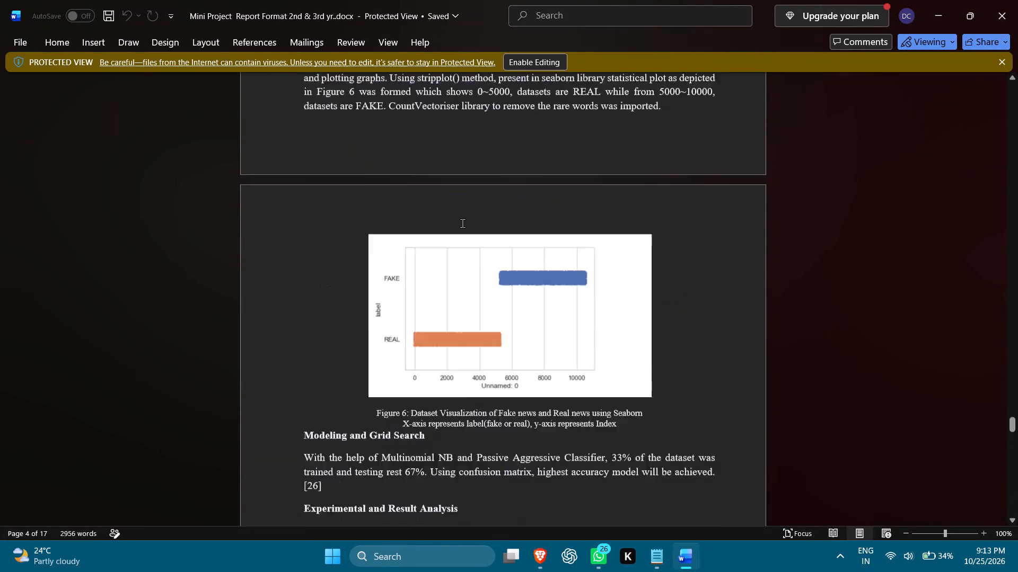
{"action": "scroll", "coordinate": [462, 223], "scroll_direction": "up", "scroll_amount": 16}
{"action": "scroll", "coordinate": [462, 223], "scroll_direction": "up", "scroll_amount": 7}
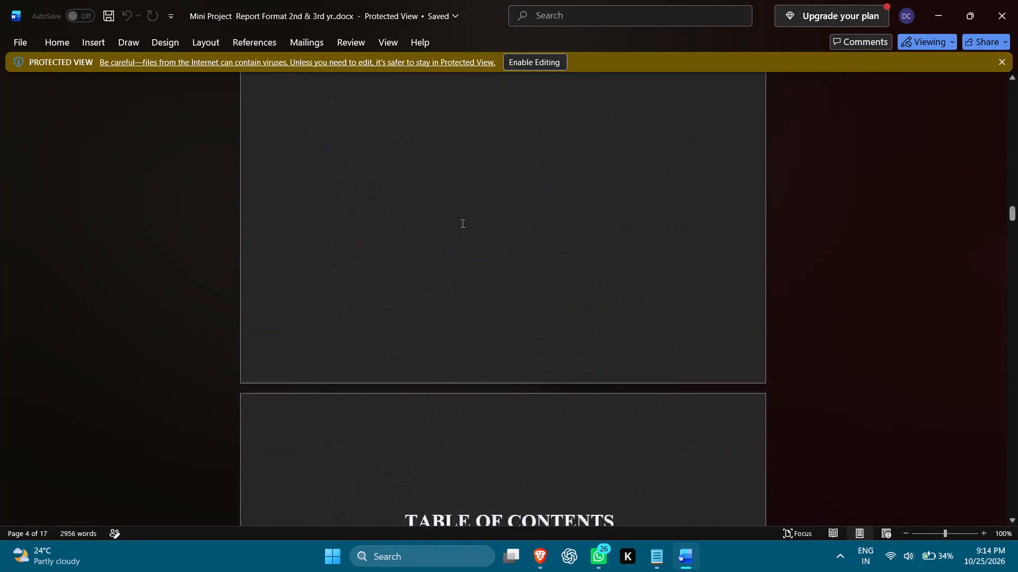
Go through the chapter listing in the Table of Contents and read the Chapter 1 Introduction sample with its in-text citations.
{"action": "scroll", "coordinate": [462, 223], "scroll_direction": "down", "scroll_amount": 19}
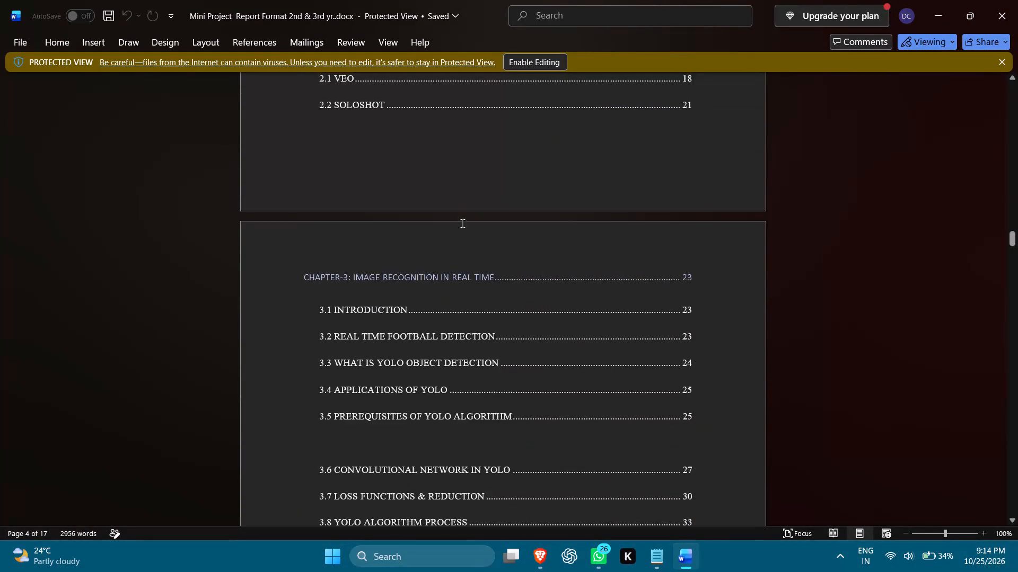
{"action": "scroll", "coordinate": [462, 223], "scroll_direction": "down", "scroll_amount": 10}
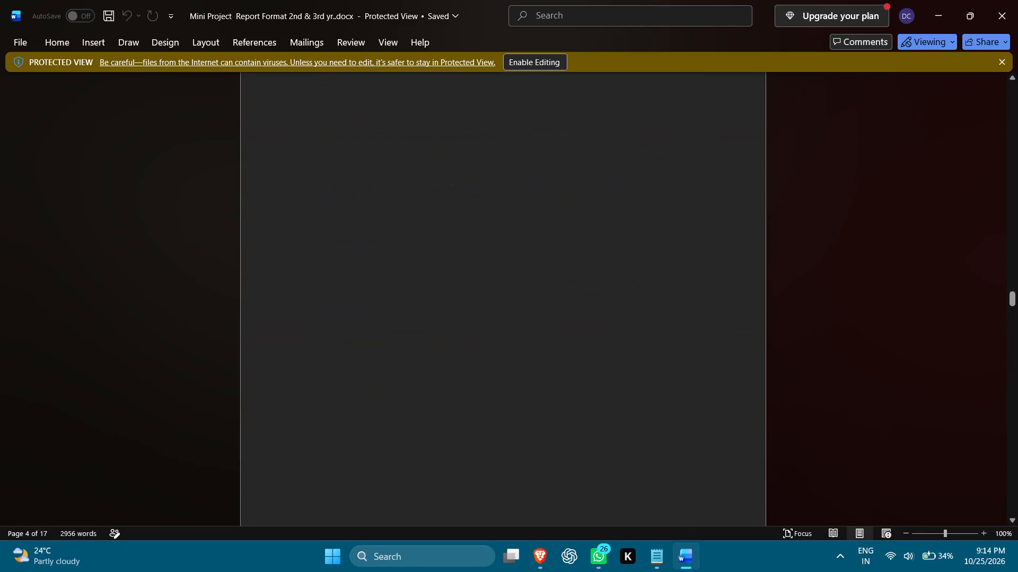
{"action": "scroll", "coordinate": [462, 223], "scroll_direction": "down", "scroll_amount": 6}
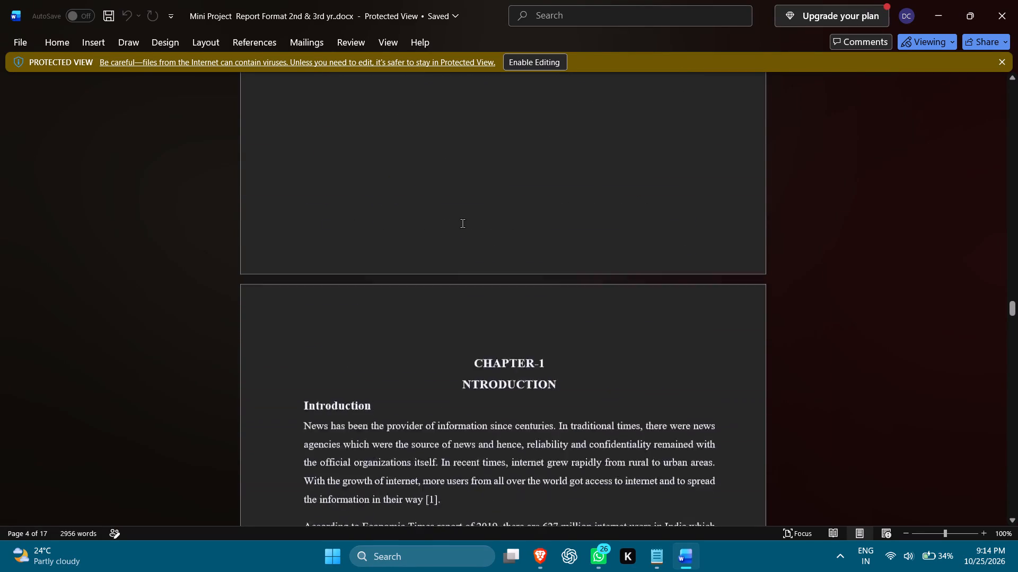
{"action": "scroll", "coordinate": [462, 223], "scroll_direction": "down", "scroll_amount": 2}
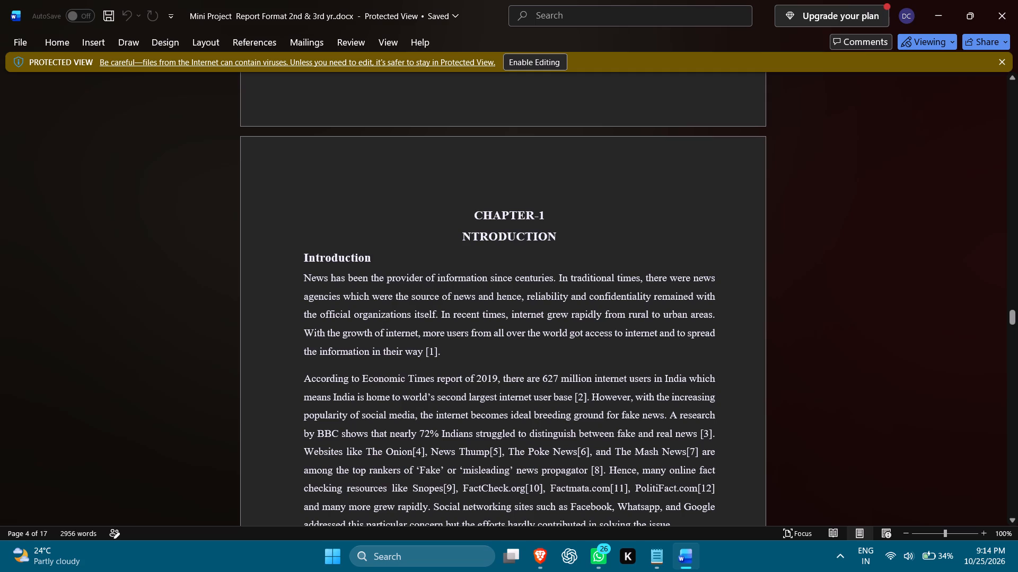
Reread the Certificate signature block and the Acknowledgement wording, and go through the Table of Contents to the Chapter 1 Introduction.
{"action": "scroll", "coordinate": [568, 236], "scroll_direction": "up", "scroll_amount": 19}
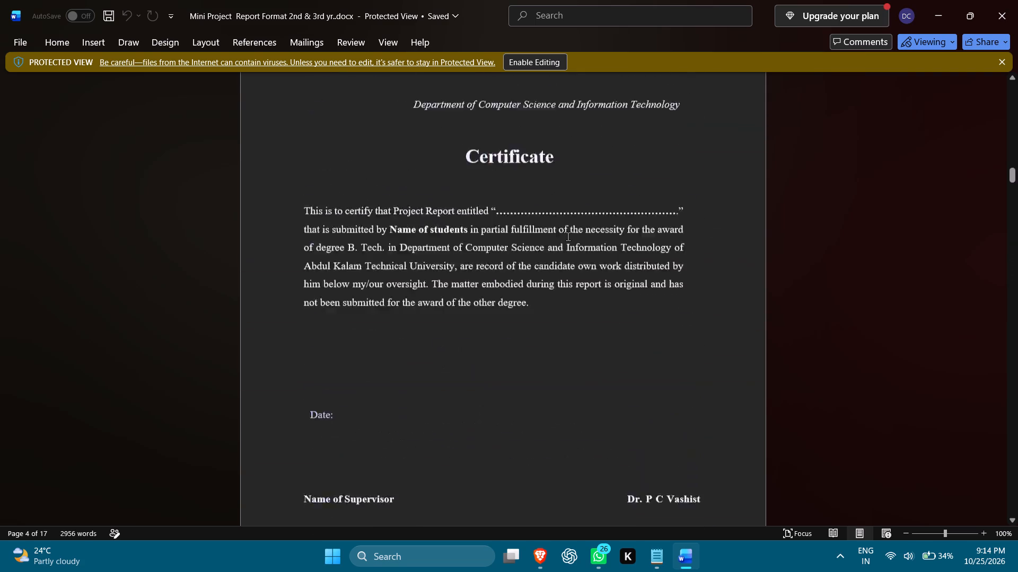
{"action": "scroll", "coordinate": [568, 236], "scroll_direction": "down", "scroll_amount": 5}
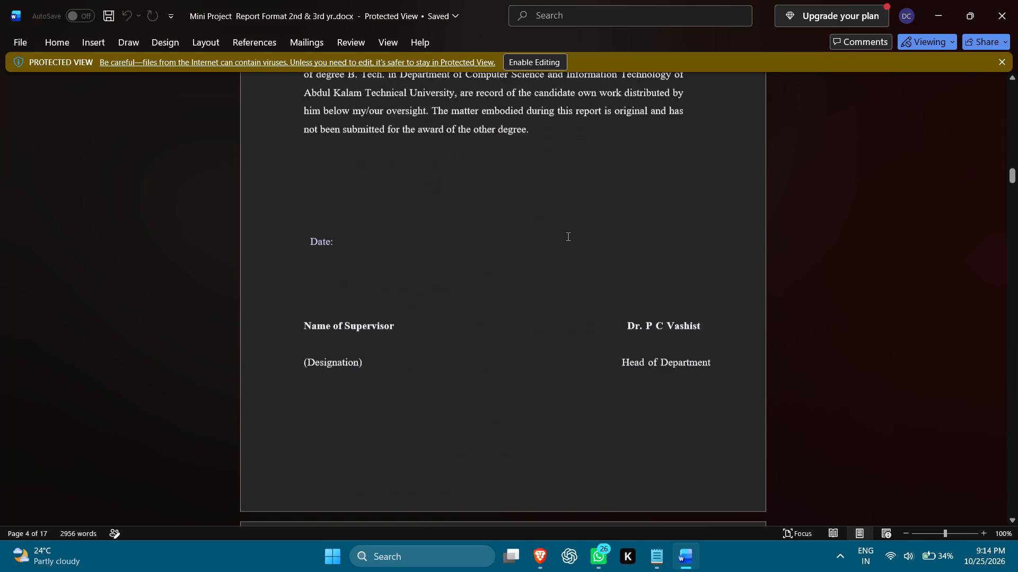
{"action": "scroll", "coordinate": [568, 236], "scroll_direction": "down", "scroll_amount": 3}
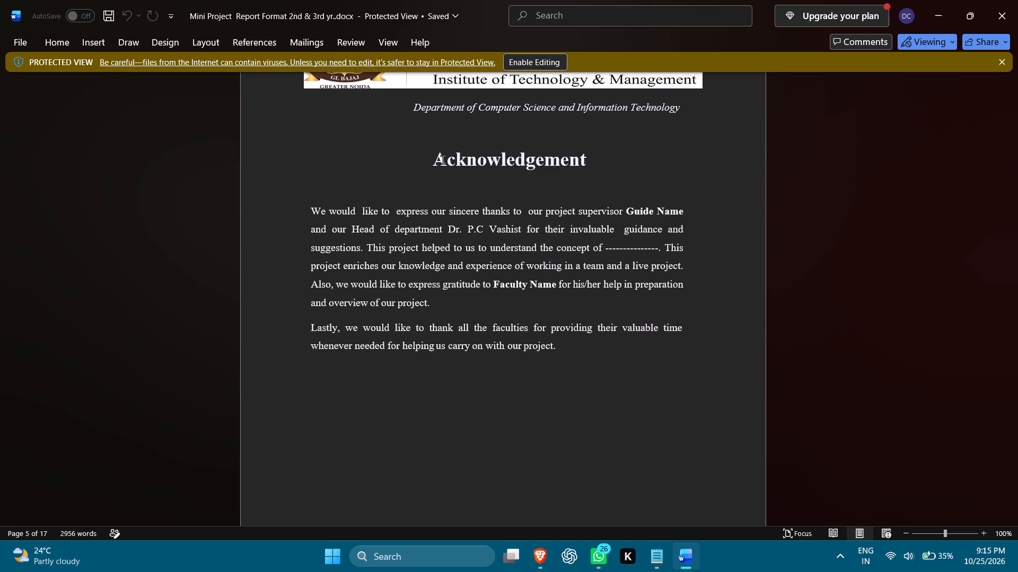
{"action": "scroll", "coordinate": [443, 159], "scroll_direction": "down", "scroll_amount": 10}
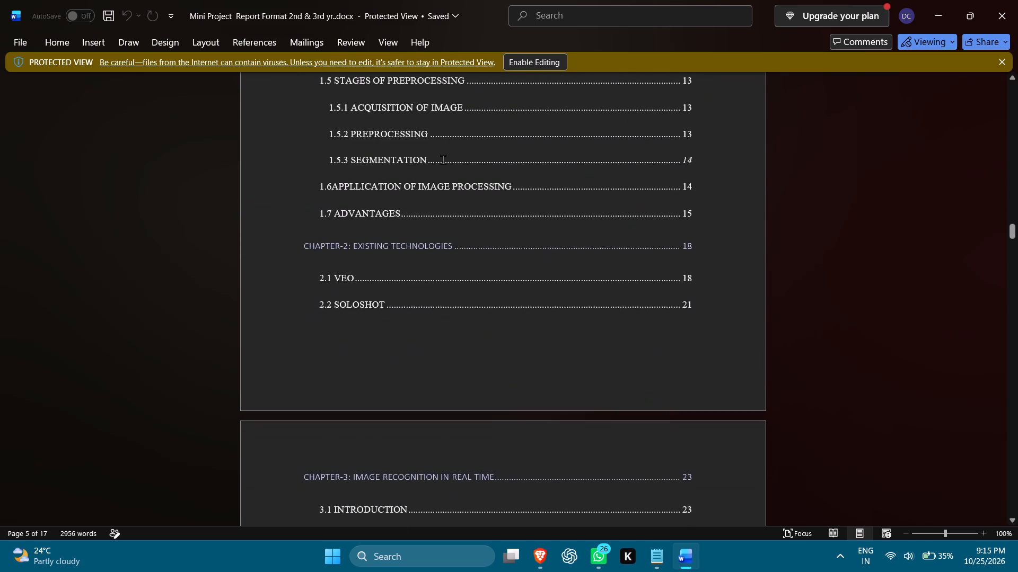
{"action": "scroll", "coordinate": [443, 159], "scroll_direction": "down", "scroll_amount": 10}
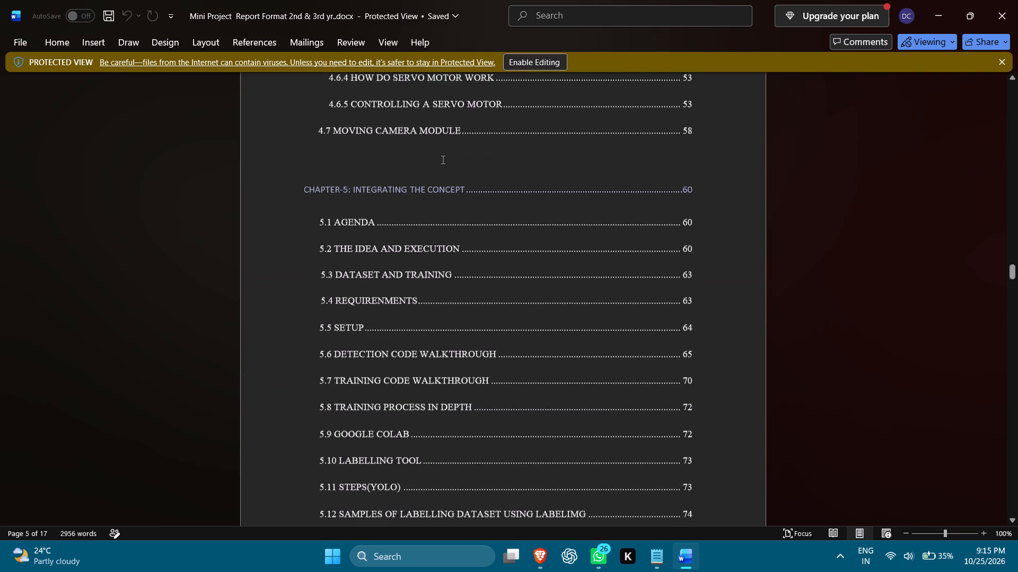
{"action": "scroll", "coordinate": [443, 159], "scroll_direction": "down", "scroll_amount": 8}
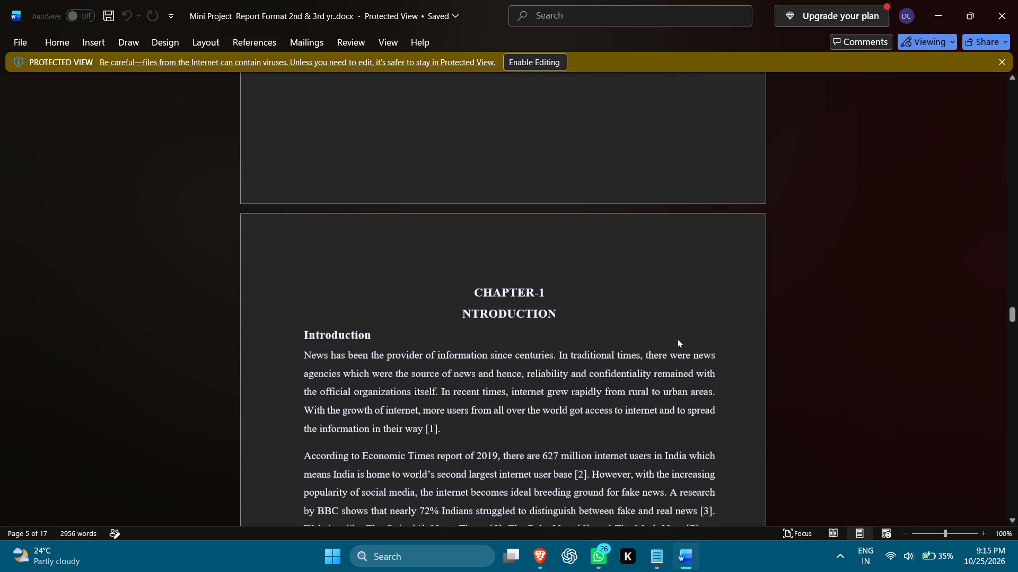
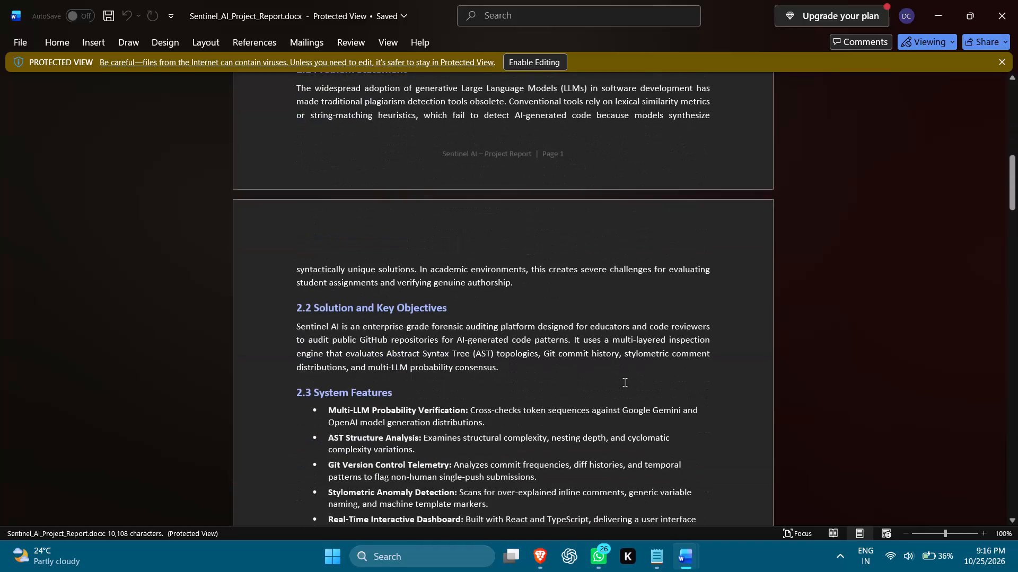
Skim the Sentinel AI project report from the Project Synopsis to the comparative evaluation in section 5, and go back to its title.
{"action": "scroll", "coordinate": [625, 382], "scroll_direction": "down", "scroll_amount": 7}
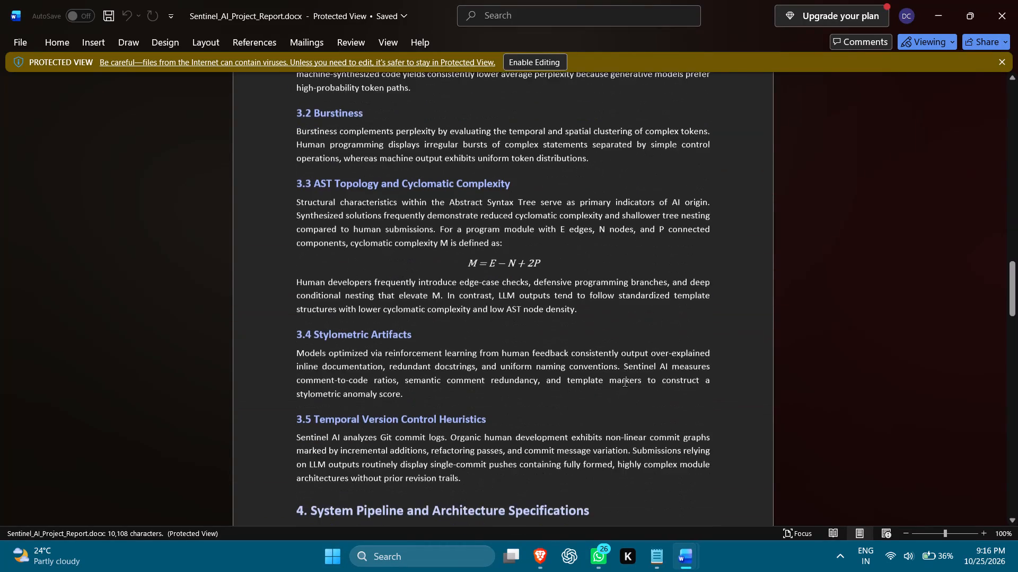
{"action": "scroll", "coordinate": [625, 382], "scroll_direction": "down", "scroll_amount": 10}
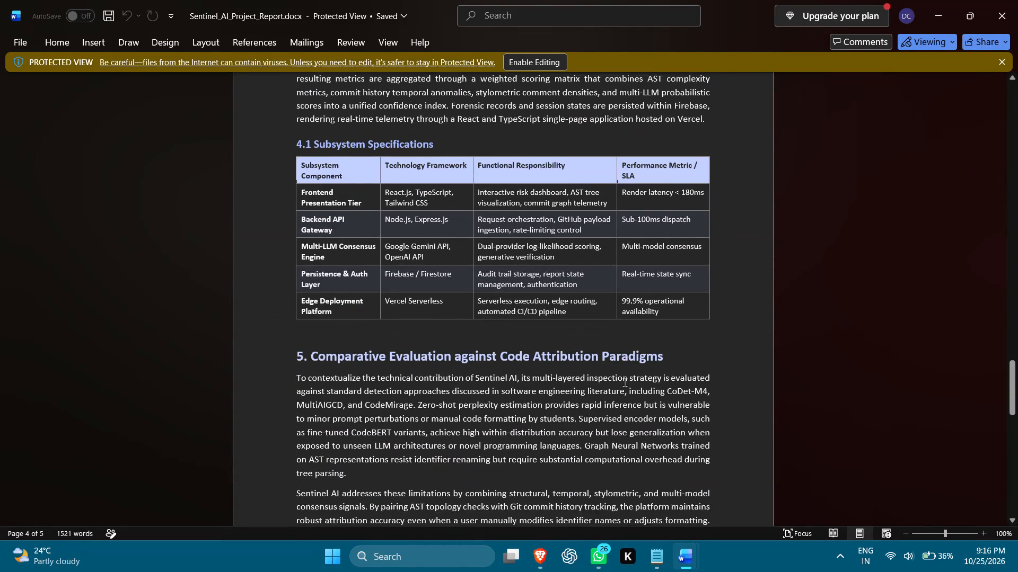
{"action": "scroll", "coordinate": [625, 382], "scroll_direction": "down", "scroll_amount": 3}
{"action": "scroll", "coordinate": [625, 382], "scroll_direction": "up", "scroll_amount": 9}
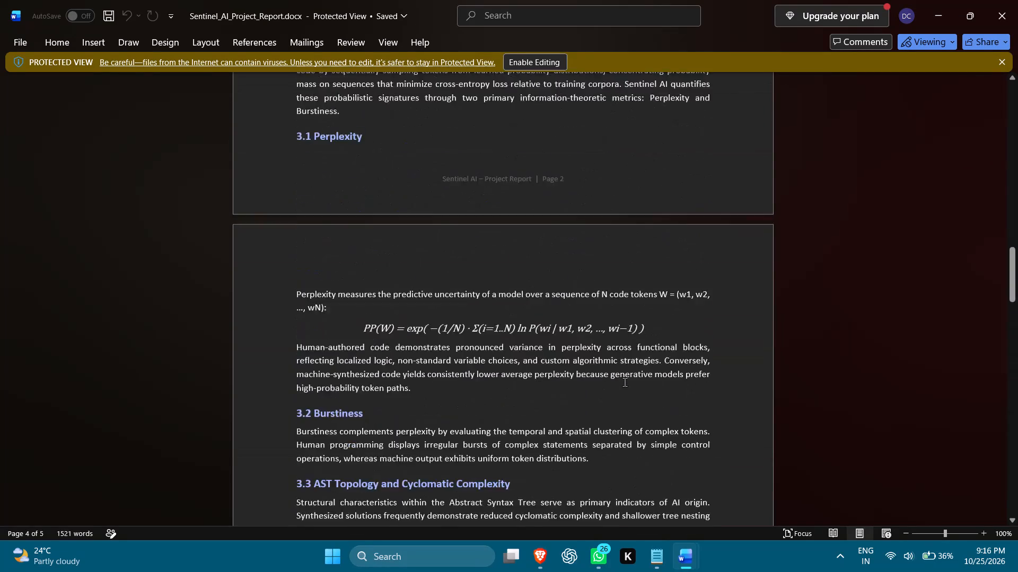
{"action": "scroll", "coordinate": [625, 382], "scroll_direction": "up", "scroll_amount": 8}
Go through the Sentinel AI report again from the title, checking the Executive Overview, Project Synopsis, Technical Stack table and the sections following them.
{"action": "scroll", "coordinate": [625, 382], "scroll_direction": "down", "scroll_amount": 1}
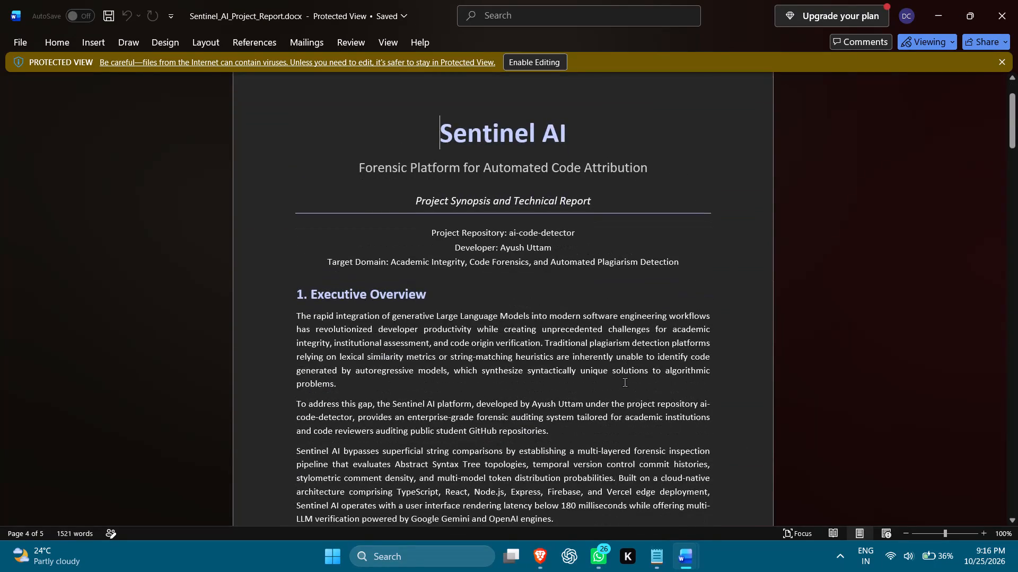
{"action": "scroll", "coordinate": [625, 382], "scroll_direction": "down", "scroll_amount": 2}
{"action": "scroll", "coordinate": [636, 325], "scroll_direction": "down", "scroll_amount": 2}
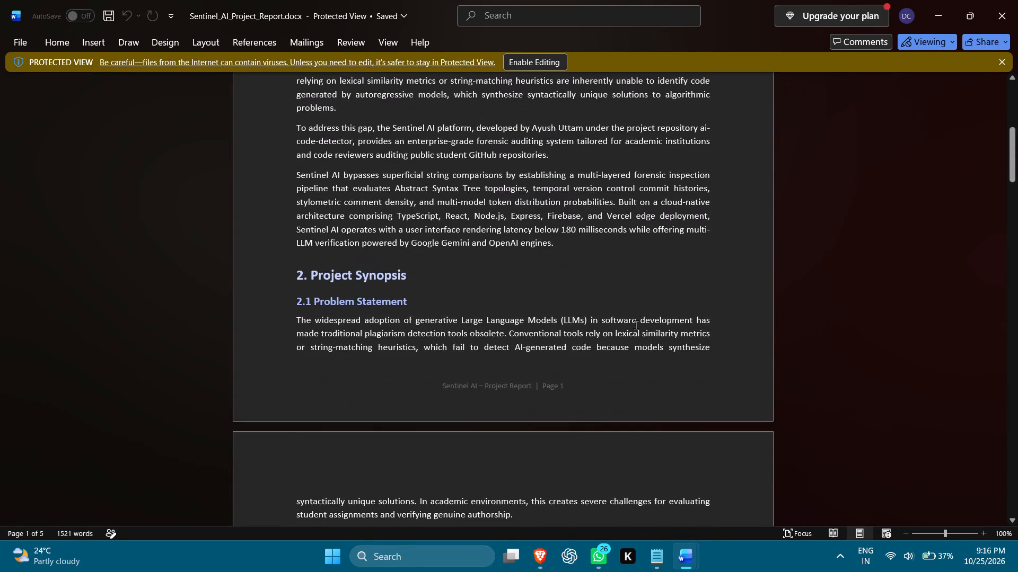
{"action": "scroll", "coordinate": [636, 325], "scroll_direction": "down", "scroll_amount": 4}
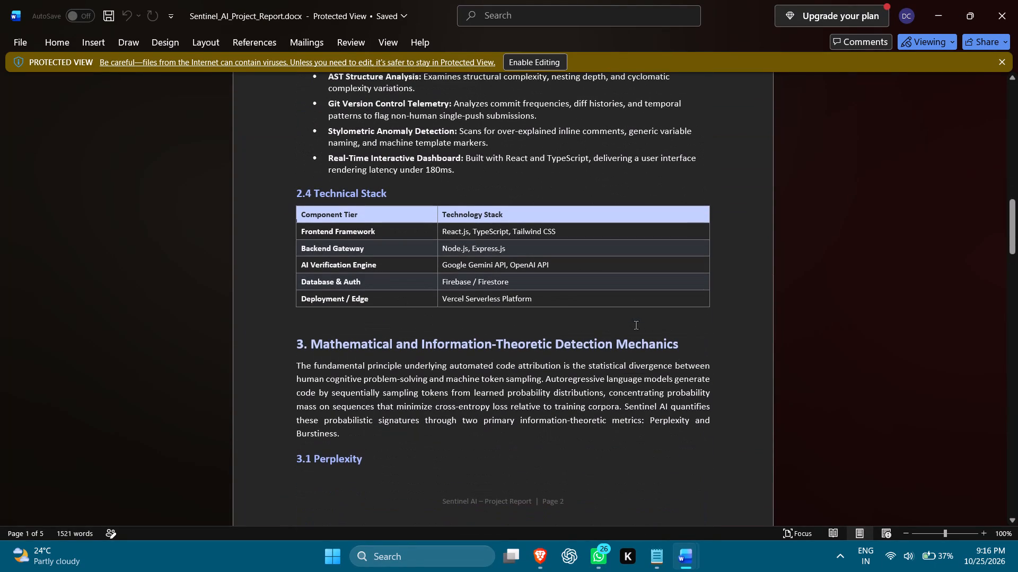
{"action": "scroll", "coordinate": [636, 325], "scroll_direction": "up", "scroll_amount": 13}
{"action": "scroll", "coordinate": [636, 325], "scroll_direction": "down", "scroll_amount": 1}
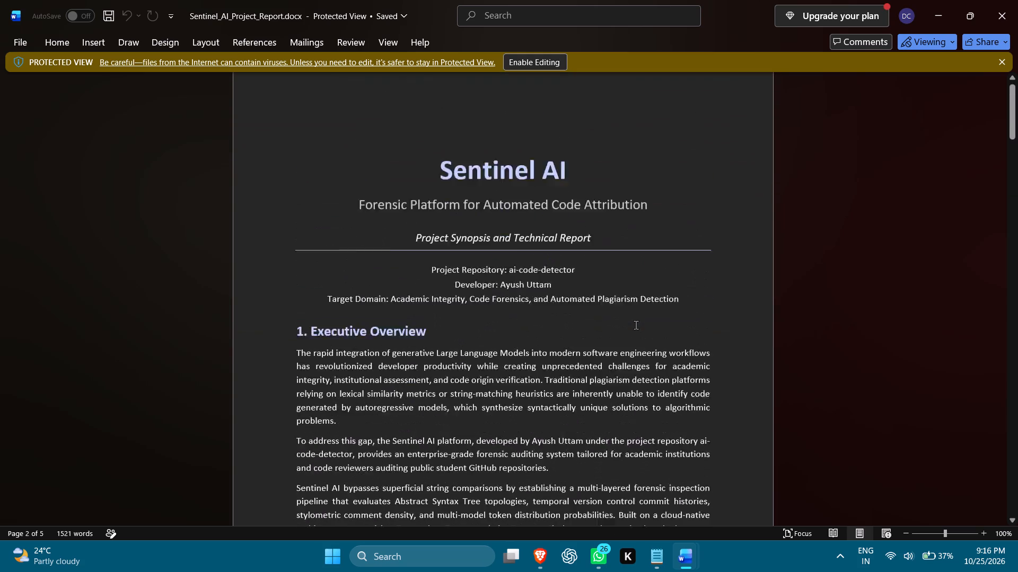
{"action": "scroll", "coordinate": [636, 325], "scroll_direction": "down", "scroll_amount": 13}
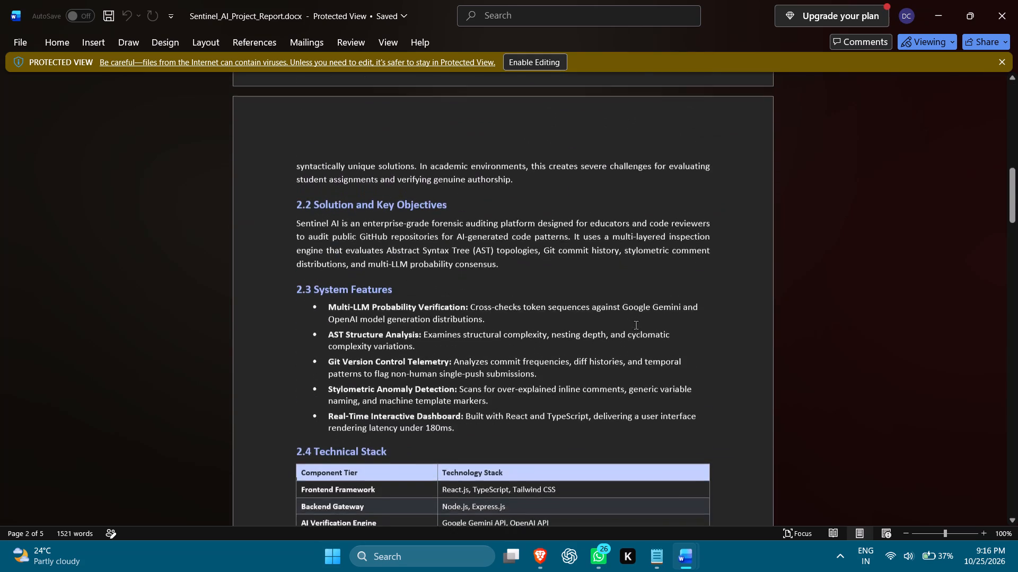
{"action": "scroll", "coordinate": [636, 325], "scroll_direction": "down", "scroll_amount": 12}
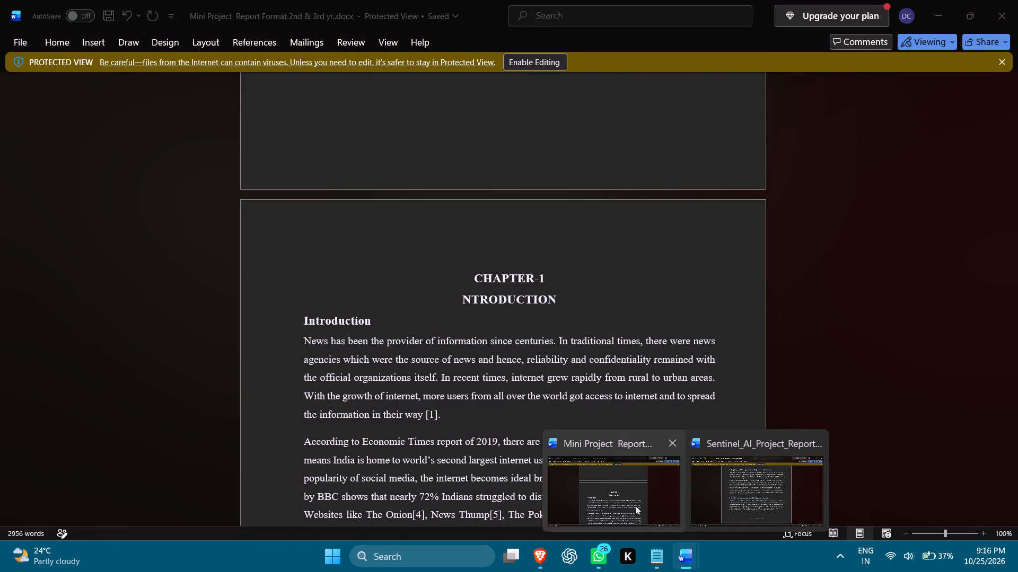
Switch to the Mini Project Report Format document and review its sample body from Chapter 1 Introduction through Methodology to Conclusion and References.
{"action": "left_click", "coordinate": [635, 505]}
{"action": "scroll", "coordinate": [586, 301], "scroll_direction": "down", "scroll_amount": 2}
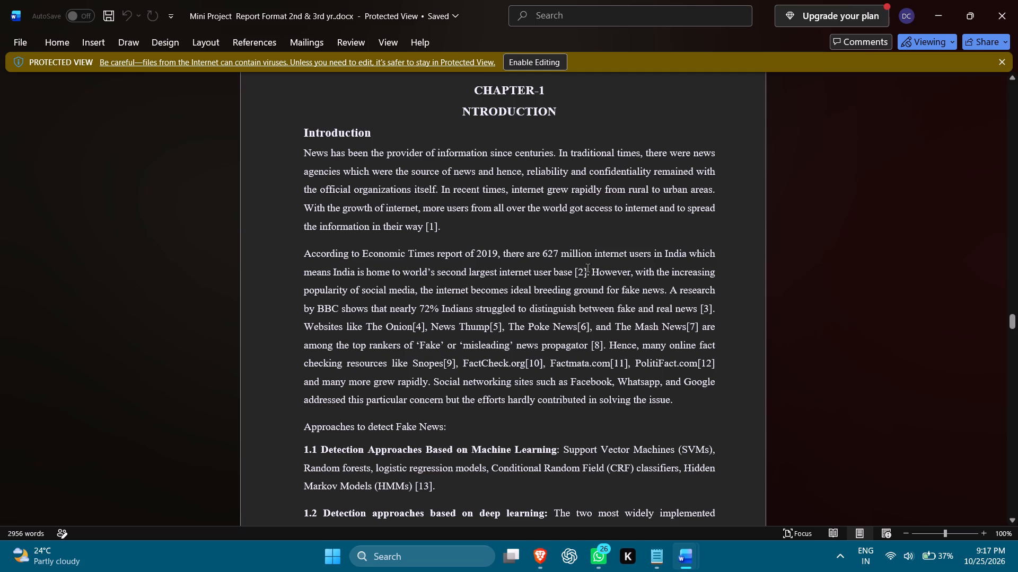
{"action": "scroll", "coordinate": [587, 267], "scroll_direction": "down", "scroll_amount": 5}
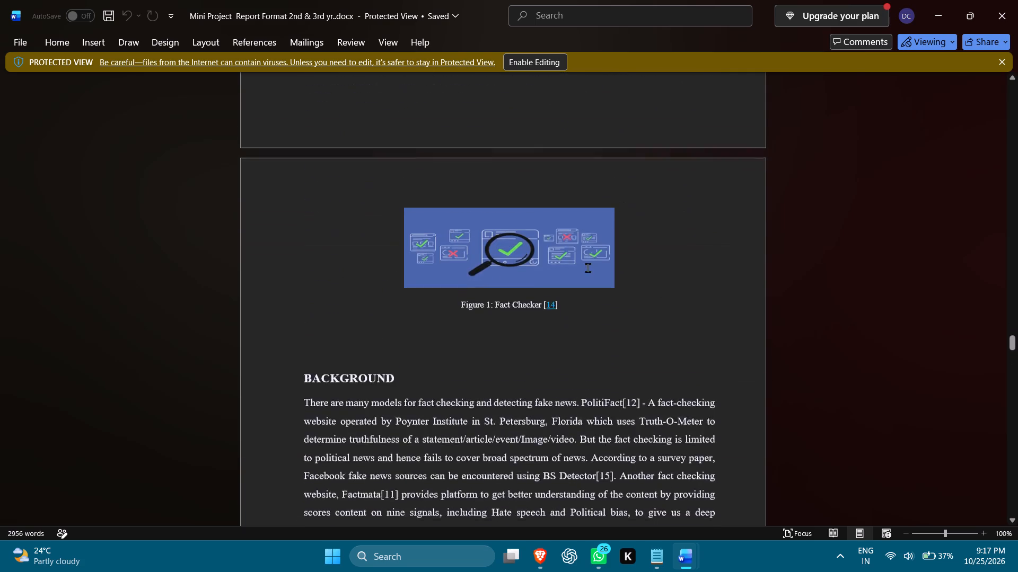
{"action": "scroll", "coordinate": [587, 267], "scroll_direction": "down", "scroll_amount": 7}
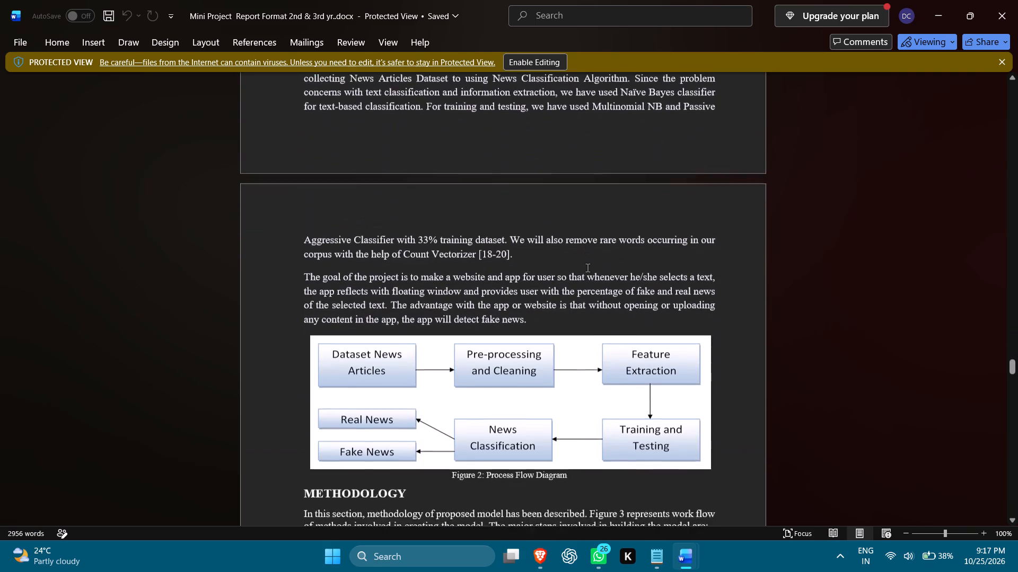
{"action": "scroll", "coordinate": [587, 267], "scroll_direction": "down", "scroll_amount": 6}
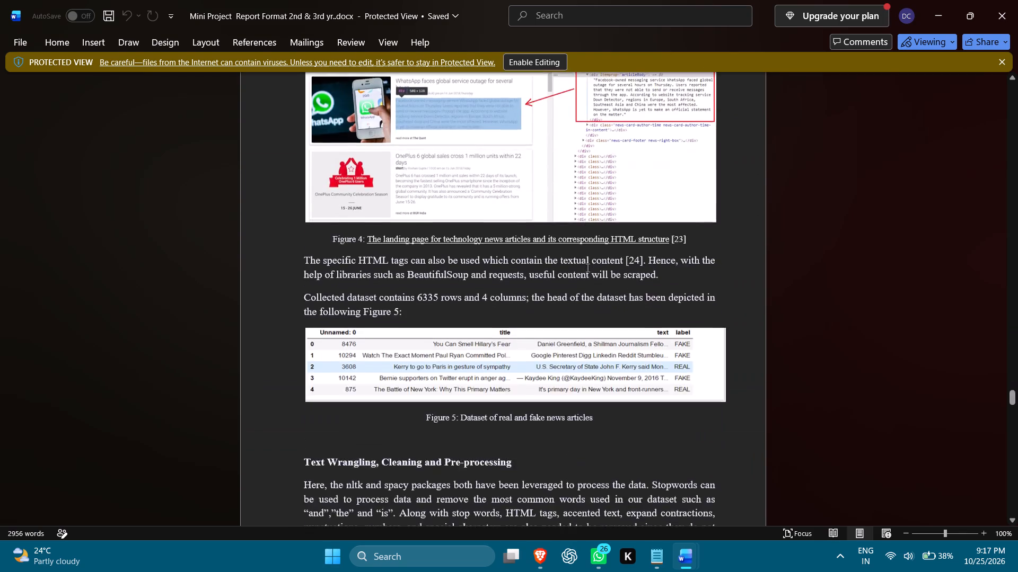
{"action": "scroll", "coordinate": [587, 267], "scroll_direction": "down", "scroll_amount": 12}
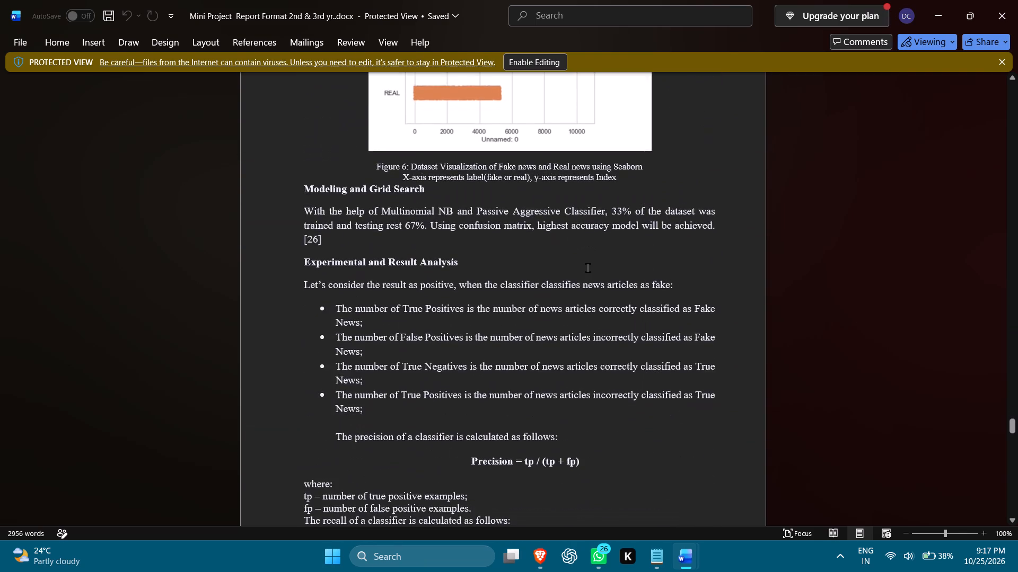
{"action": "scroll", "coordinate": [587, 267], "scroll_direction": "down", "scroll_amount": 11}
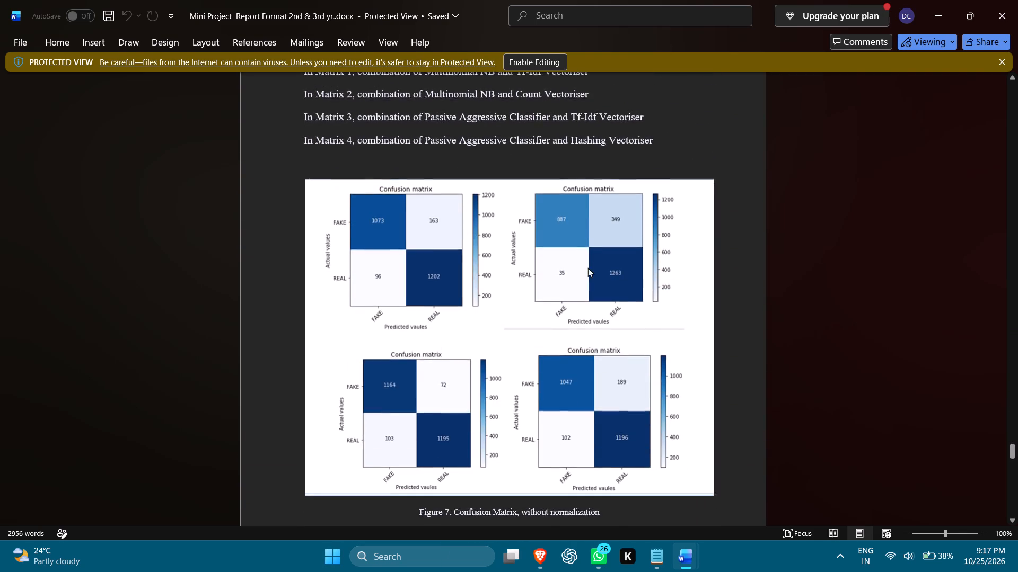
{"action": "scroll", "coordinate": [587, 267], "scroll_direction": "down", "scroll_amount": 5}
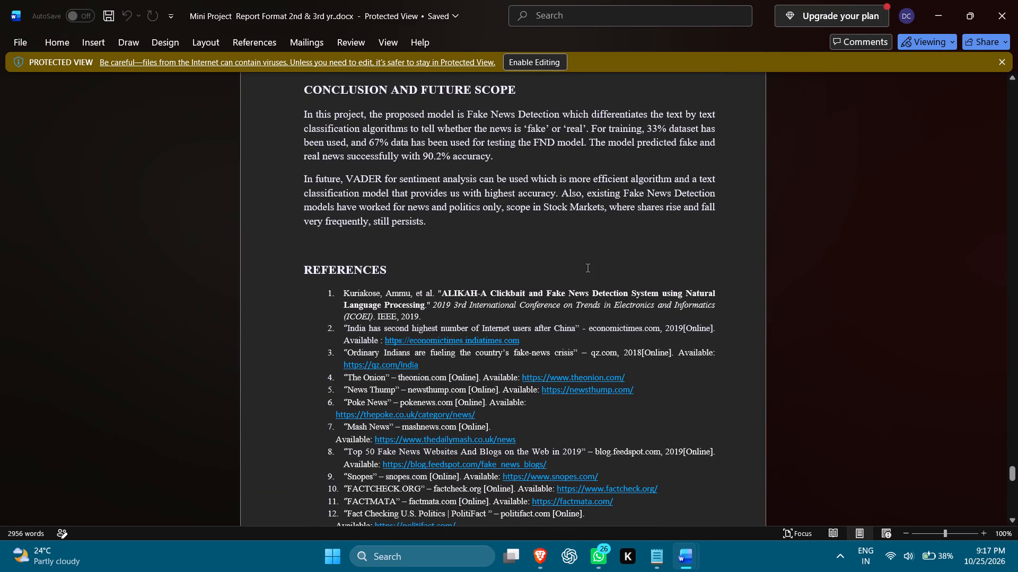
Look back through the format sample's results, methodology and background sections, returning to the Chapter 1 Introduction heading.
{"action": "scroll", "coordinate": [587, 267], "scroll_direction": "up", "scroll_amount": 10}
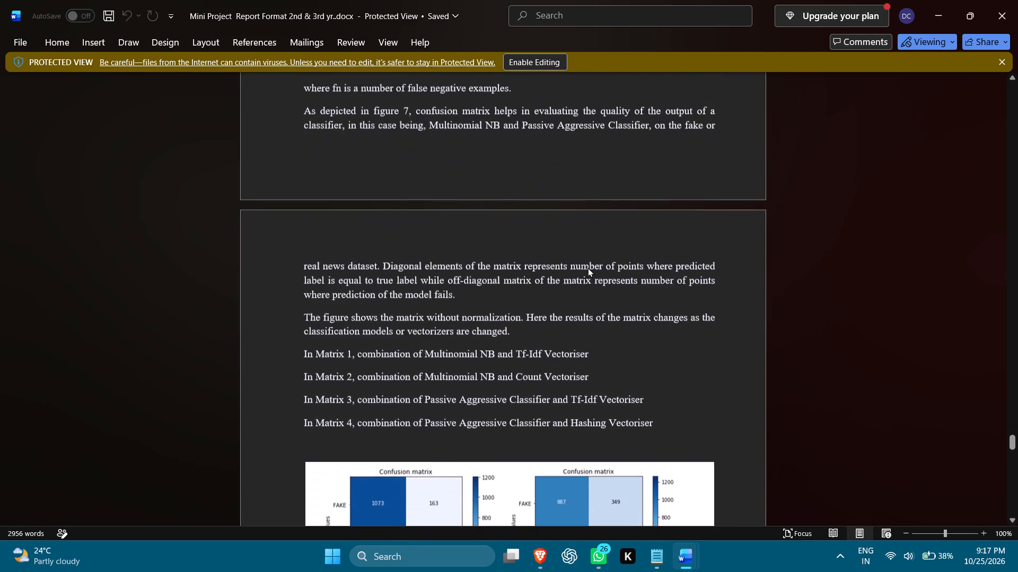
{"action": "scroll", "coordinate": [587, 267], "scroll_direction": "up", "scroll_amount": 10}
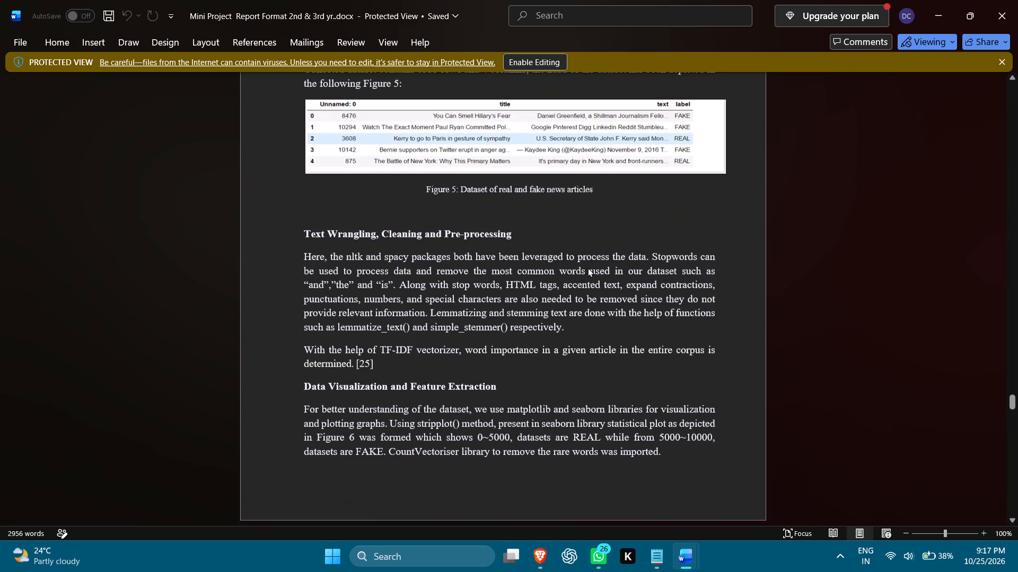
{"action": "scroll", "coordinate": [587, 267], "scroll_direction": "up", "scroll_amount": 9}
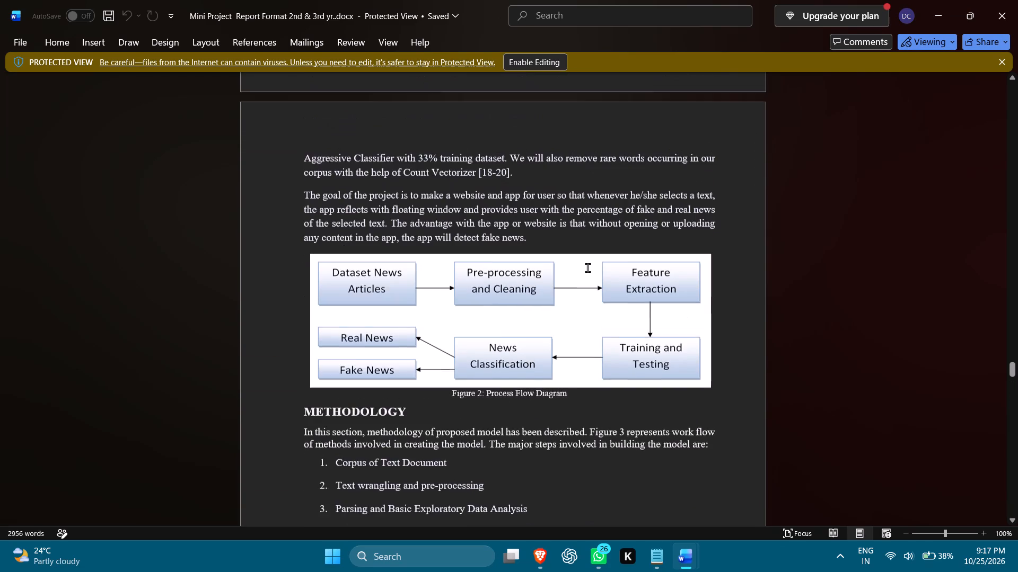
{"action": "scroll", "coordinate": [587, 267], "scroll_direction": "up", "scroll_amount": 11}
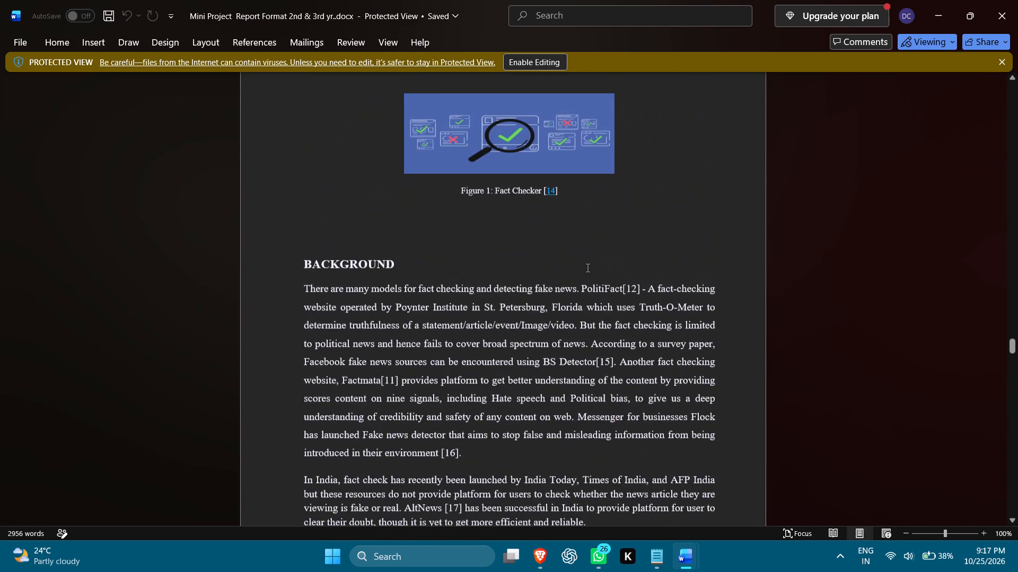
{"action": "scroll", "coordinate": [587, 267], "scroll_direction": "up", "scroll_amount": 10}
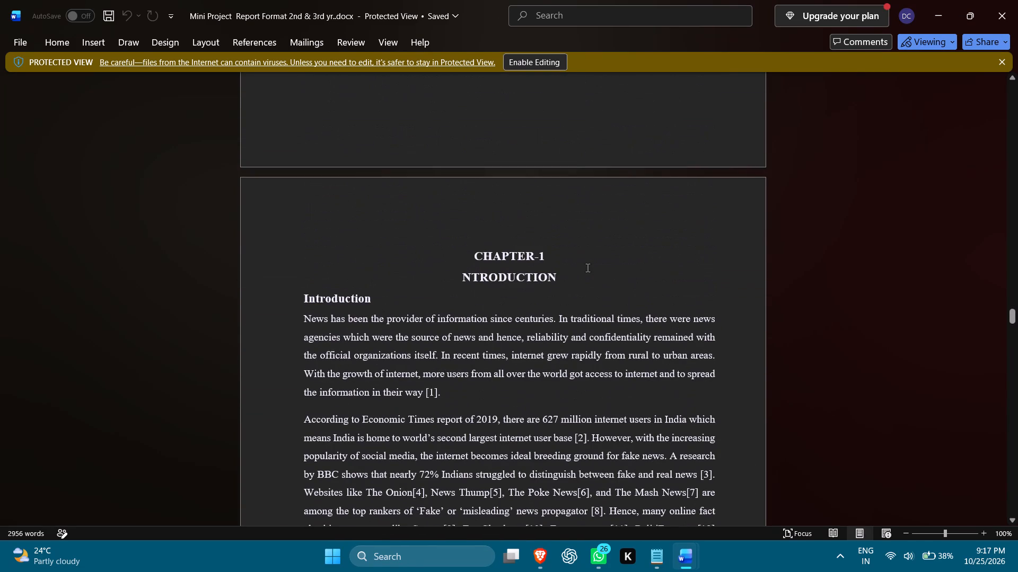
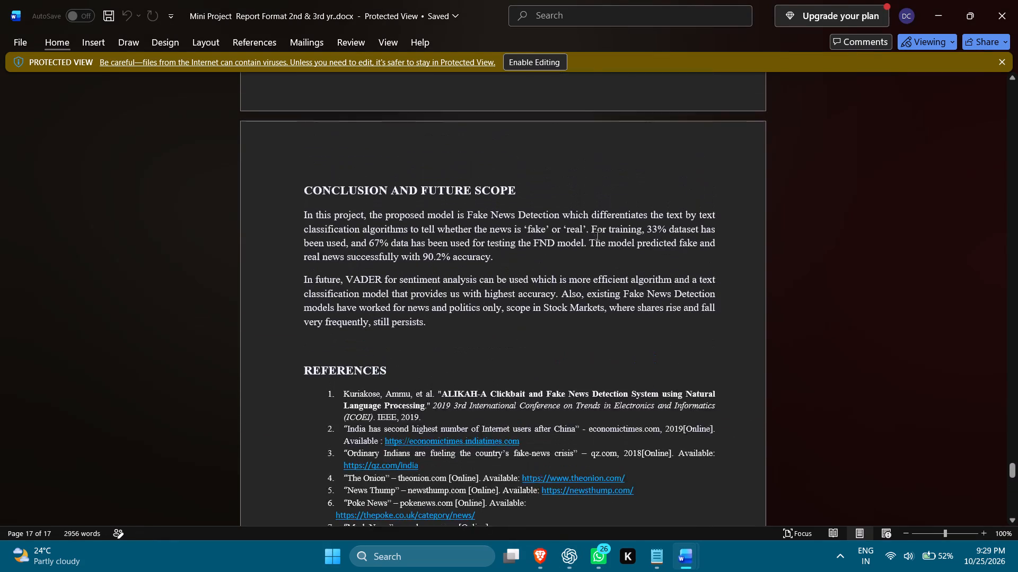
{"action": "scroll", "coordinate": [597, 236], "scroll_direction": "up", "scroll_amount": 20}
{"action": "scroll", "coordinate": [597, 236], "scroll_direction": "up", "scroll_amount": 20}
{"action": "scroll", "coordinate": [597, 236], "scroll_direction": "up", "scroll_amount": 5}
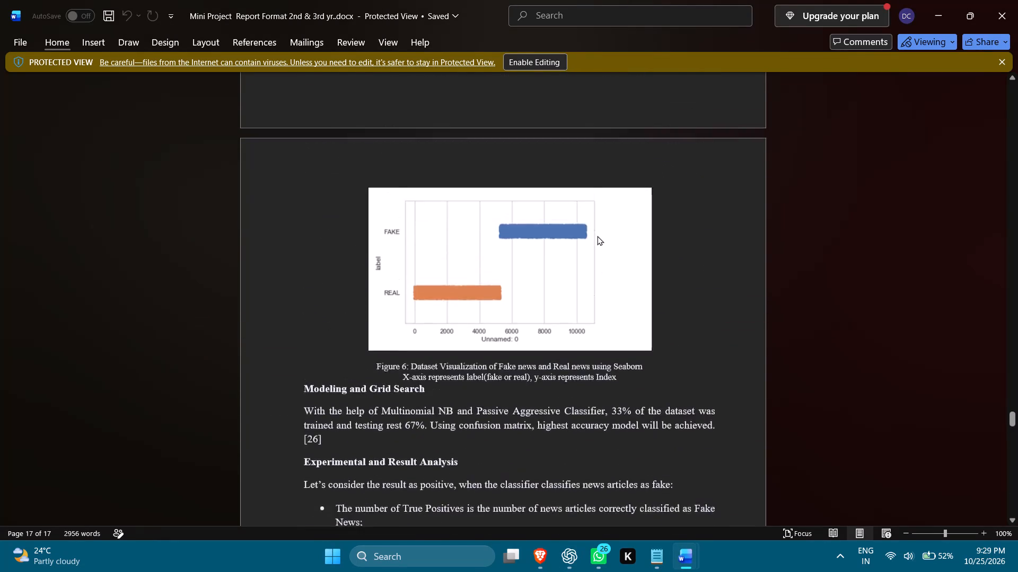
{"action": "scroll", "coordinate": [597, 236], "scroll_direction": "up", "scroll_amount": 20}
{"action": "scroll", "coordinate": [597, 236], "scroll_direction": "up", "scroll_amount": 20}
{"action": "scroll", "coordinate": [597, 236], "scroll_direction": "up", "scroll_amount": 5}
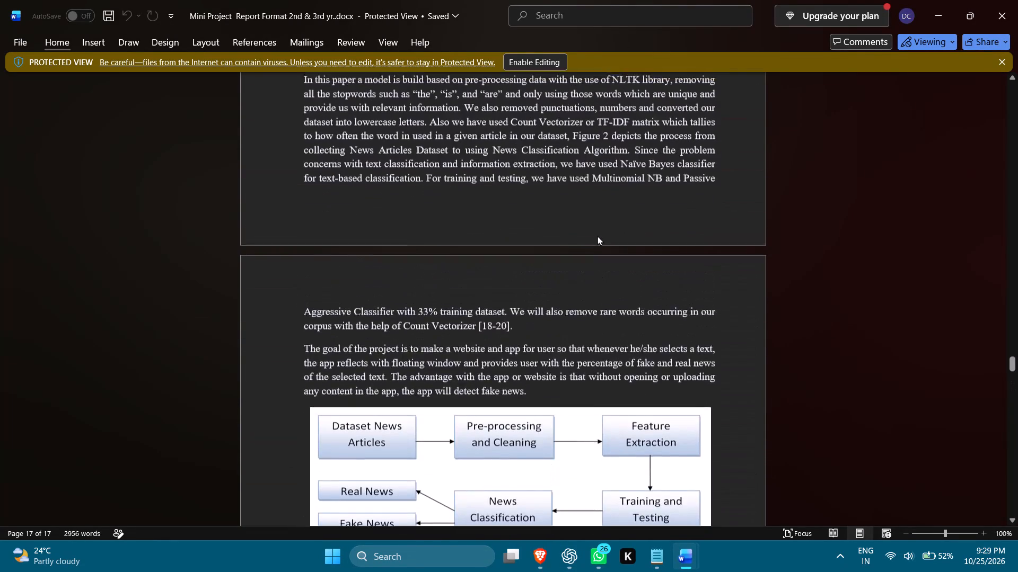
{"action": "scroll", "coordinate": [597, 236], "scroll_direction": "up", "scroll_amount": 20}
{"action": "scroll", "coordinate": [597, 236], "scroll_direction": "up", "scroll_amount": 20}
{"action": "scroll", "coordinate": [597, 236], "scroll_direction": "up", "scroll_amount": 4}
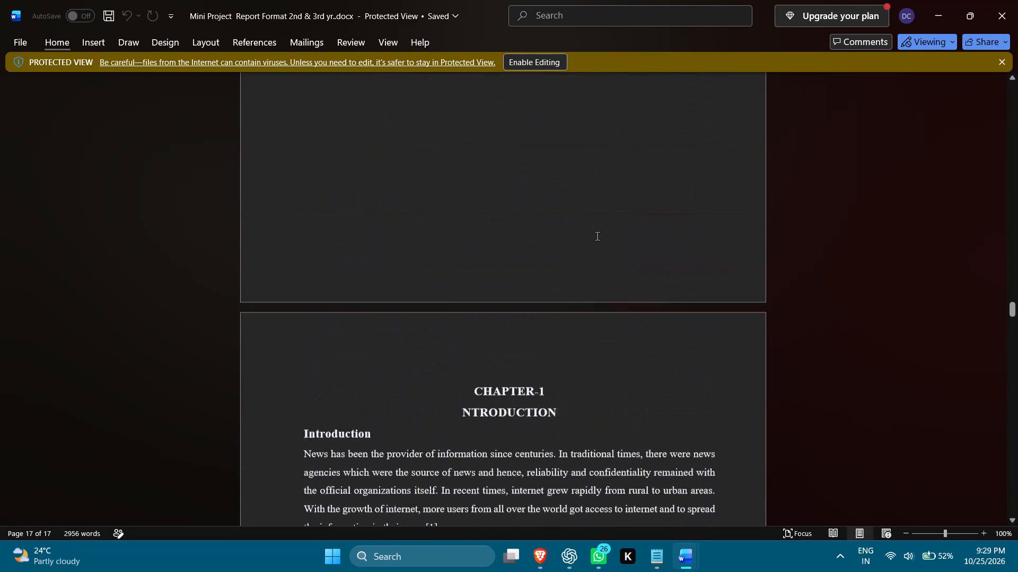
{"action": "scroll", "coordinate": [597, 236], "scroll_direction": "up", "scroll_amount": 20}
{"action": "scroll", "coordinate": [597, 236], "scroll_direction": "up", "scroll_amount": 20}
{"action": "scroll", "coordinate": [597, 236], "scroll_direction": "up", "scroll_amount": 4}
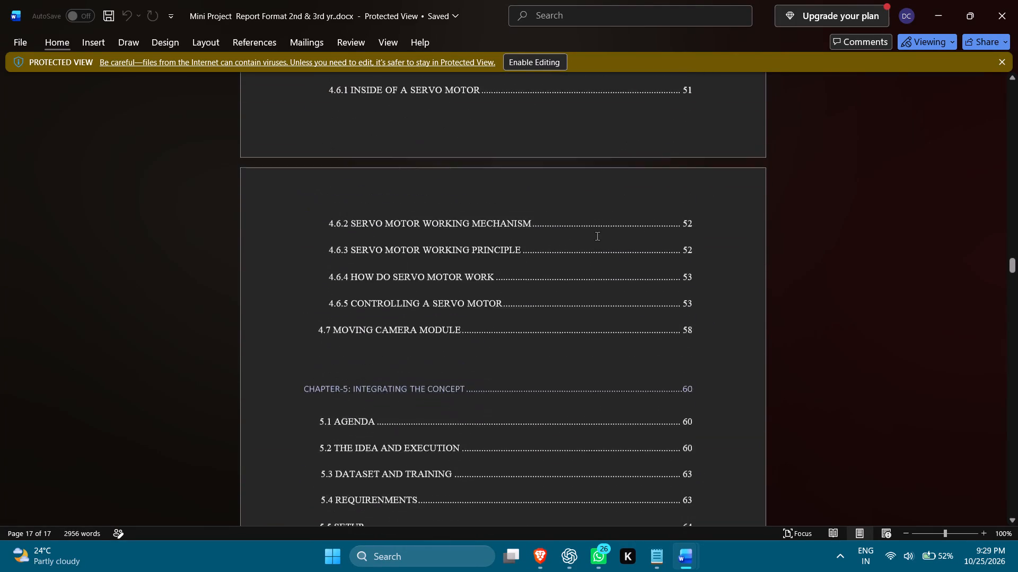
{"action": "scroll", "coordinate": [597, 236], "scroll_direction": "up", "scroll_amount": 20}
{"action": "scroll", "coordinate": [597, 236], "scroll_direction": "up", "scroll_amount": 20}
{"action": "scroll", "coordinate": [597, 236], "scroll_direction": "up", "scroll_amount": 4}
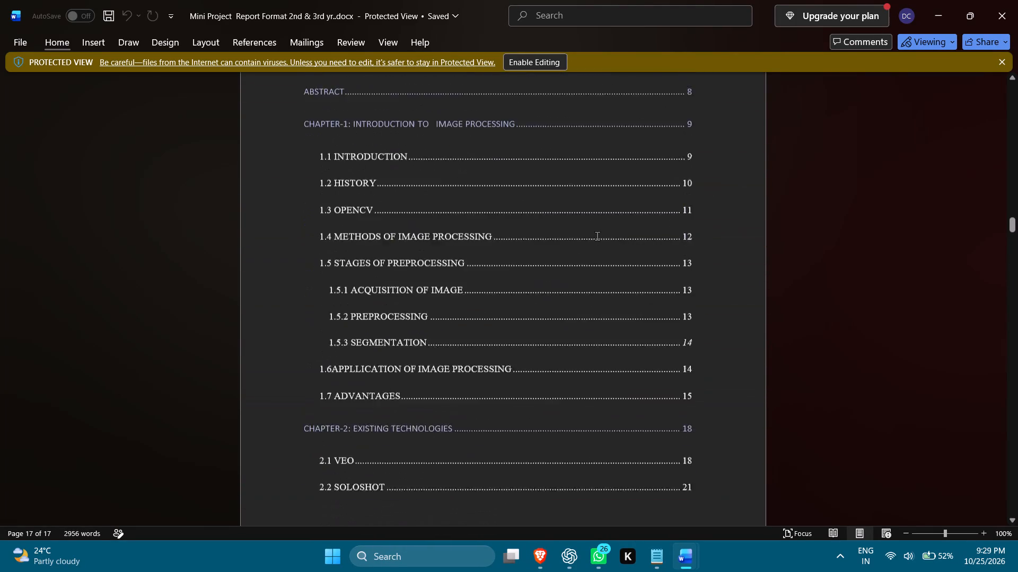
{"action": "scroll", "coordinate": [597, 236], "scroll_direction": "up", "scroll_amount": 14}
{"action": "scroll", "coordinate": [597, 236], "scroll_direction": "up", "scroll_amount": 16}
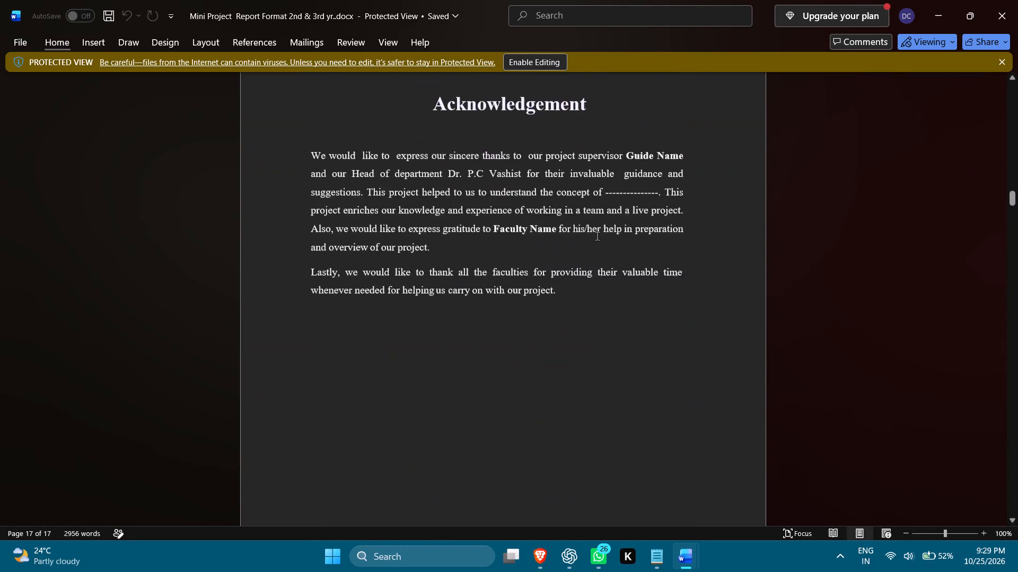
{"action": "scroll", "coordinate": [597, 236], "scroll_direction": "up", "scroll_amount": 15}
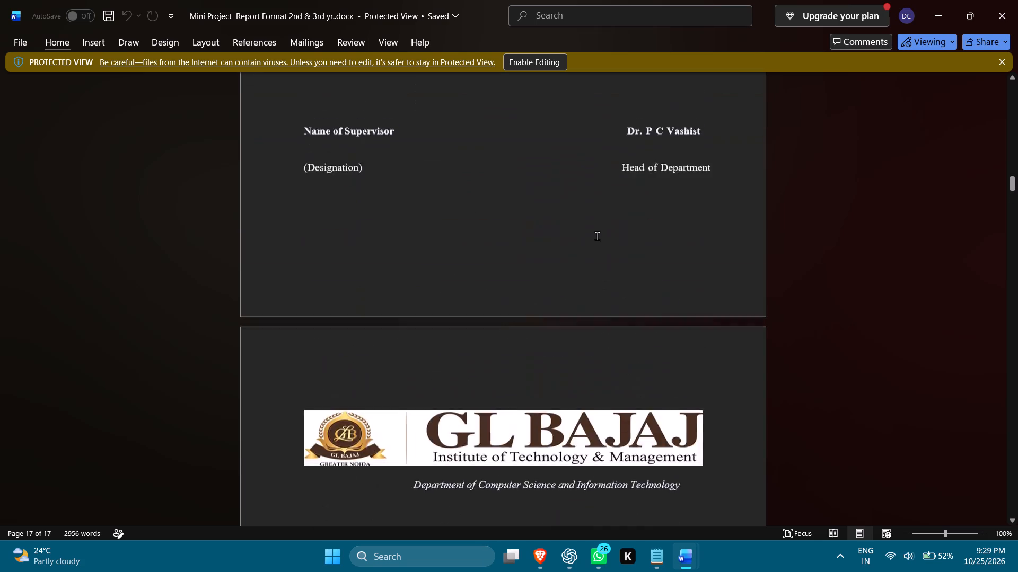
{"action": "scroll", "coordinate": [597, 236], "scroll_direction": "up", "scroll_amount": 20}
{"action": "scroll", "coordinate": [597, 236], "scroll_direction": "up", "scroll_amount": 20}
{"action": "scroll", "coordinate": [597, 236], "scroll_direction": "up", "scroll_amount": 6}
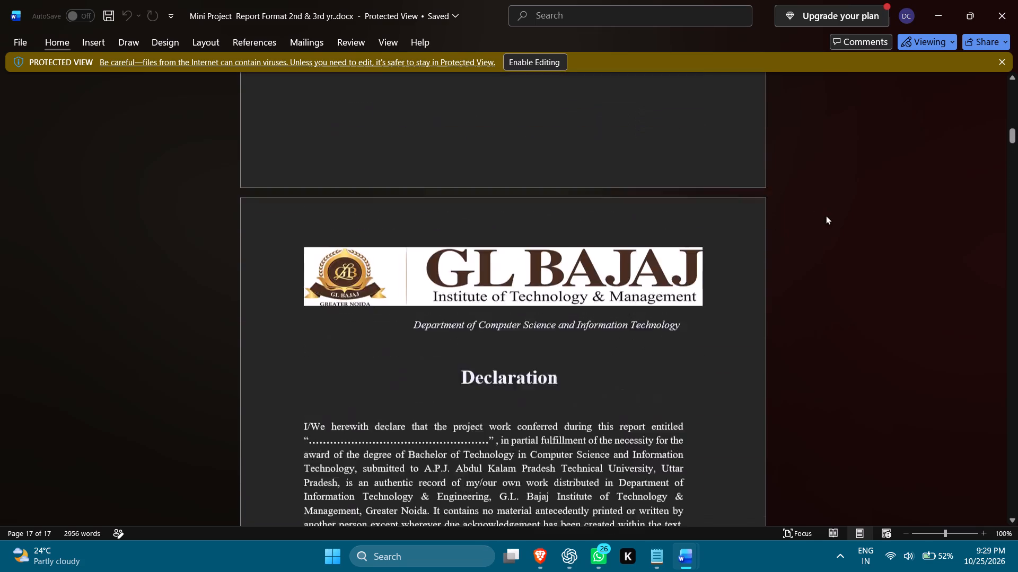
{"action": "scroll", "coordinate": [826, 215], "scroll_direction": "up", "scroll_amount": 20}
{"action": "scroll", "coordinate": [808, 200], "scroll_direction": "up", "scroll_amount": 9}
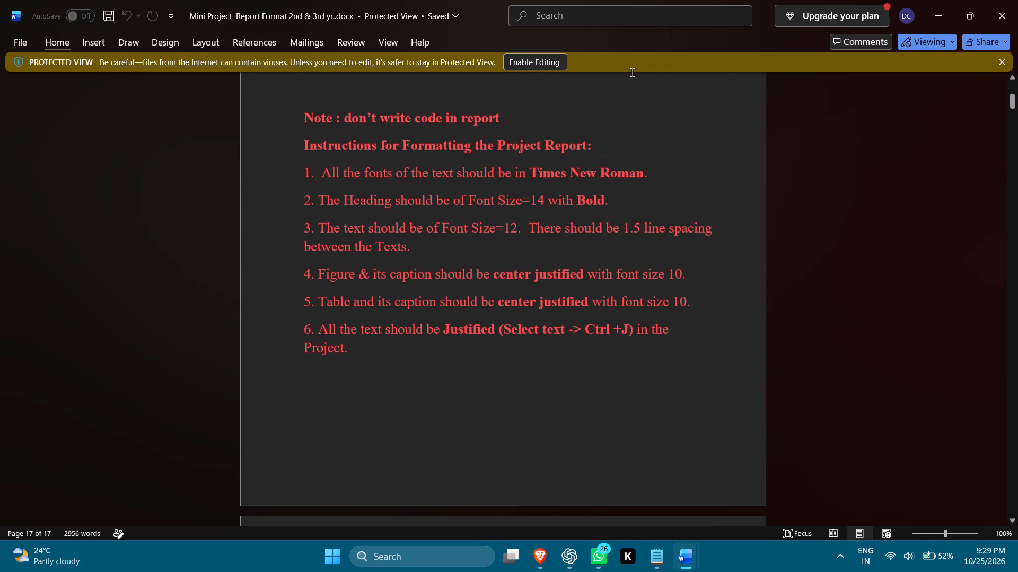
Enable editing for the Mini Project Report Format document.
{"action": "left_click", "coordinate": [540, 66]}
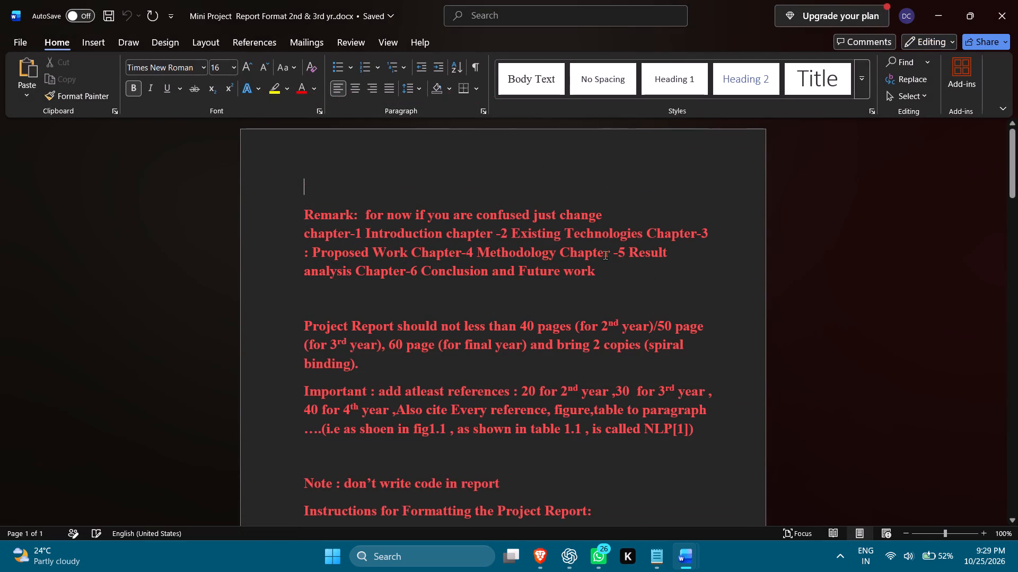
Go to the CHAPTER-1 page and place the text cursor in the misspelled "NTRODUCTION" title.
{"action": "scroll", "coordinate": [670, 226], "scroll_direction": "down", "scroll_amount": 11}
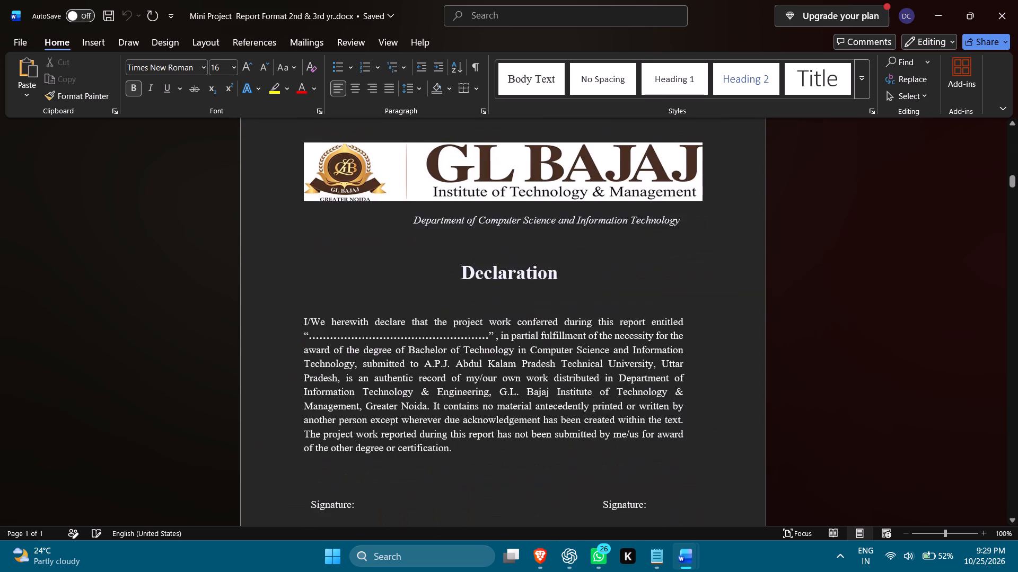
{"action": "scroll", "coordinate": [670, 226], "scroll_direction": "down", "scroll_amount": 13}
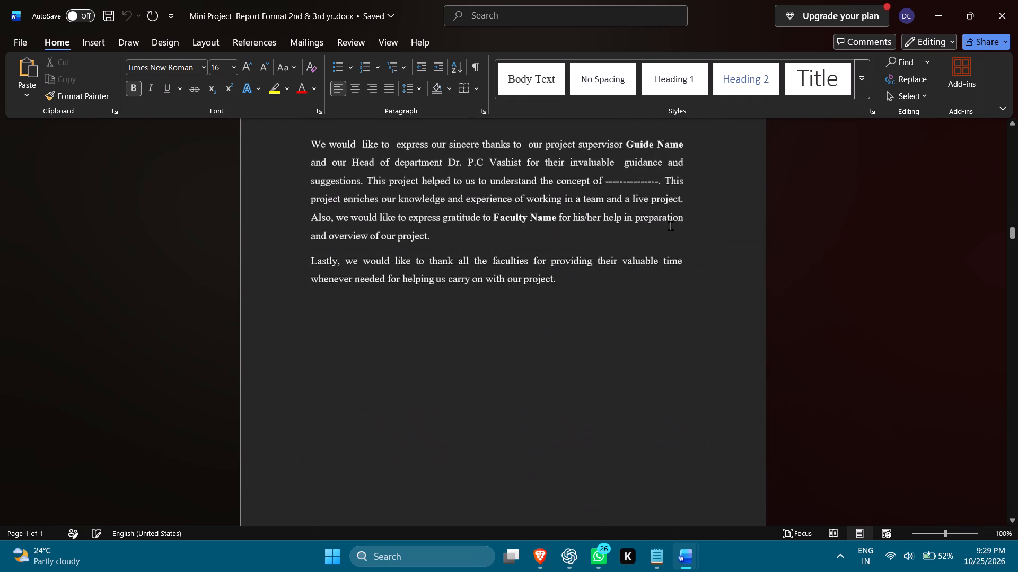
{"action": "scroll", "coordinate": [670, 226], "scroll_direction": "down", "scroll_amount": 12}
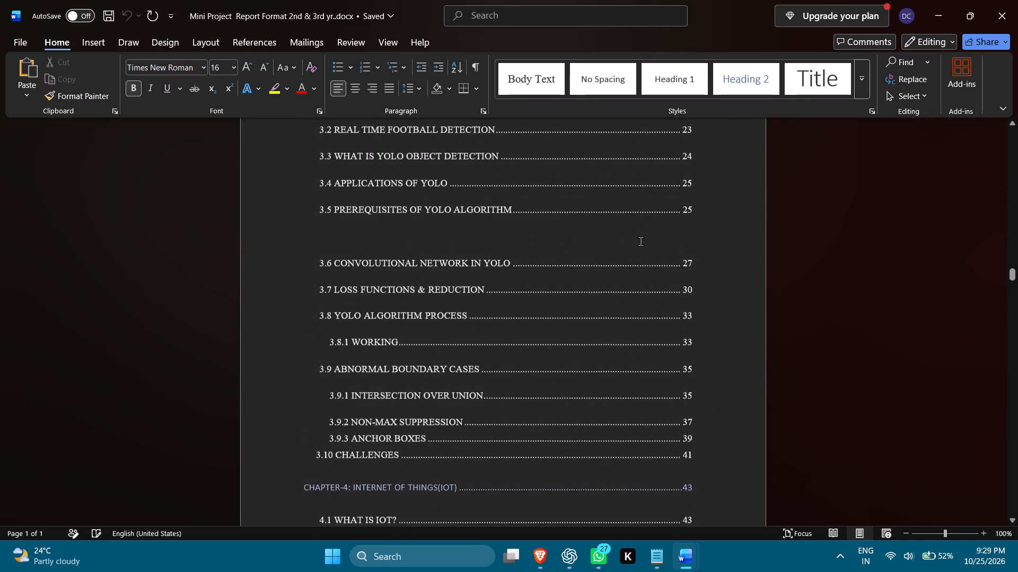
{"action": "scroll", "coordinate": [640, 241], "scroll_direction": "down", "scroll_amount": 12}
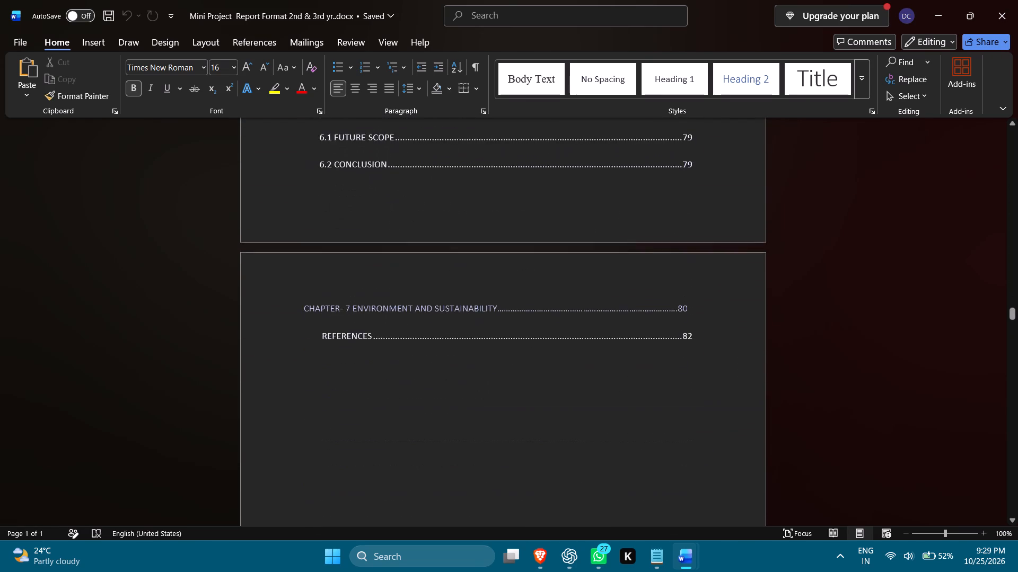
{"action": "scroll", "coordinate": [635, 244], "scroll_direction": "down", "scroll_amount": 8}
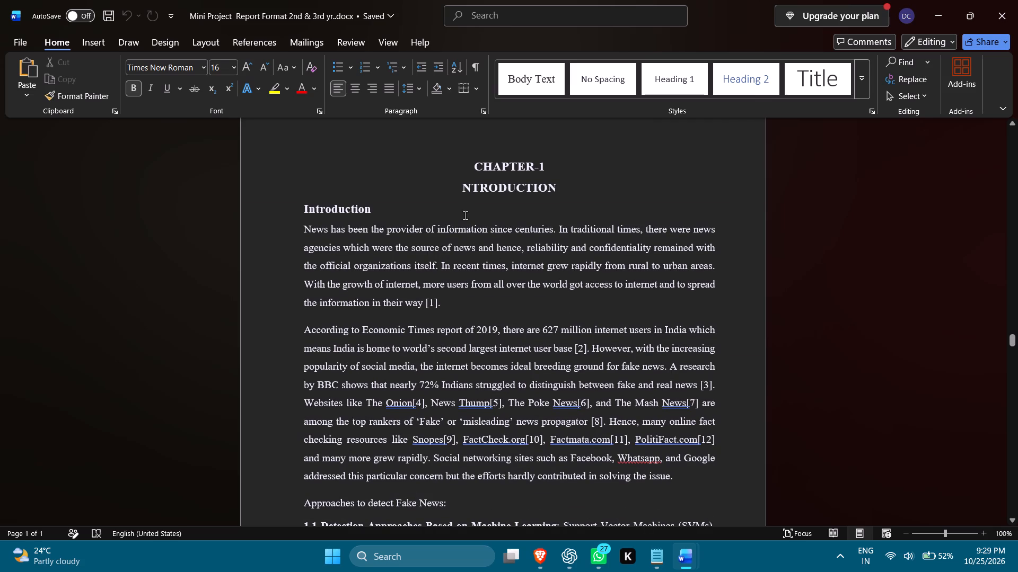
{"action": "left_click", "coordinate": [475, 189]}
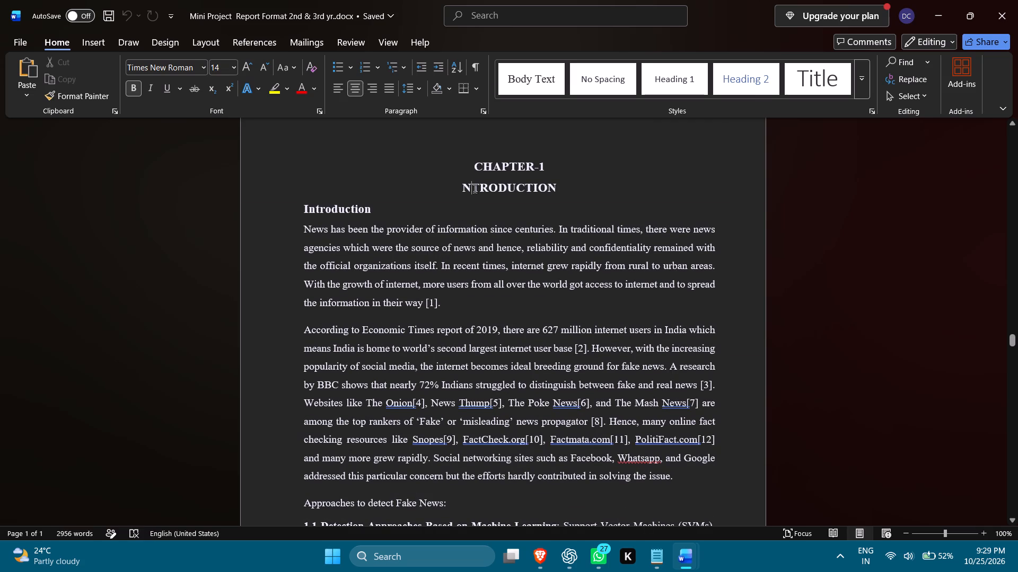
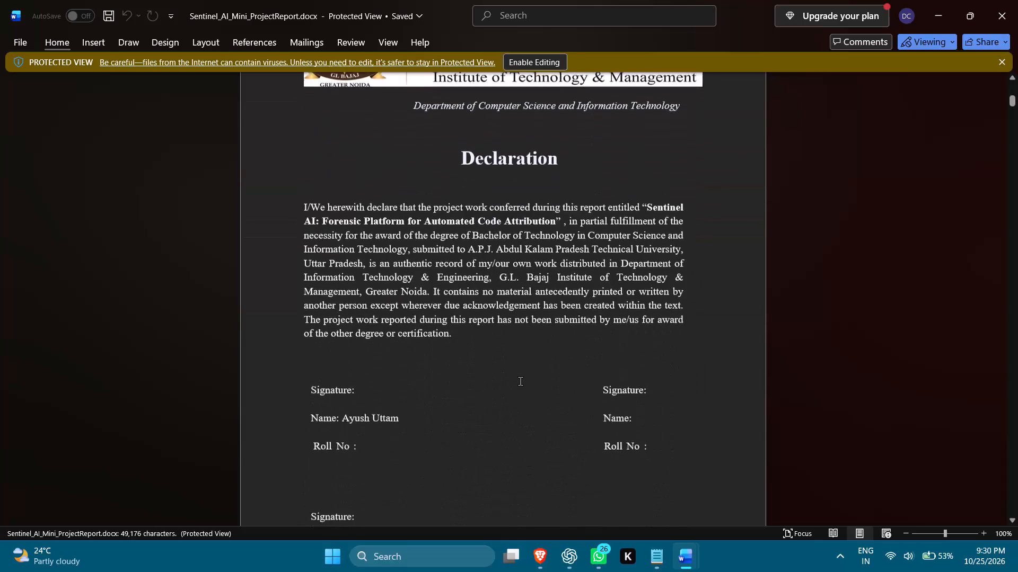
Look through the Sentinel AI mini project report from the Declaration page through the front matter to the start of CHAPTER-1 INTRODUCTION.
{"action": "scroll", "coordinate": [520, 381], "scroll_direction": "down", "scroll_amount": 7}
{"action": "scroll", "coordinate": [520, 381], "scroll_direction": "up", "scroll_amount": 5}
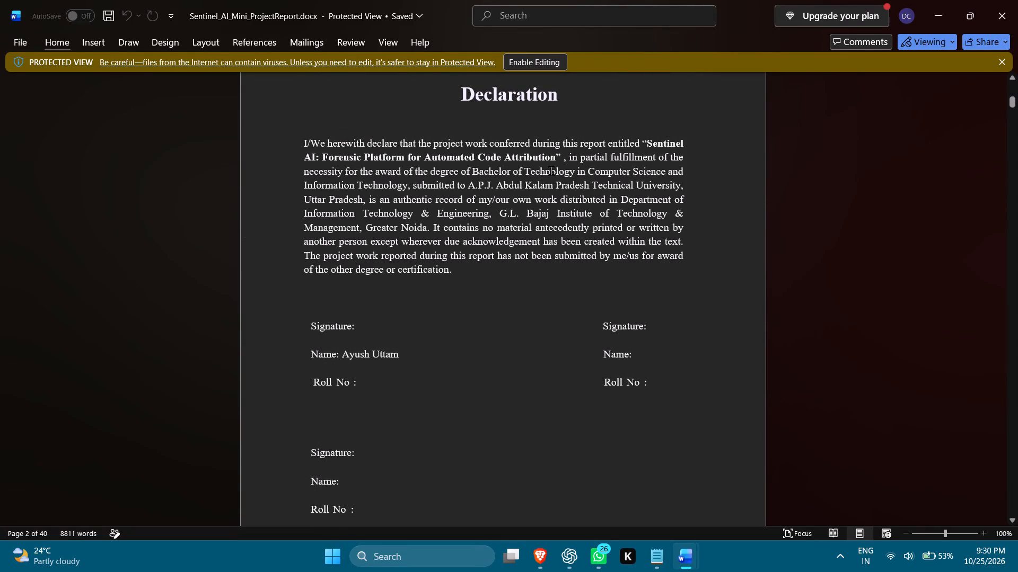
{"action": "scroll", "coordinate": [551, 171], "scroll_direction": "down", "scroll_amount": 10}
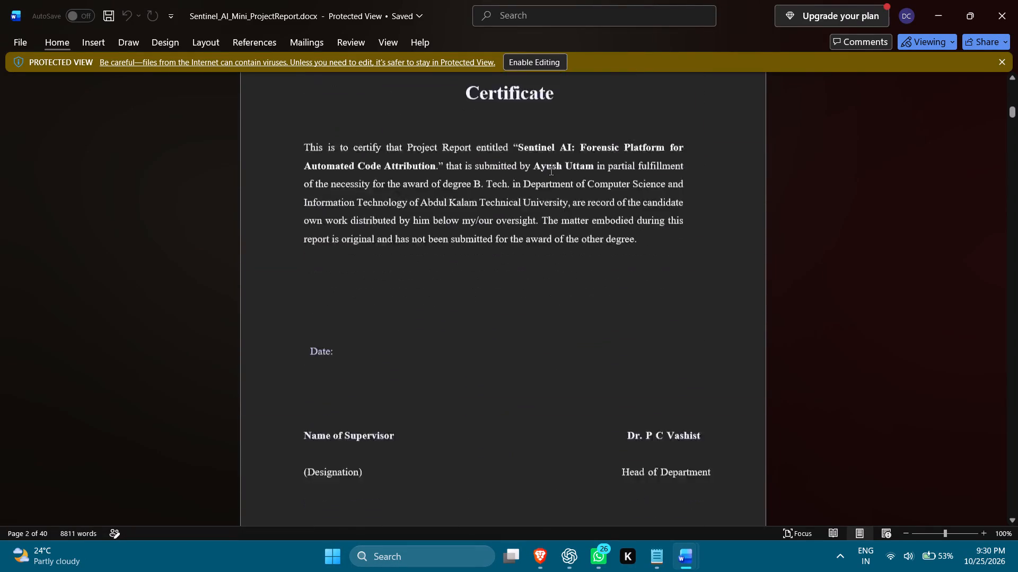
{"action": "scroll", "coordinate": [551, 171], "scroll_direction": "down", "scroll_amount": 13}
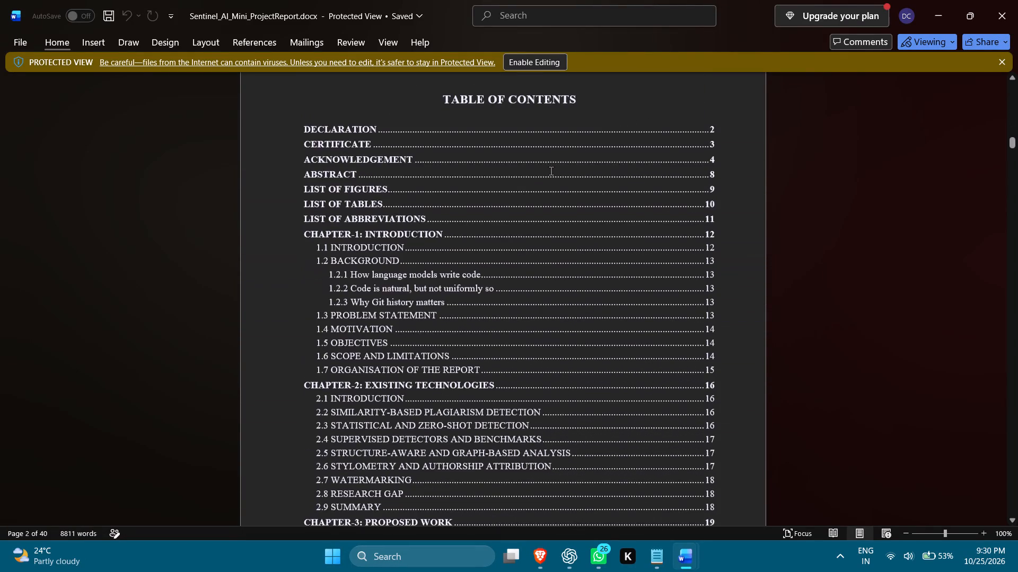
{"action": "scroll", "coordinate": [551, 171], "scroll_direction": "down", "scroll_amount": 13}
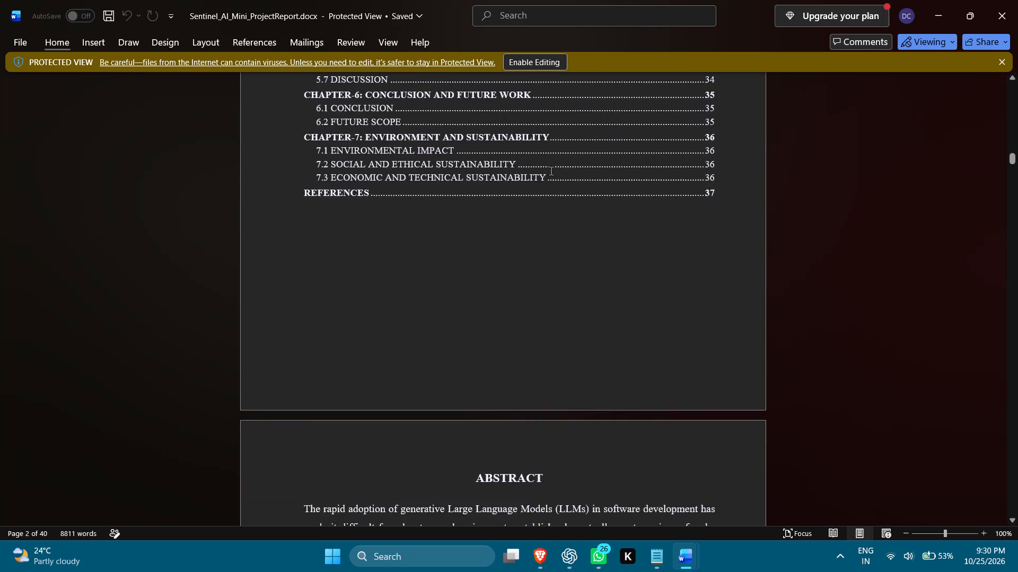
{"action": "scroll", "coordinate": [551, 171], "scroll_direction": "down", "scroll_amount": 12}
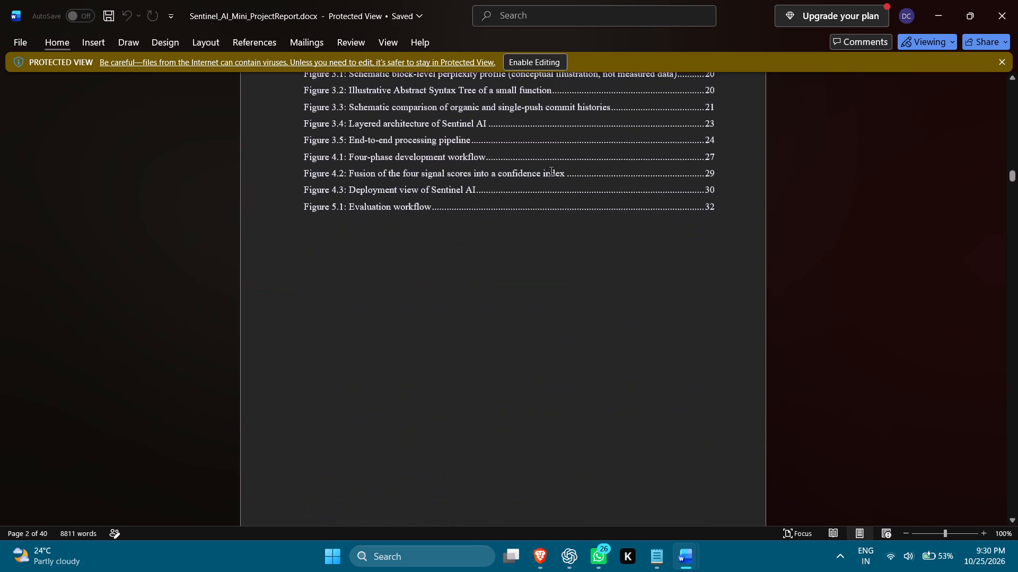
{"action": "scroll", "coordinate": [551, 171], "scroll_direction": "down", "scroll_amount": 15}
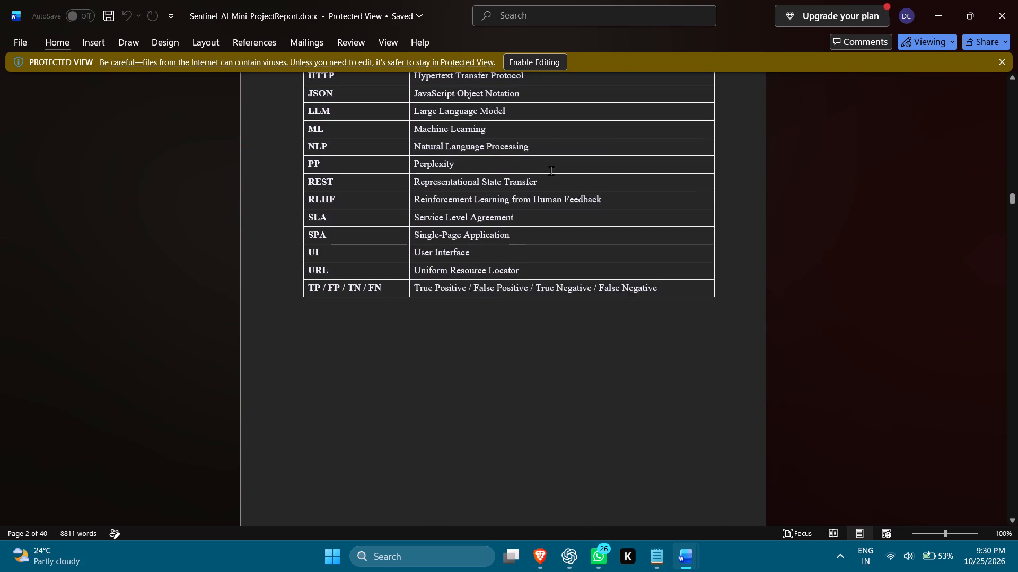
{"action": "scroll", "coordinate": [551, 171], "scroll_direction": "down", "scroll_amount": 4}
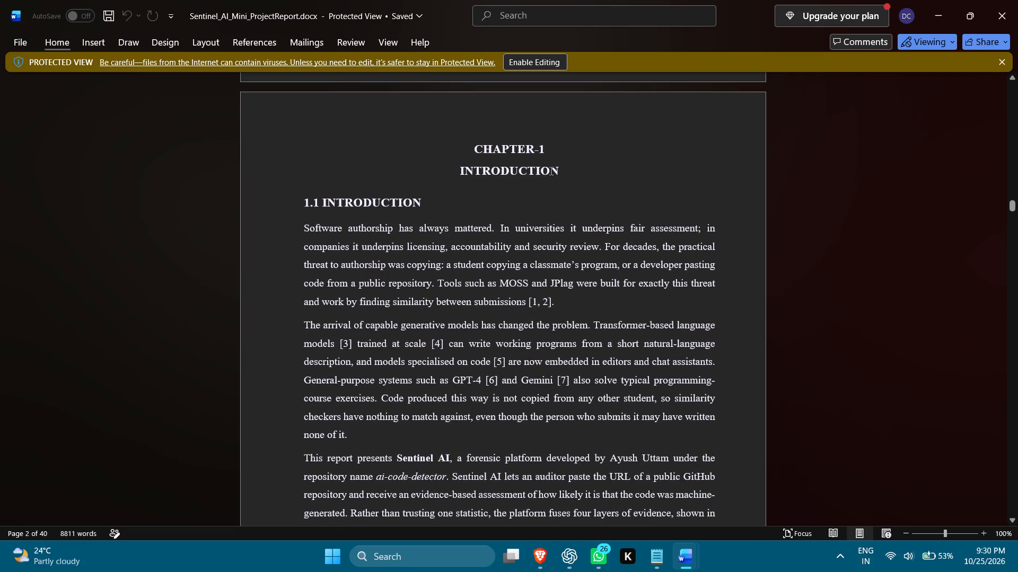
Look through Chapter 1 of the Sentinel AI report up to CHAPTER-2 EXISTING TECHNOLOGIES, and return to the start of Chapter 1.
{"action": "scroll", "coordinate": [551, 171], "scroll_direction": "down", "scroll_amount": 3}
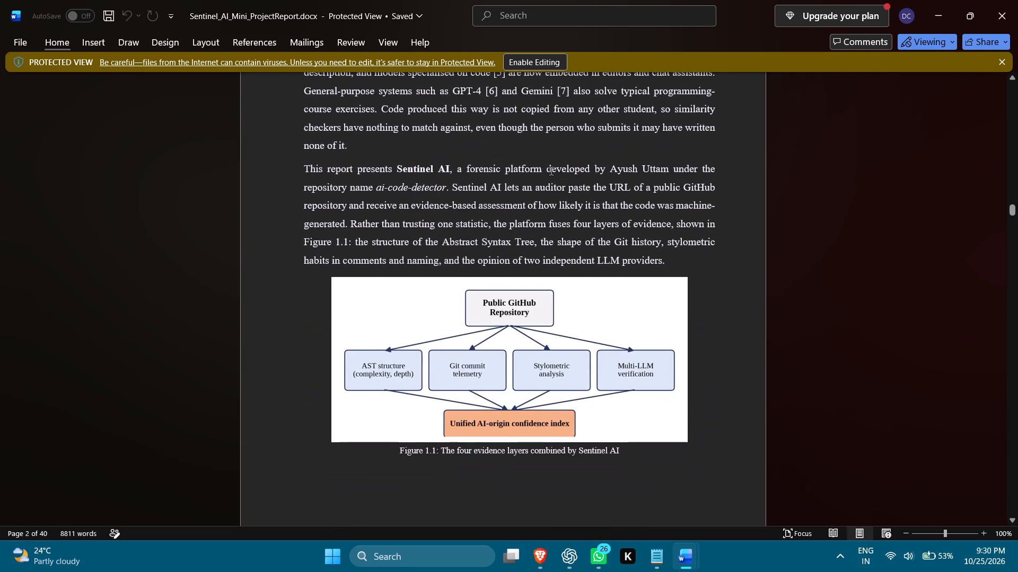
{"action": "scroll", "coordinate": [551, 171], "scroll_direction": "down", "scroll_amount": 4}
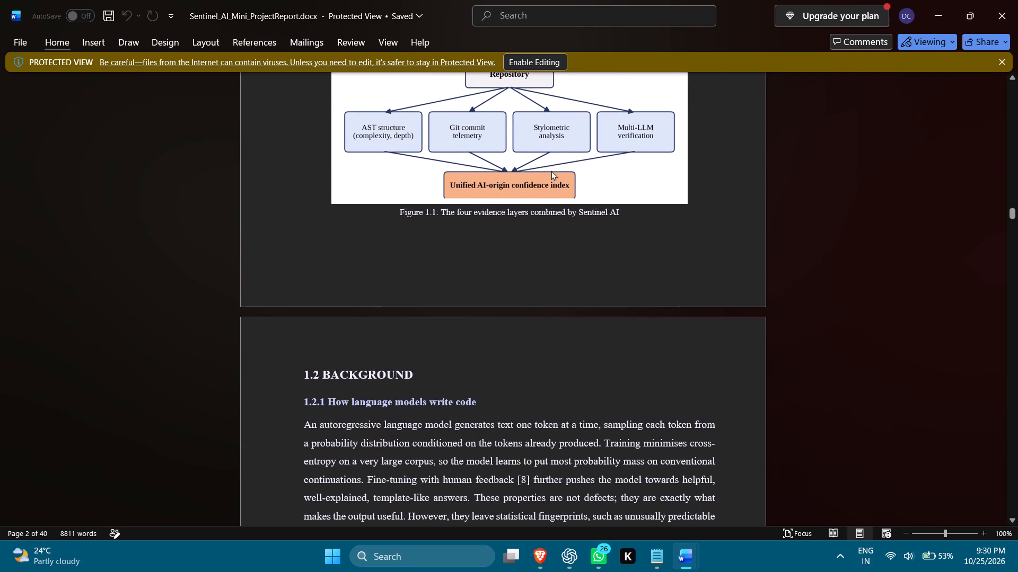
{"action": "scroll", "coordinate": [551, 171], "scroll_direction": "down", "scroll_amount": 2}
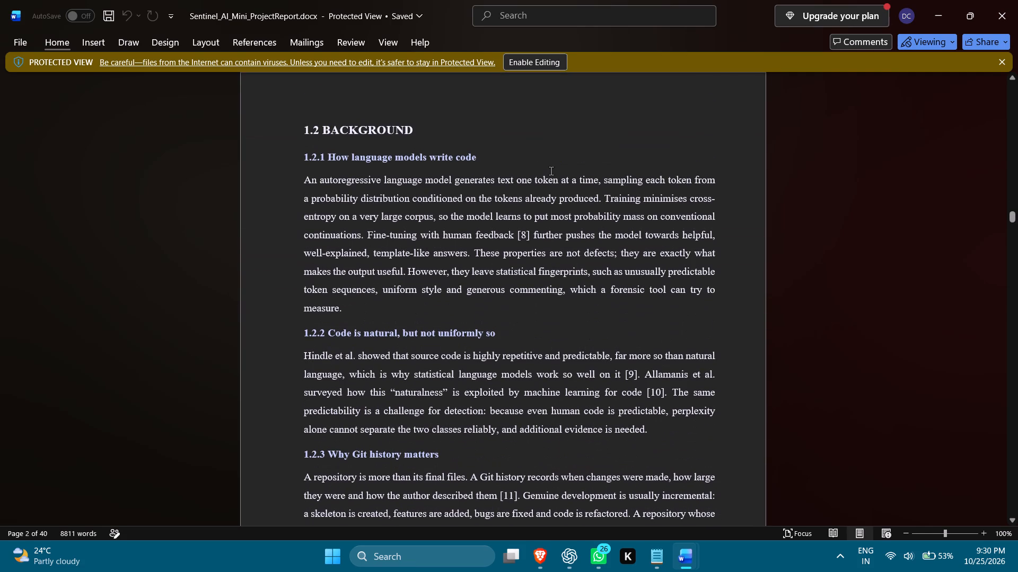
{"action": "scroll", "coordinate": [551, 171], "scroll_direction": "down", "scroll_amount": 5}
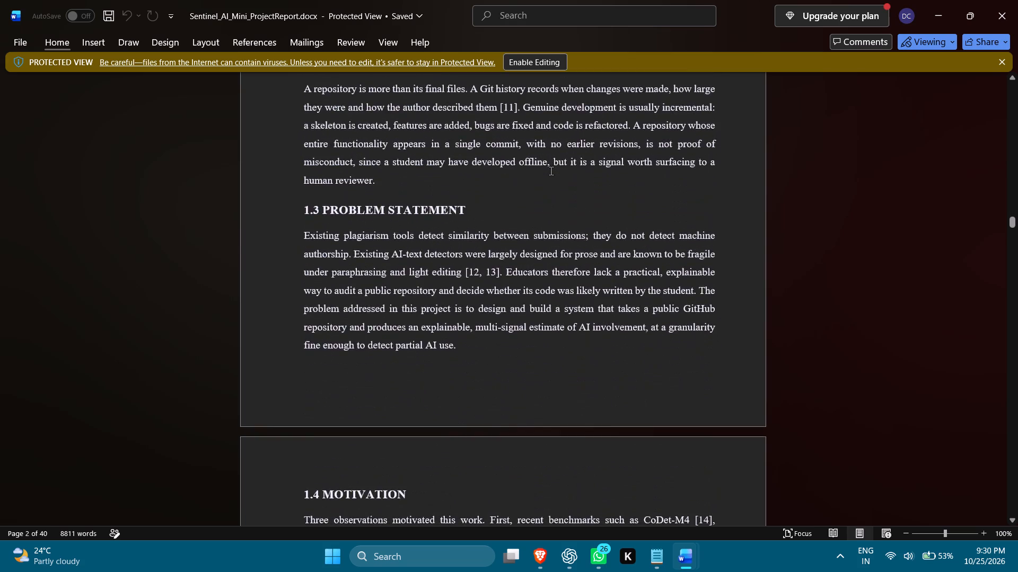
{"action": "scroll", "coordinate": [551, 171], "scroll_direction": "down", "scroll_amount": 8}
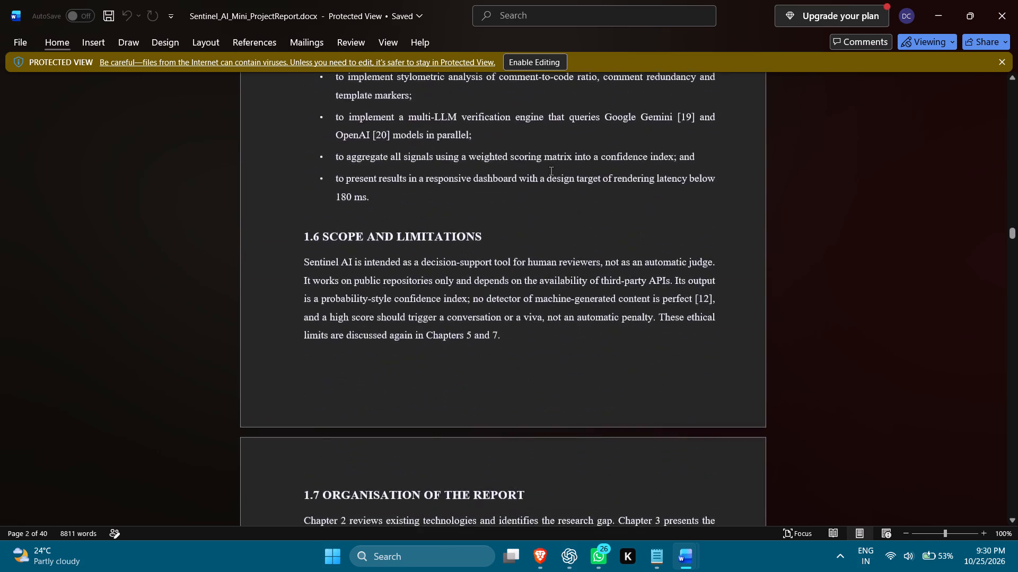
{"action": "scroll", "coordinate": [551, 171], "scroll_direction": "down", "scroll_amount": 10}
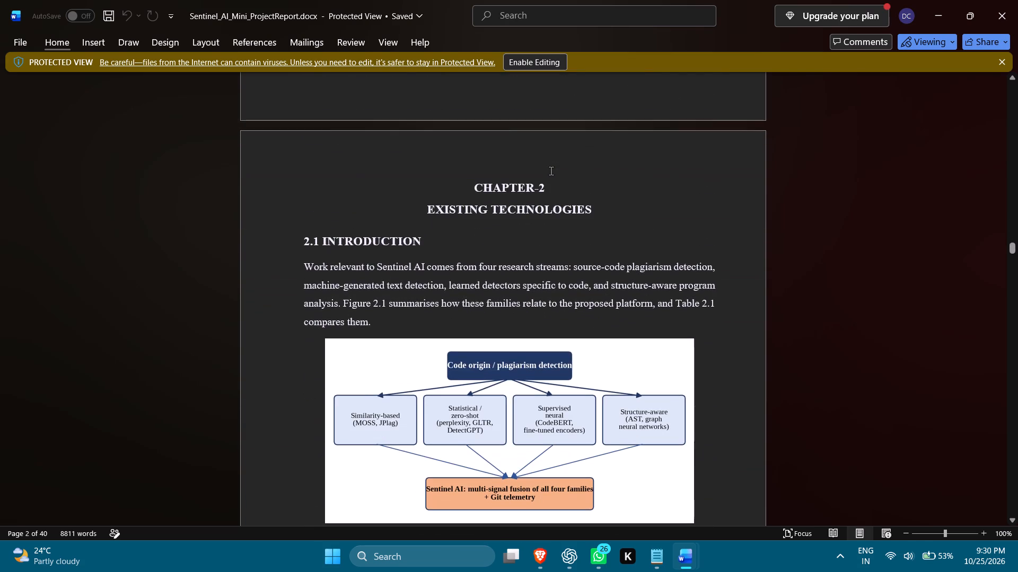
{"action": "scroll", "coordinate": [551, 171], "scroll_direction": "down", "scroll_amount": 4}
{"action": "scroll", "coordinate": [551, 171], "scroll_direction": "up", "scroll_amount": 7}
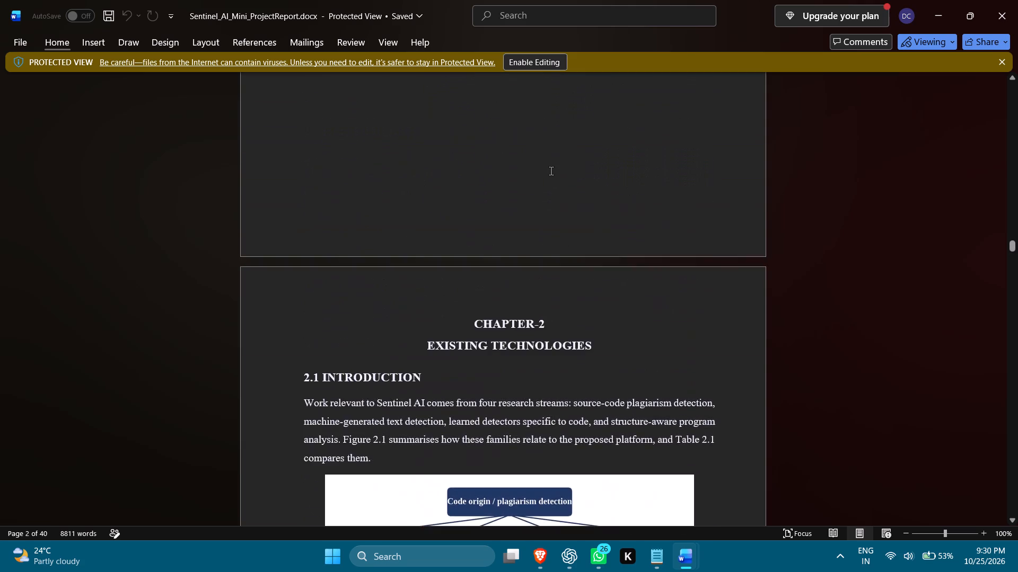
{"action": "scroll", "coordinate": [551, 171], "scroll_direction": "up", "scroll_amount": 12}
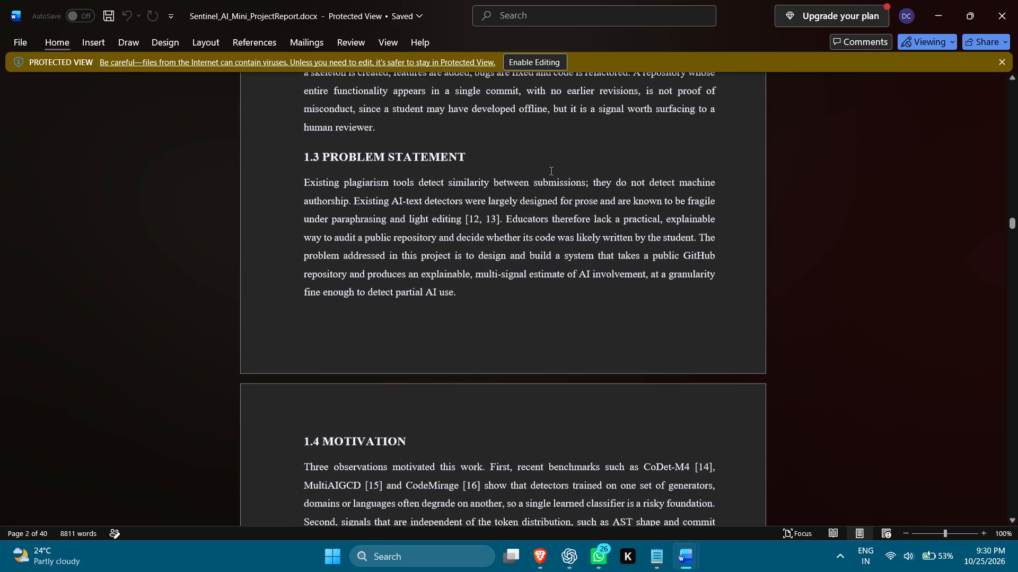
{"action": "scroll", "coordinate": [551, 171], "scroll_direction": "up", "scroll_amount": 12}
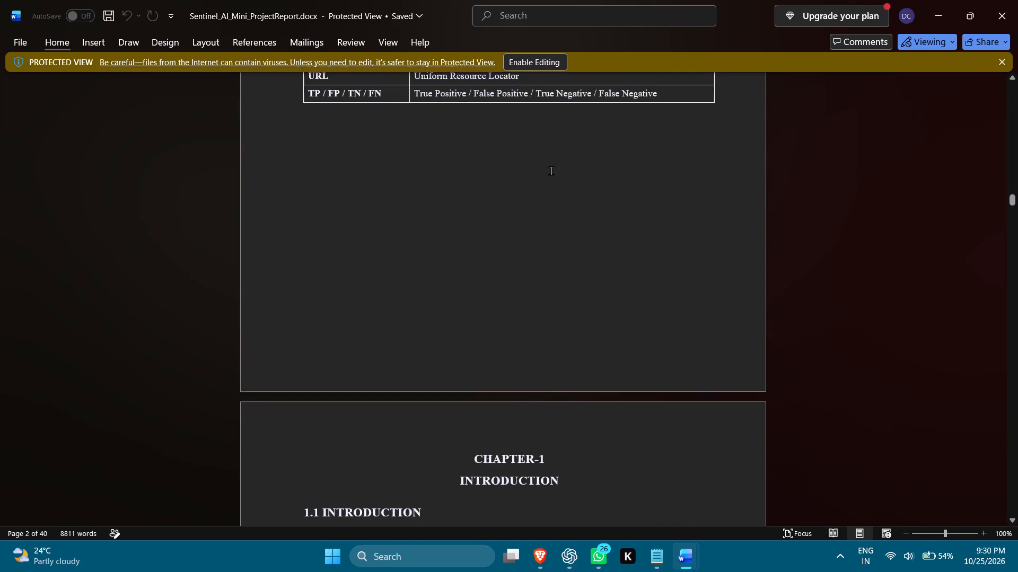
{"action": "scroll", "coordinate": [551, 171], "scroll_direction": "up", "scroll_amount": 2}
Look through the Sentinel AI report's text, tables and figures from Chapter 1 onward to CHAPTER-7 ENVIRONMENT AND SUSTAINABILITY.
{"action": "scroll", "coordinate": [551, 171], "scroll_direction": "down", "scroll_amount": 14}
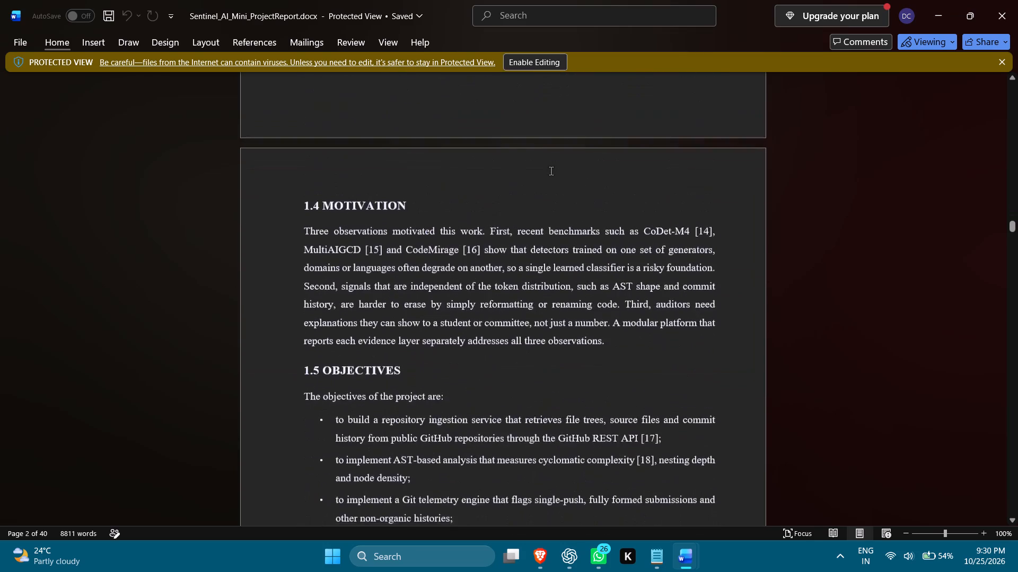
{"action": "scroll", "coordinate": [551, 171], "scroll_direction": "down", "scroll_amount": 15}
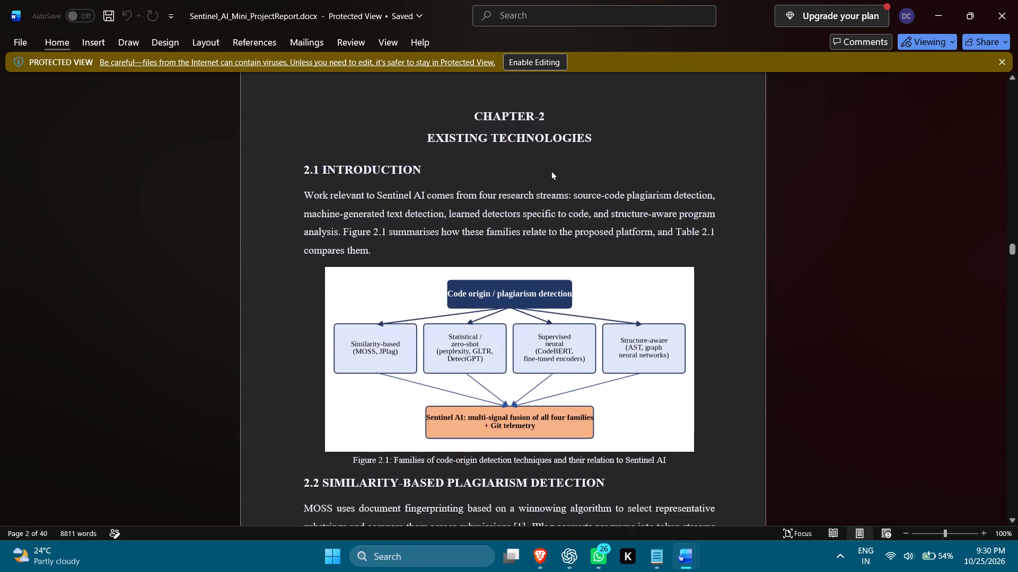
{"action": "scroll", "coordinate": [551, 171], "scroll_direction": "down", "scroll_amount": 12}
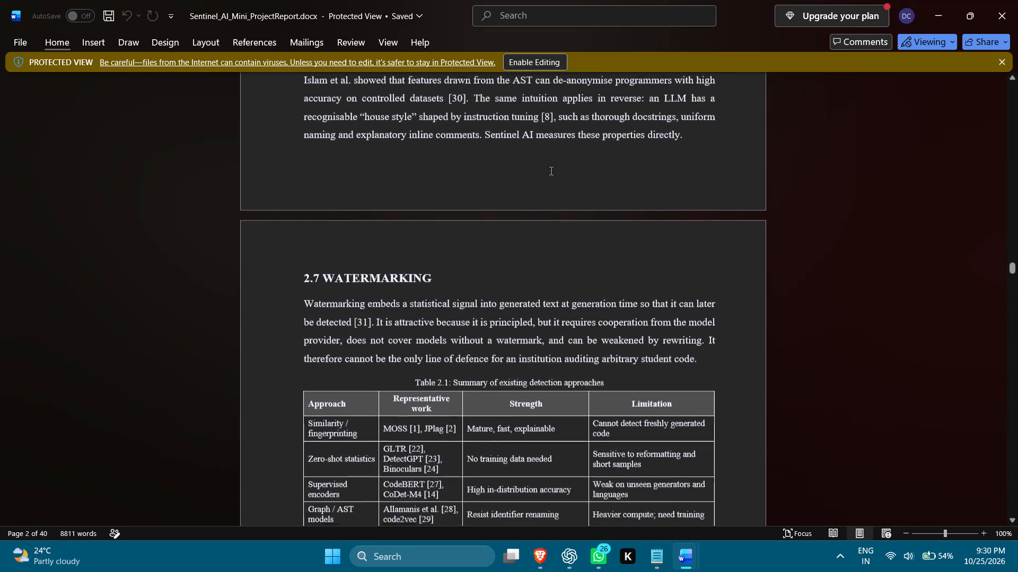
{"action": "scroll", "coordinate": [551, 171], "scroll_direction": "down", "scroll_amount": 3}
{"action": "scroll", "coordinate": [551, 171], "scroll_direction": "down", "scroll_amount": 20}
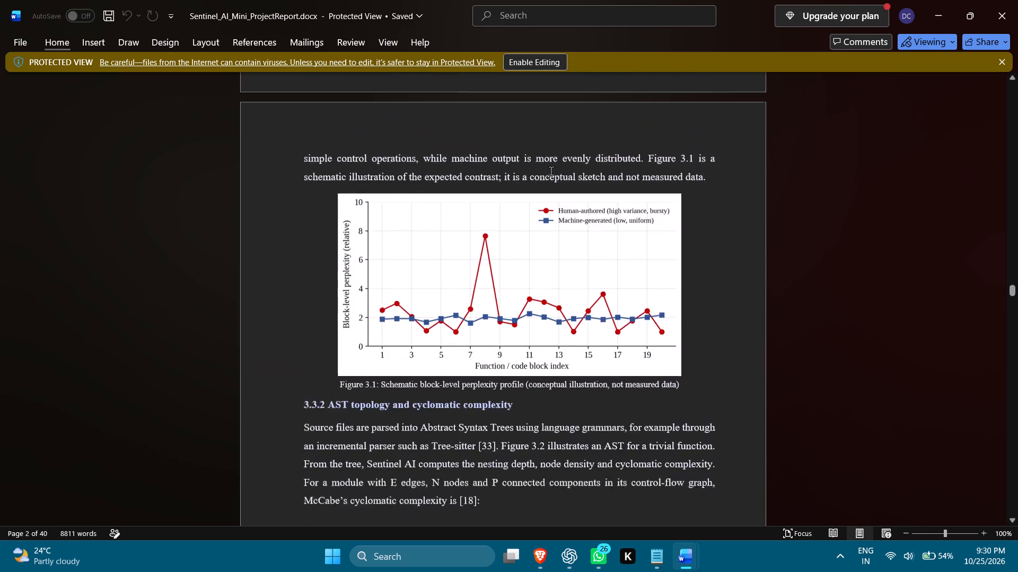
{"action": "scroll", "coordinate": [551, 171], "scroll_direction": "down", "scroll_amount": 15}
{"action": "scroll", "coordinate": [551, 171], "scroll_direction": "down", "scroll_amount": 13}
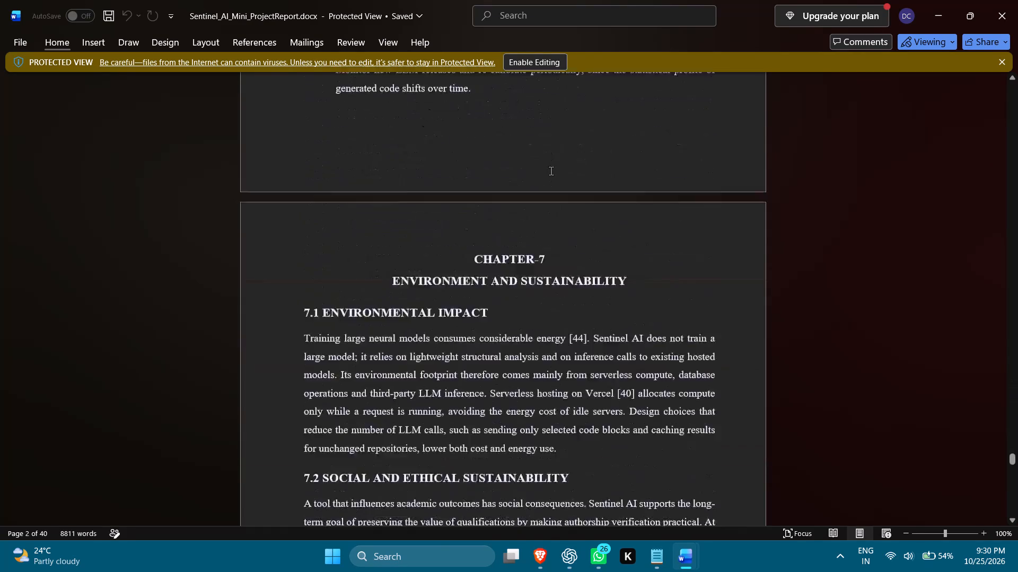
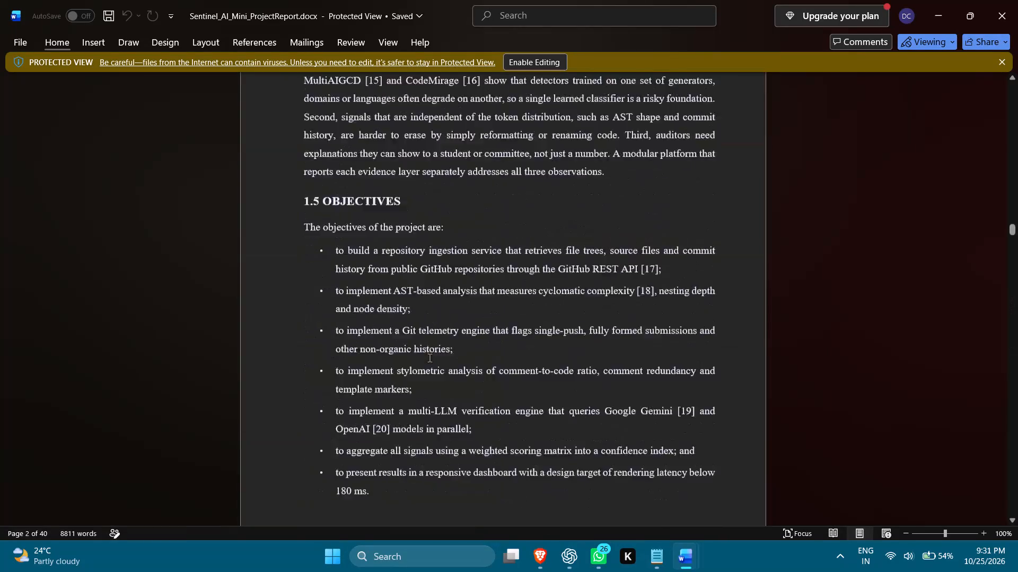
Close the Sentinel_AI_Mini_ProjectReport.docx document and return to the Mini Project Report Format document.
{"action": "scroll", "coordinate": [429, 358], "scroll_direction": "up", "scroll_amount": 16}
{"action": "scroll", "coordinate": [429, 361], "scroll_direction": "up", "scroll_amount": 6}
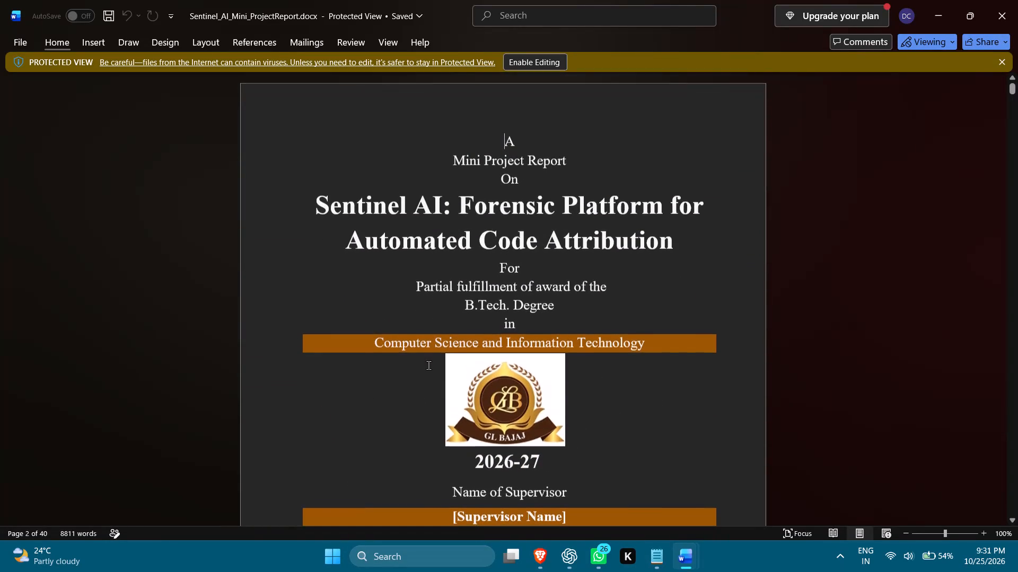
{"action": "scroll", "coordinate": [428, 365], "scroll_direction": "down", "scroll_amount": 1}
{"action": "left_click", "coordinate": [1017, 15]}
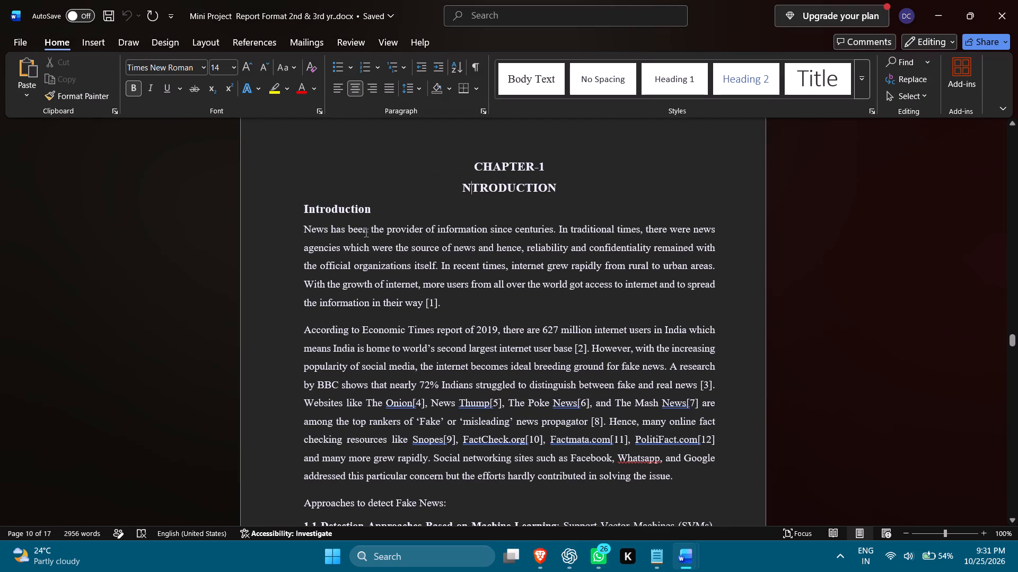
Correct the misspelled title under CHAPTER-1 so it reads INTRODUCTION.
{"action": "key", "text": "BackSpace"}
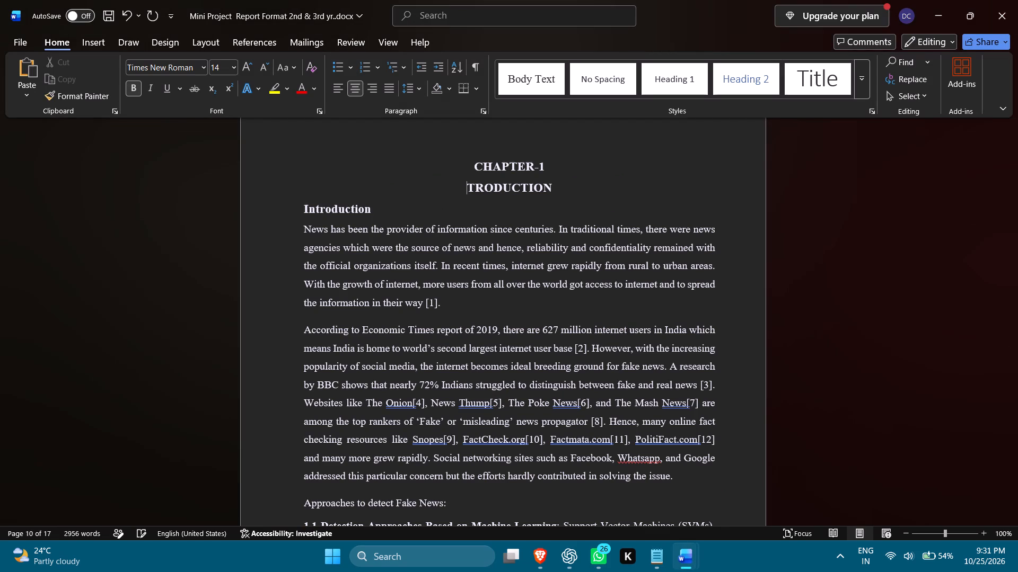
{"action": "key", "text": "shift+i"}
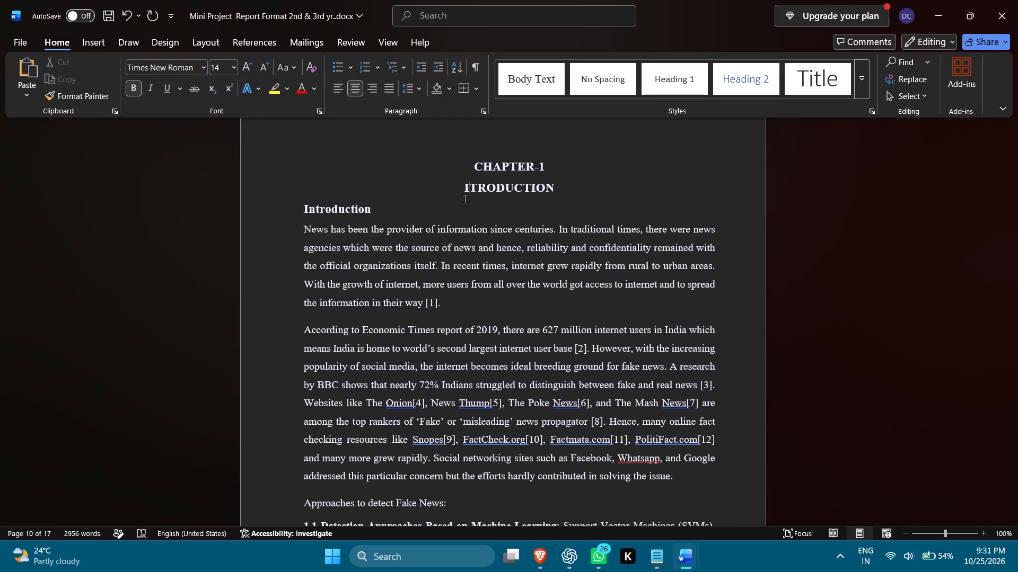
{"action": "key", "text": "shift+n"}
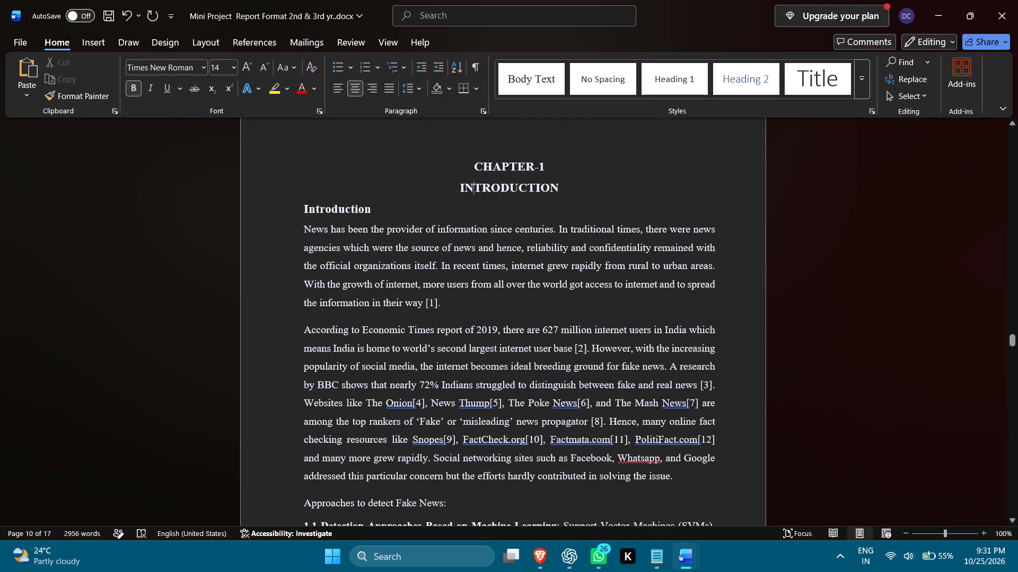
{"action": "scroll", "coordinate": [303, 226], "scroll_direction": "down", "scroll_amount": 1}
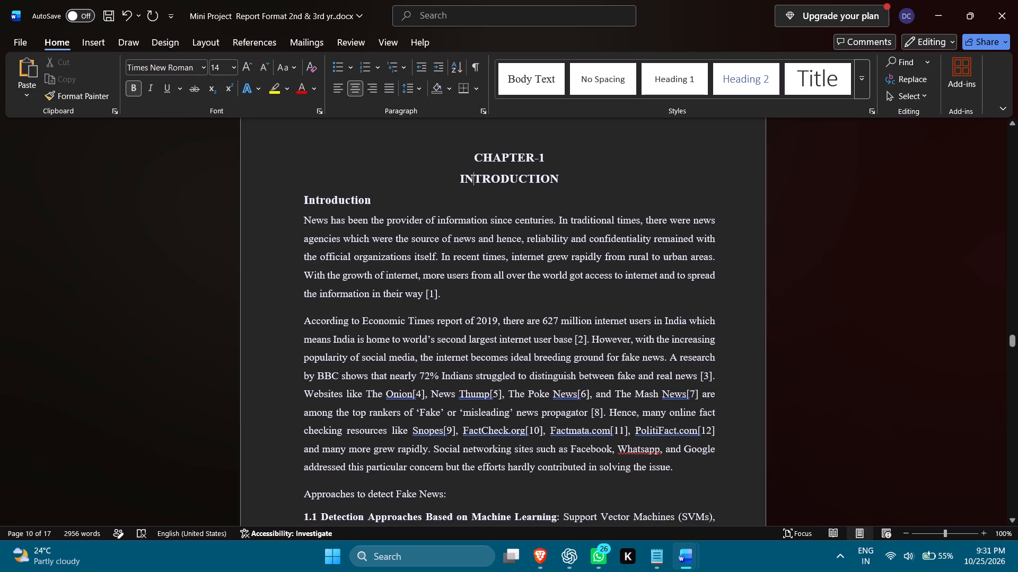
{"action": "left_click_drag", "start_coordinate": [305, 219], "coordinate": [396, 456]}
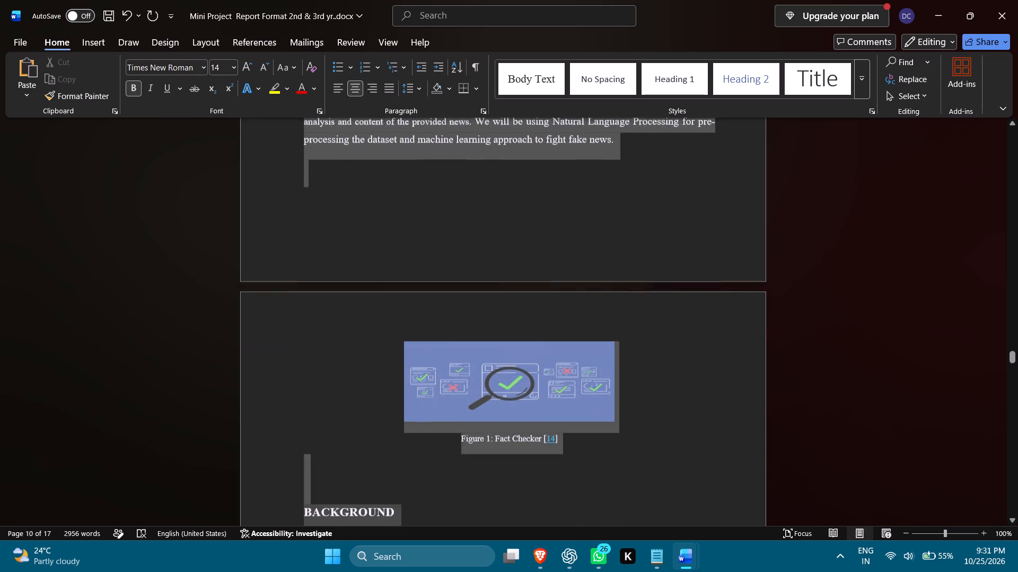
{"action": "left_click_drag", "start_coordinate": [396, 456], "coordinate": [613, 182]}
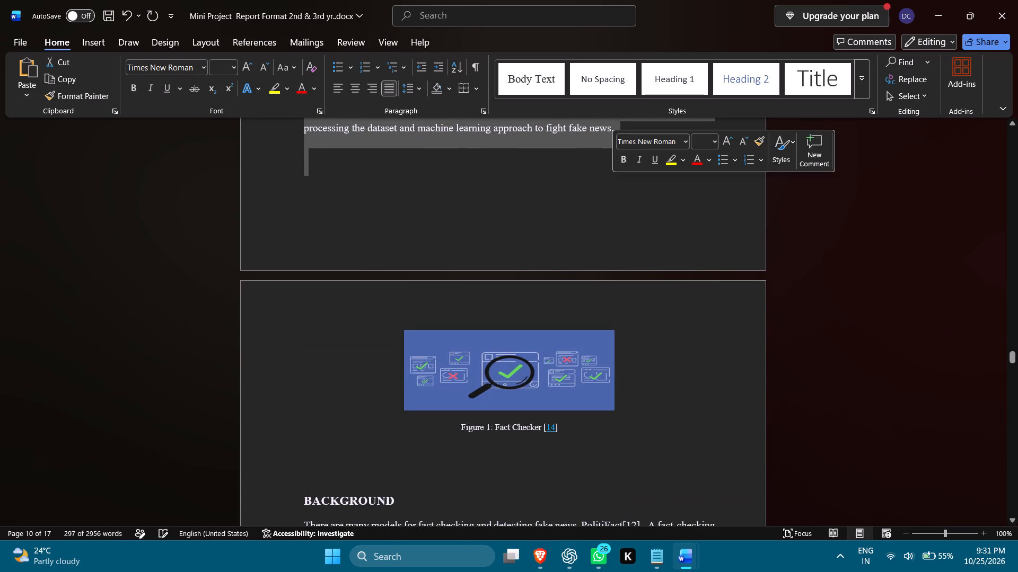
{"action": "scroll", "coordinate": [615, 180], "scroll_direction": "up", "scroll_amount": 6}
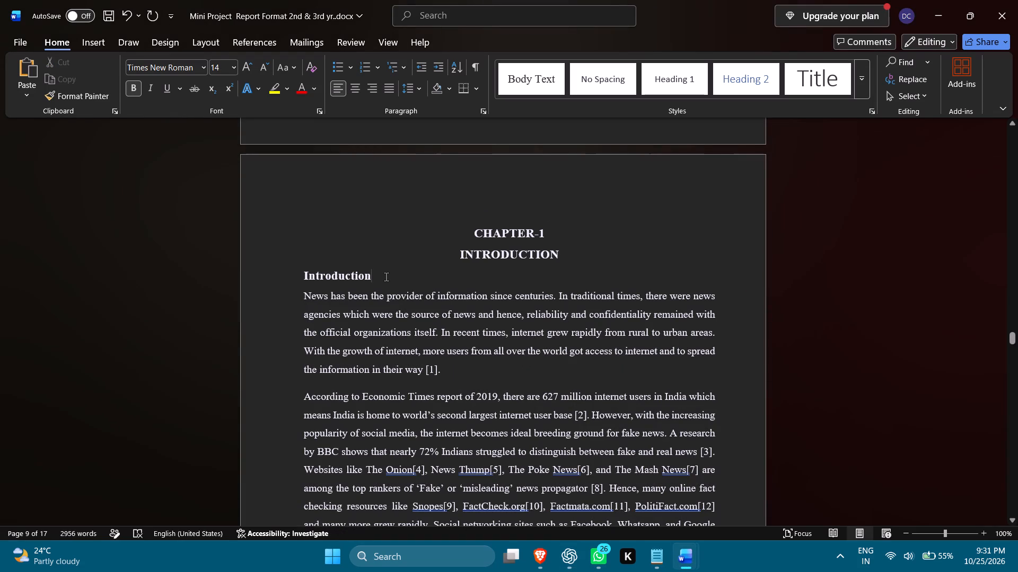
{"action": "left_click", "coordinate": [305, 270]}
{"action": "left_click_drag", "start_coordinate": [305, 270], "coordinate": [382, 457]}
{"action": "left_click", "coordinate": [299, 275]}
{"action": "left_click_drag", "start_coordinate": [299, 275], "coordinate": [398, 571]}
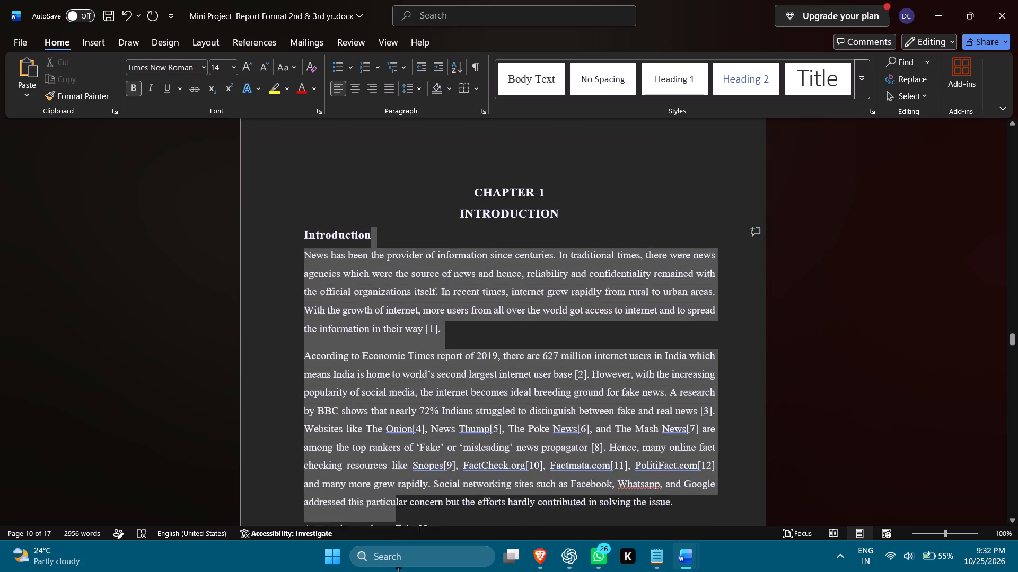
{"action": "left_click_drag", "start_coordinate": [398, 571], "coordinate": [619, 174]}
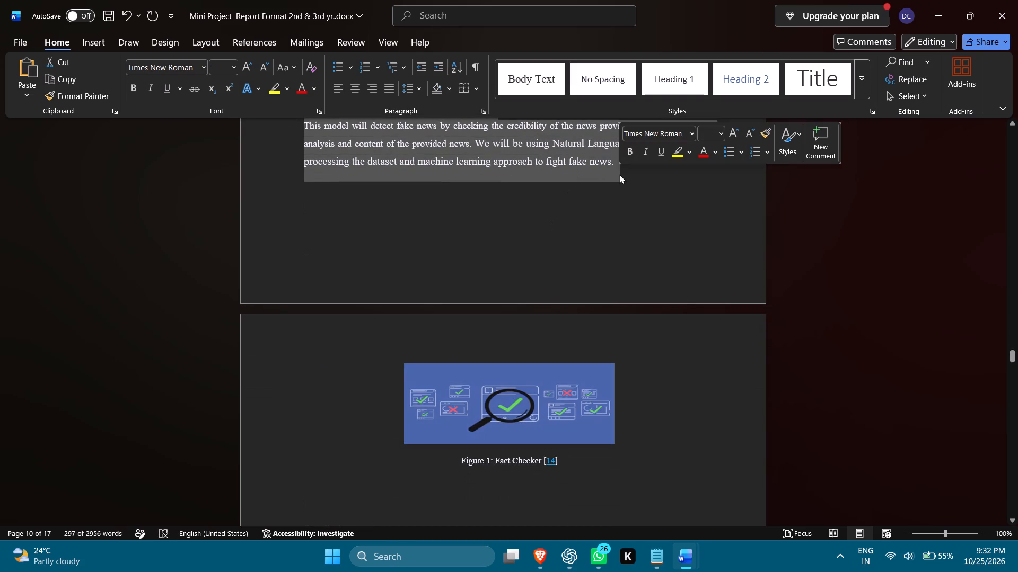
{"action": "key", "text": "ctrl+v"}
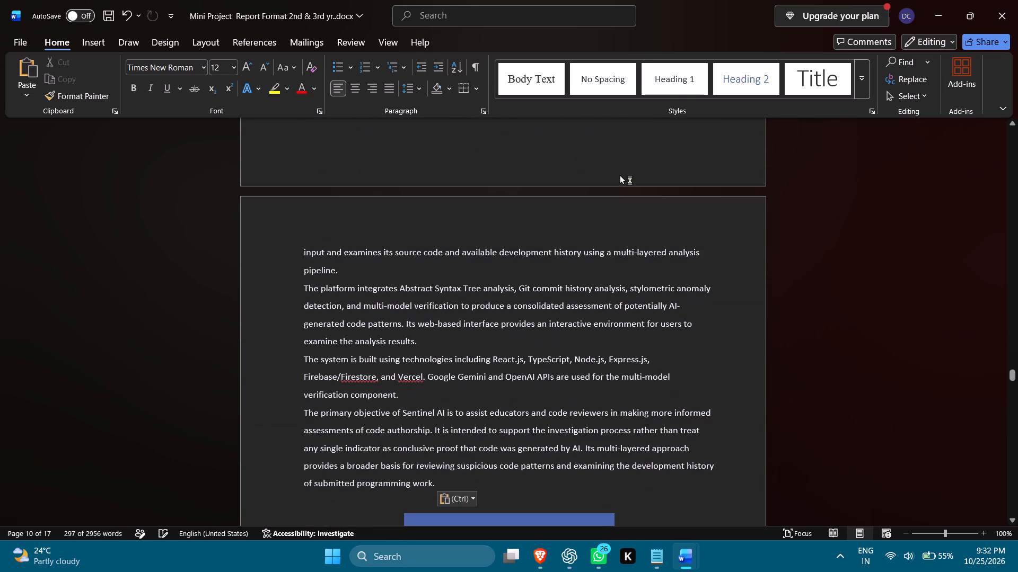
Look through the pasted Sentinel AI introduction from the CHAPTER-1 heading through section 1.3 and on to the methodology figures.
{"action": "scroll", "coordinate": [619, 174], "scroll_direction": "up", "scroll_amount": 7}
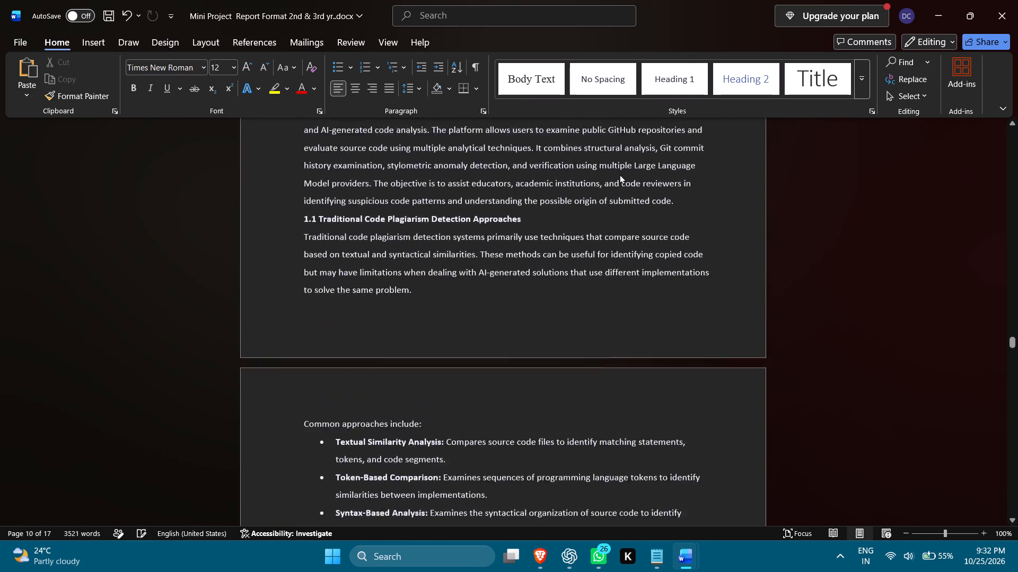
{"action": "scroll", "coordinate": [619, 174], "scroll_direction": "up", "scroll_amount": 2}
{"action": "scroll", "coordinate": [619, 174], "scroll_direction": "down", "scroll_amount": 2}
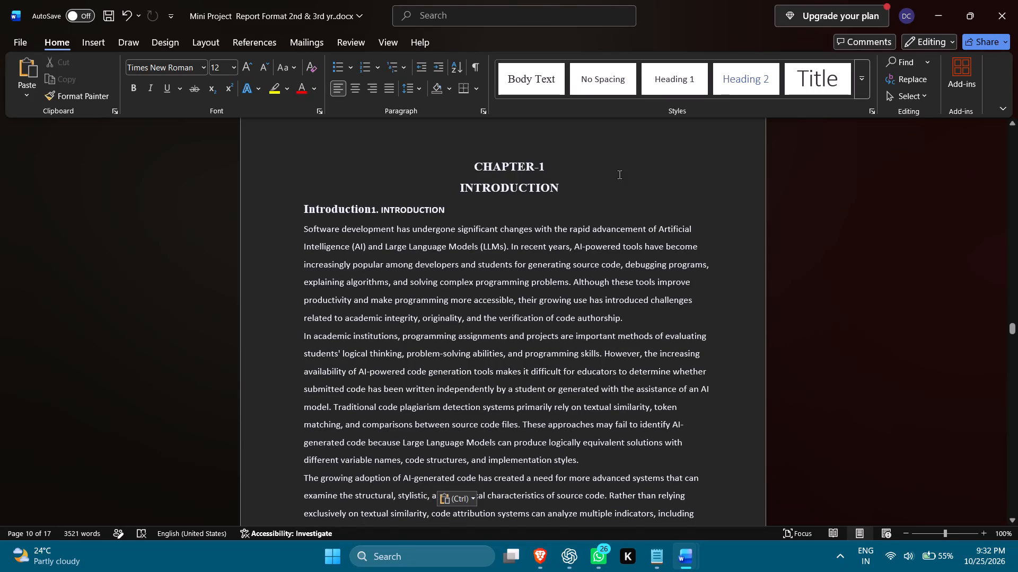
{"action": "scroll", "coordinate": [619, 174], "scroll_direction": "down", "scroll_amount": 1}
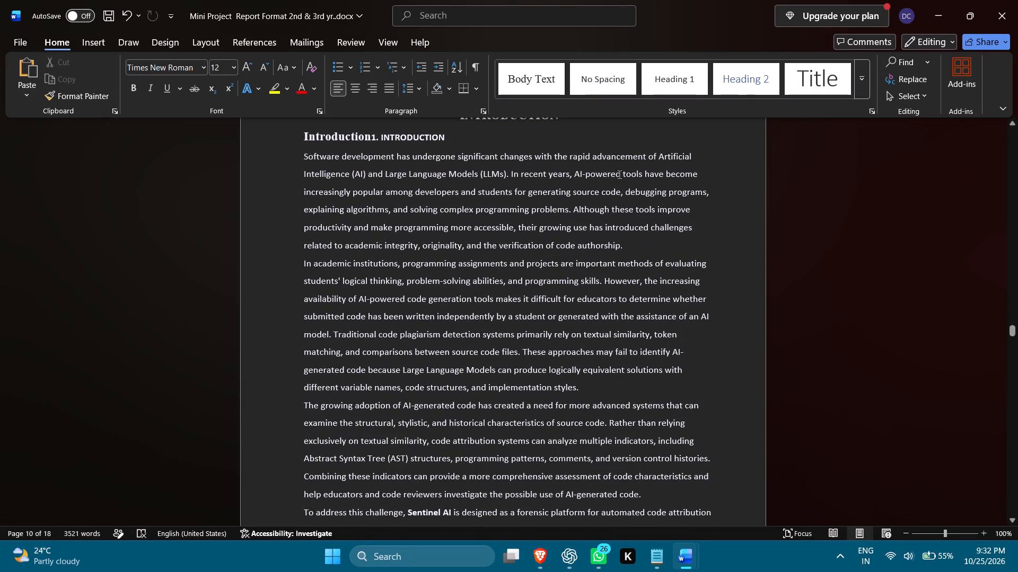
{"action": "scroll", "coordinate": [619, 174], "scroll_direction": "down", "scroll_amount": 4}
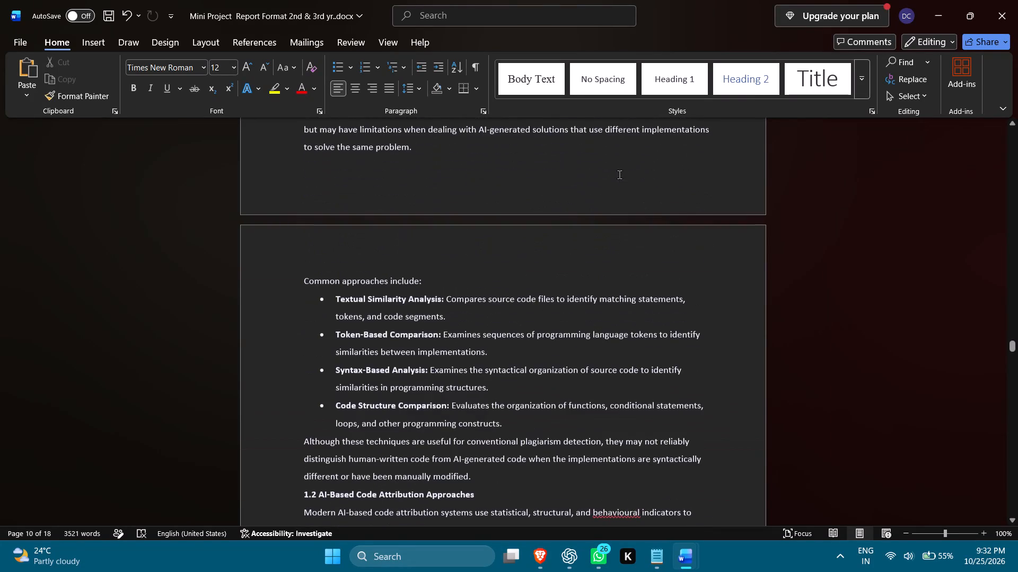
{"action": "scroll", "coordinate": [619, 174], "scroll_direction": "down", "scroll_amount": 7}
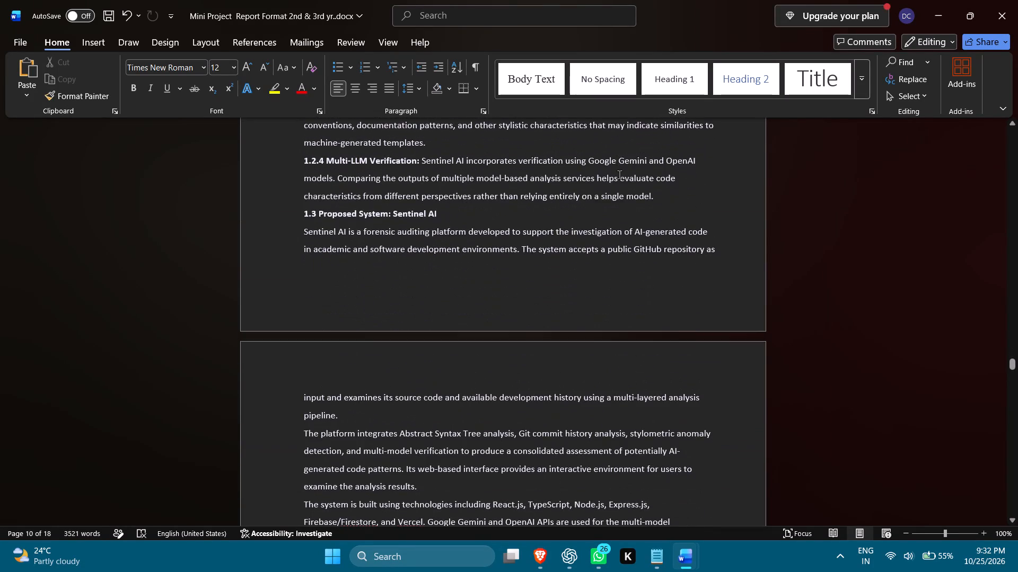
{"action": "scroll", "coordinate": [619, 174], "scroll_direction": "down", "scroll_amount": 2}
{"action": "scroll", "coordinate": [619, 174], "scroll_direction": "up", "scroll_amount": 4}
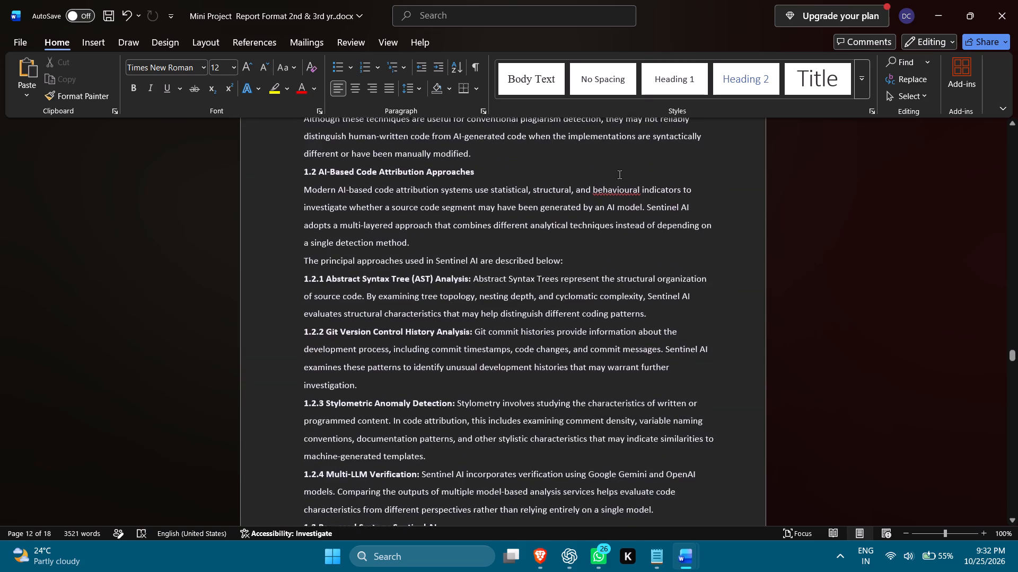
{"action": "scroll", "coordinate": [619, 174], "scroll_direction": "up", "scroll_amount": 9}
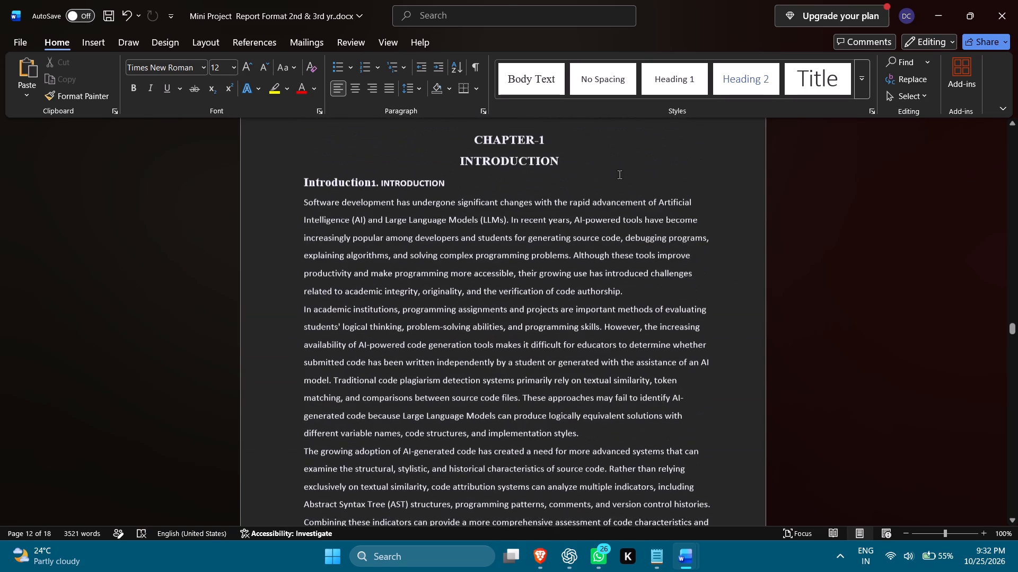
{"action": "scroll", "coordinate": [619, 174], "scroll_direction": "up", "scroll_amount": 1}
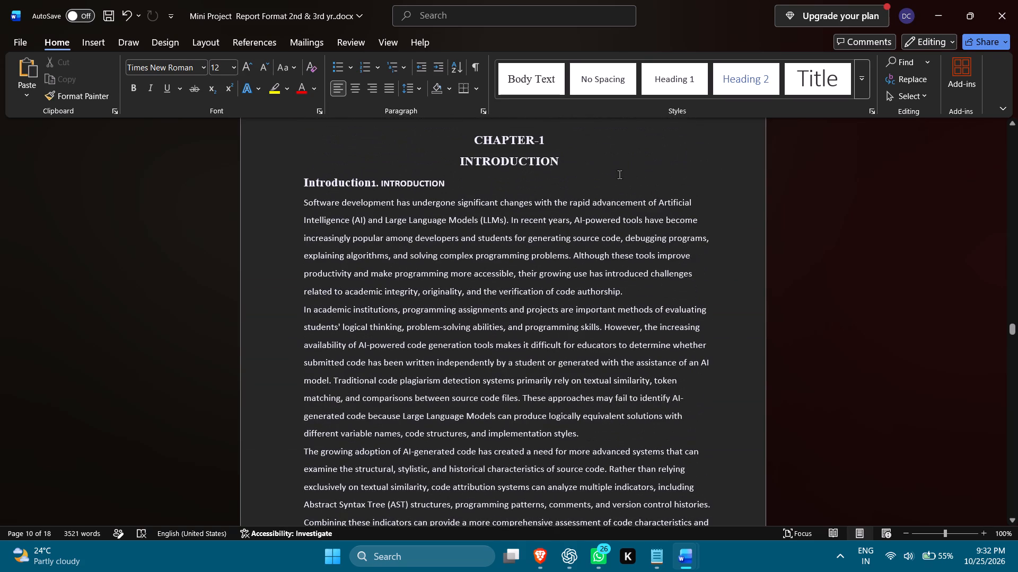
{"action": "scroll", "coordinate": [619, 174], "scroll_direction": "down", "scroll_amount": 5}
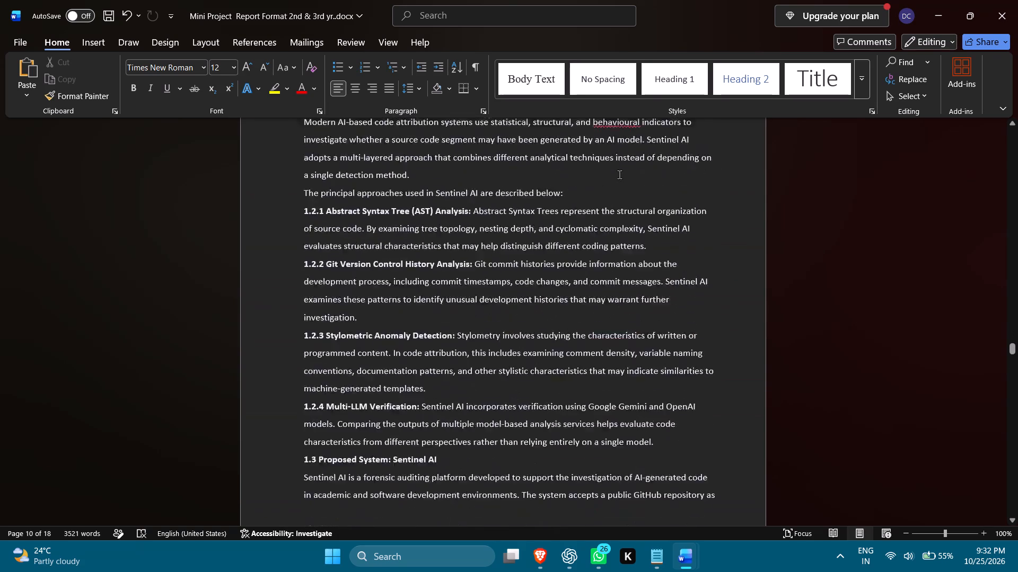
{"action": "scroll", "coordinate": [619, 174], "scroll_direction": "down", "scroll_amount": 12}
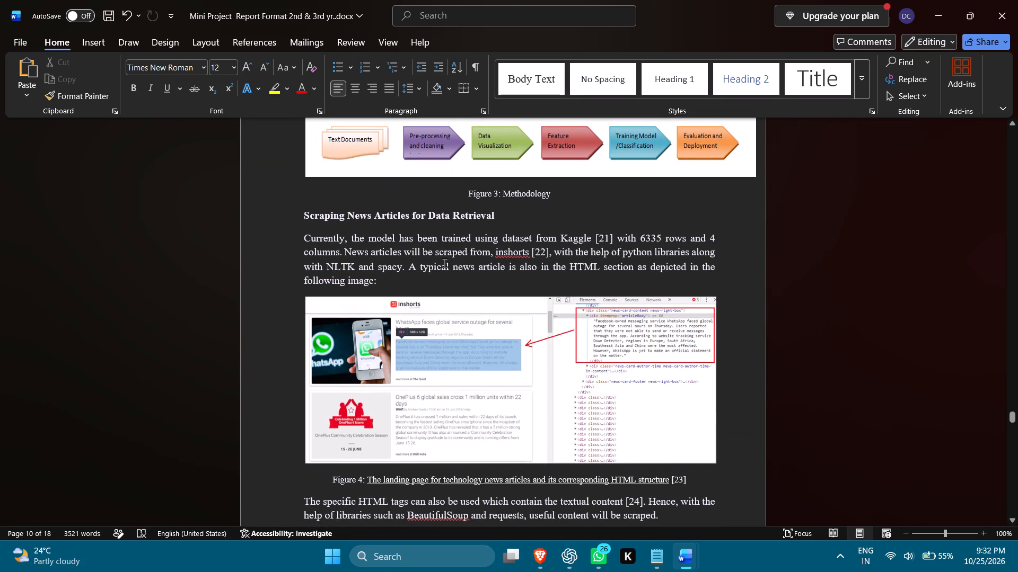
{"action": "double_click", "coordinate": [444, 262]}
Delete the duplicate "1. INTRODUCTION" text attached to the Introduction heading in Chapter 1.
{"action": "scroll", "coordinate": [444, 262], "scroll_direction": "up", "scroll_amount": 4}
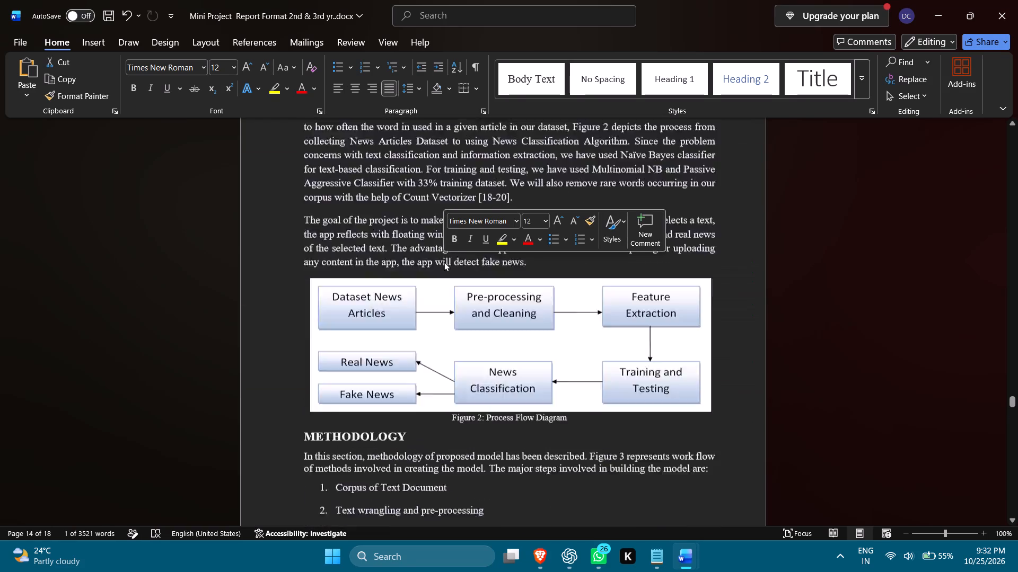
{"action": "scroll", "coordinate": [444, 262], "scroll_direction": "up", "scroll_amount": 6}
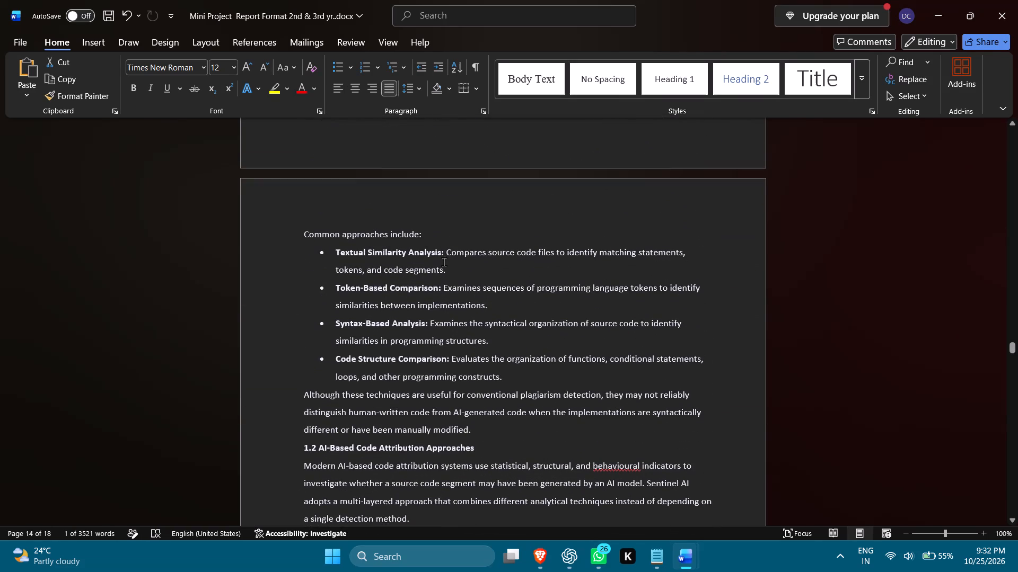
{"action": "scroll", "coordinate": [444, 262], "scroll_direction": "up", "scroll_amount": 1}
{"action": "scroll", "coordinate": [347, 248], "scroll_direction": "up", "scroll_amount": 5}
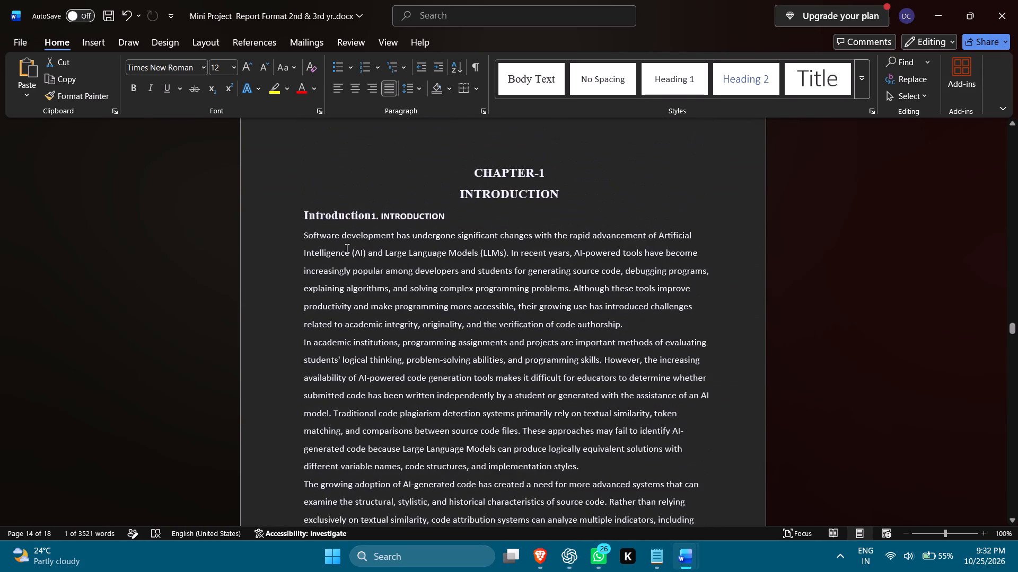
{"action": "scroll", "coordinate": [347, 248], "scroll_direction": "up", "scroll_amount": 1}
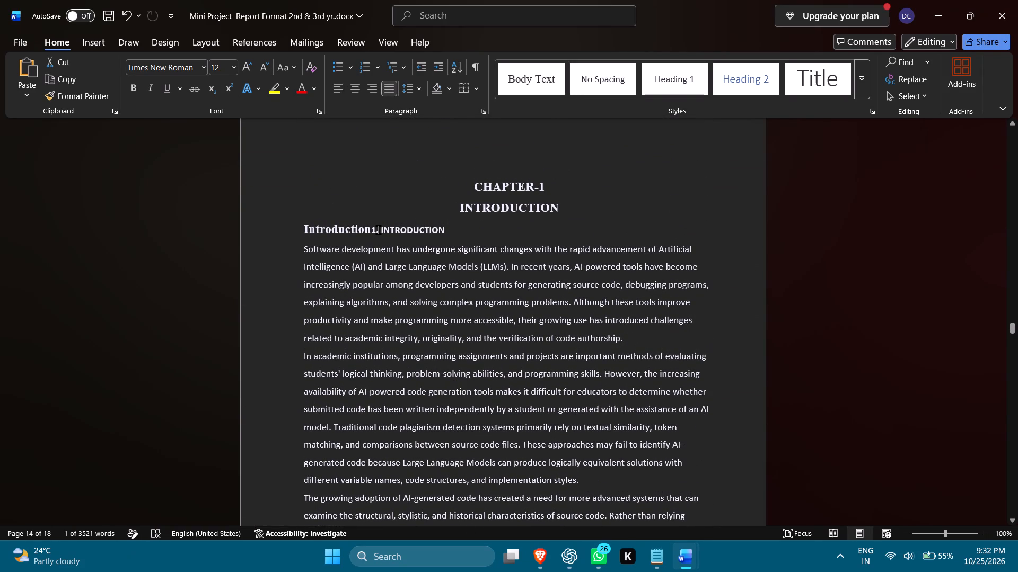
{"action": "left_click", "coordinate": [449, 230]}
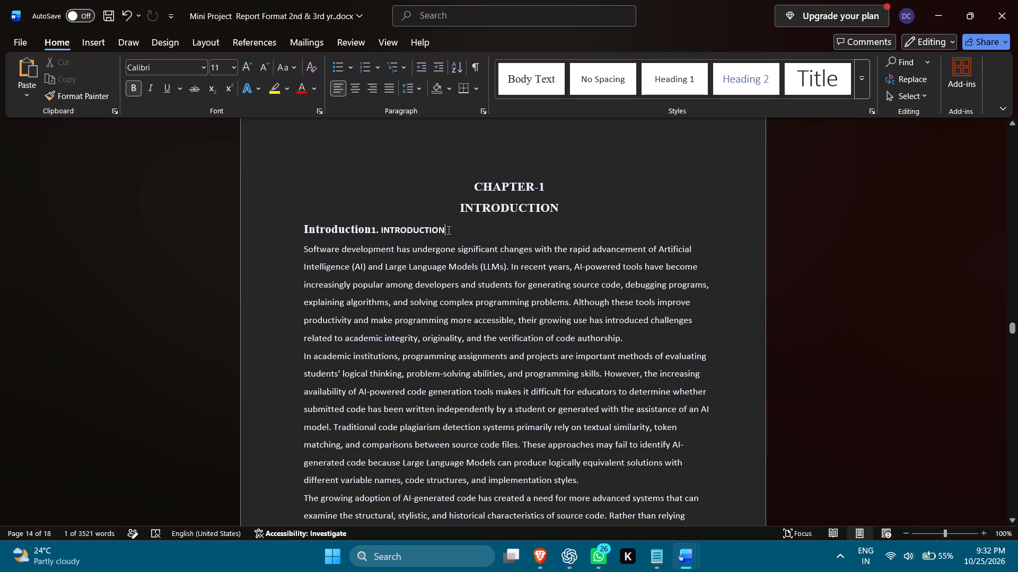
{"action": "key", "text": "ctrl+BackSpace"}
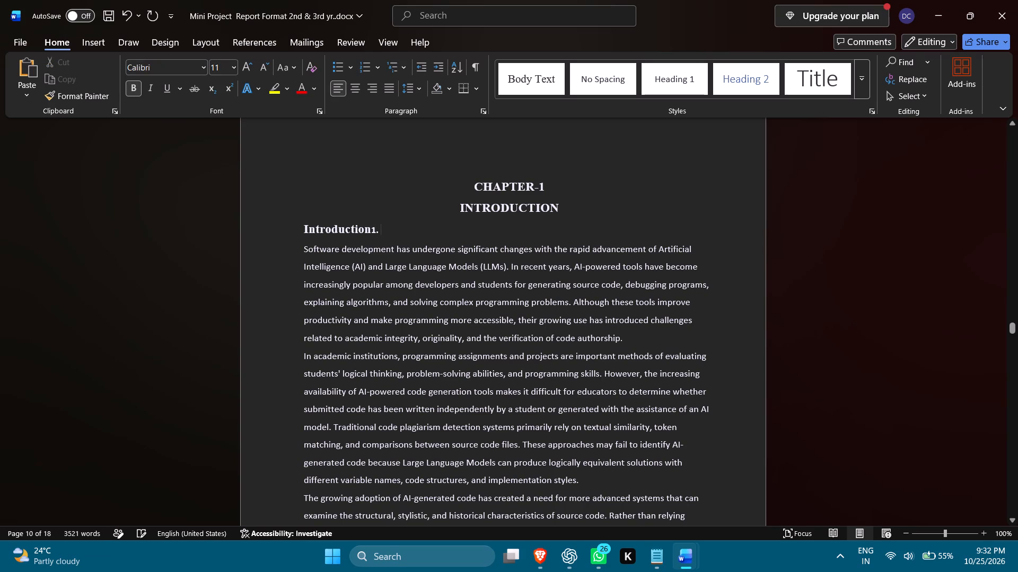
{"action": "key", "text": "ctrl+BackSpace"}
{"action": "key", "text": "BackSpace"}
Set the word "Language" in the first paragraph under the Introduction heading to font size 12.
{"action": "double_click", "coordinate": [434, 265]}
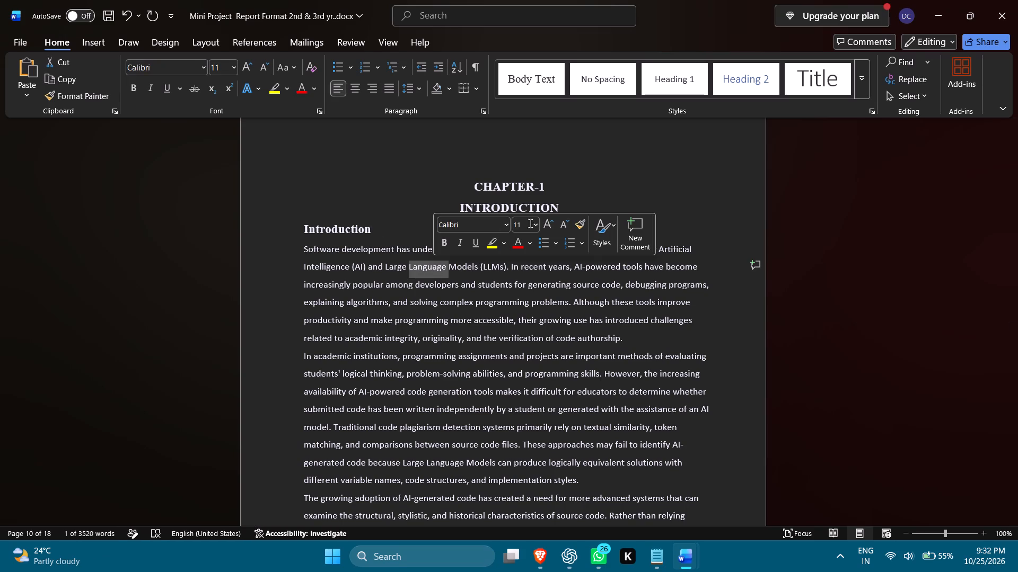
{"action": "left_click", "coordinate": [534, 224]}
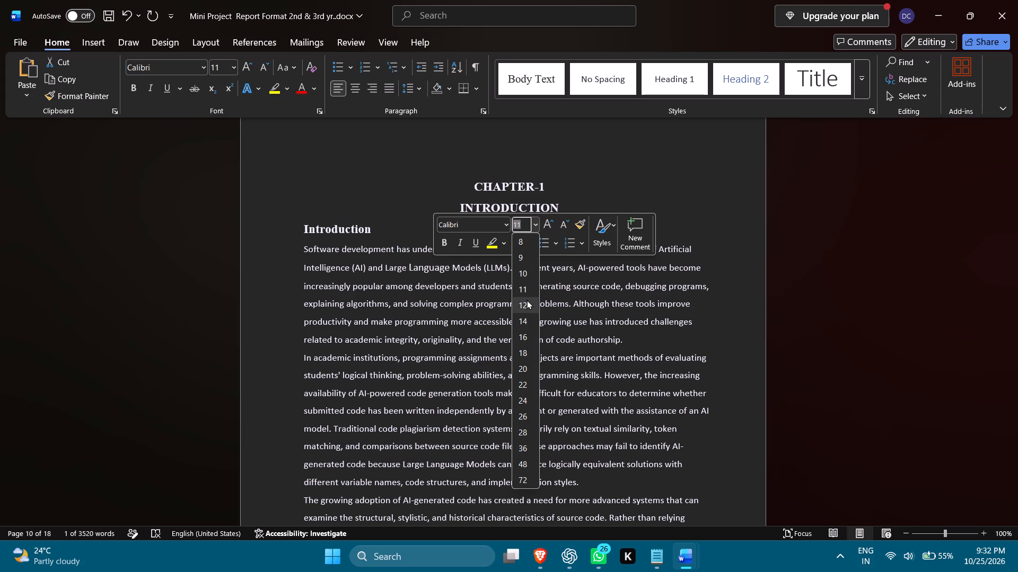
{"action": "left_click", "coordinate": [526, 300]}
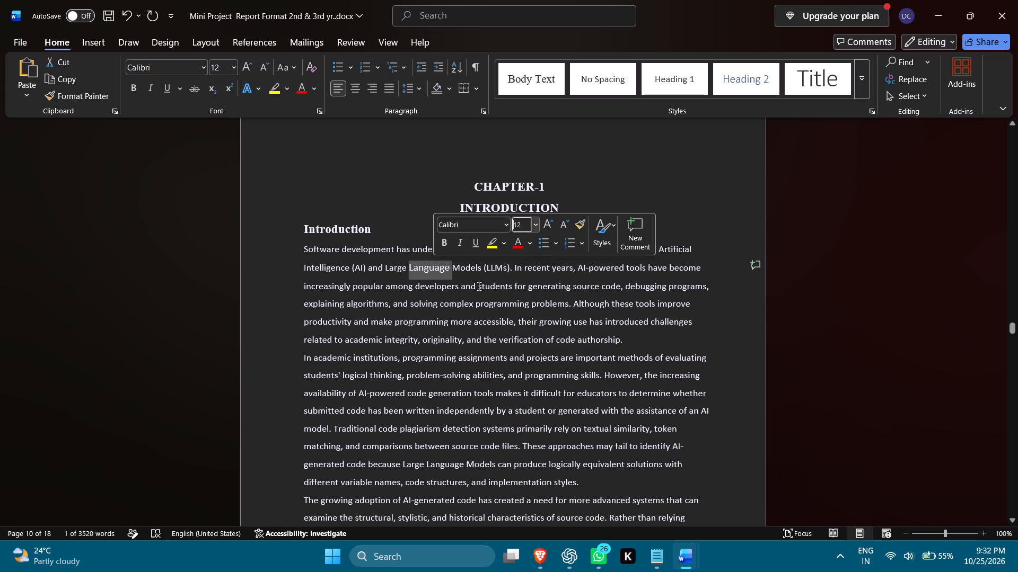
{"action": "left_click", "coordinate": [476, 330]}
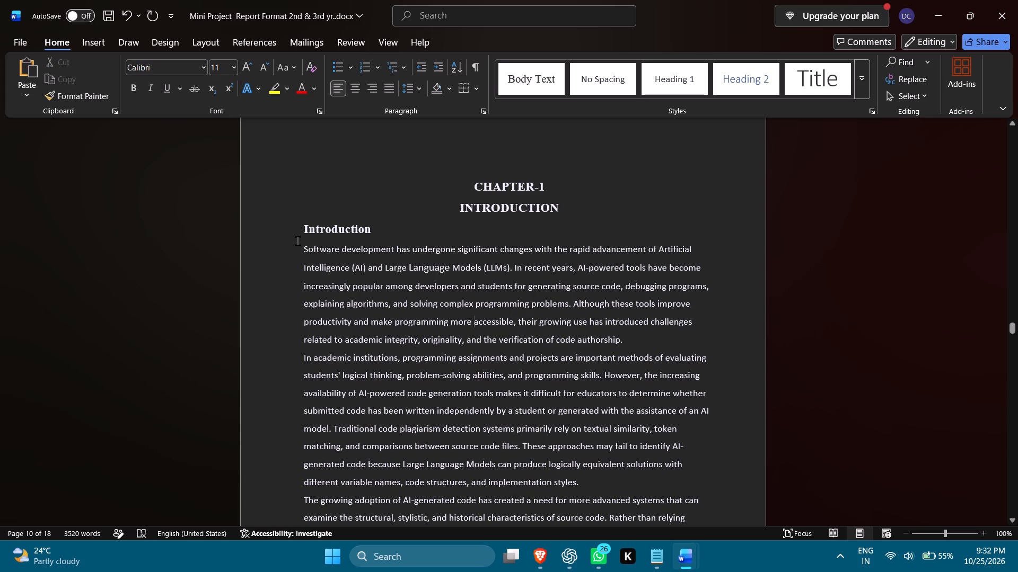
Set all the pasted Sentinel AI introduction text below the Introduction heading to font size 12.
{"action": "left_click_drag", "start_coordinate": [297, 245], "coordinate": [459, 548]}
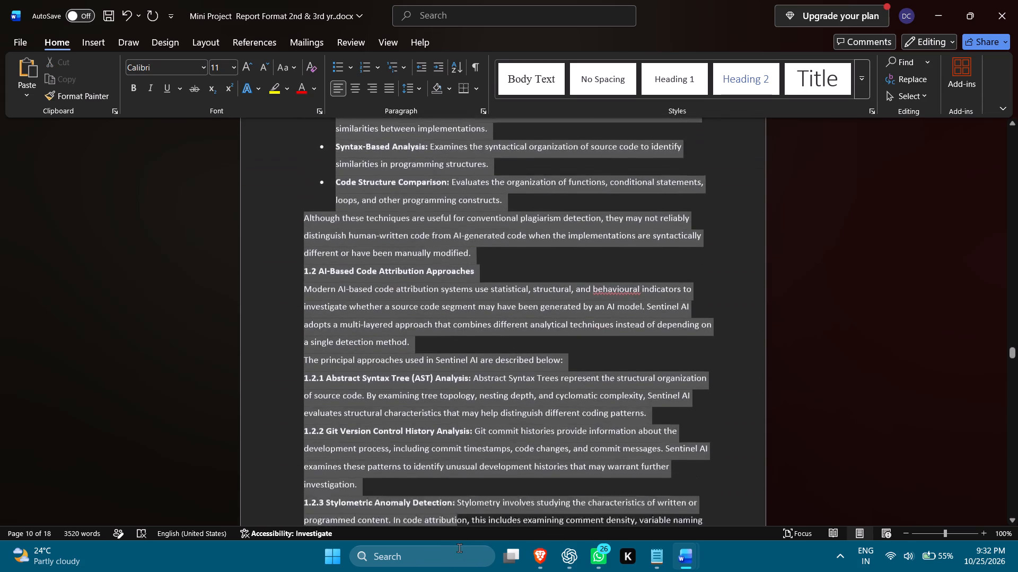
{"action": "left_click_drag", "start_coordinate": [459, 548], "coordinate": [461, 420]}
{"action": "scroll", "coordinate": [434, 382], "scroll_direction": "up", "scroll_amount": 20}
{"action": "scroll", "coordinate": [434, 382], "scroll_direction": "up", "scroll_amount": 3}
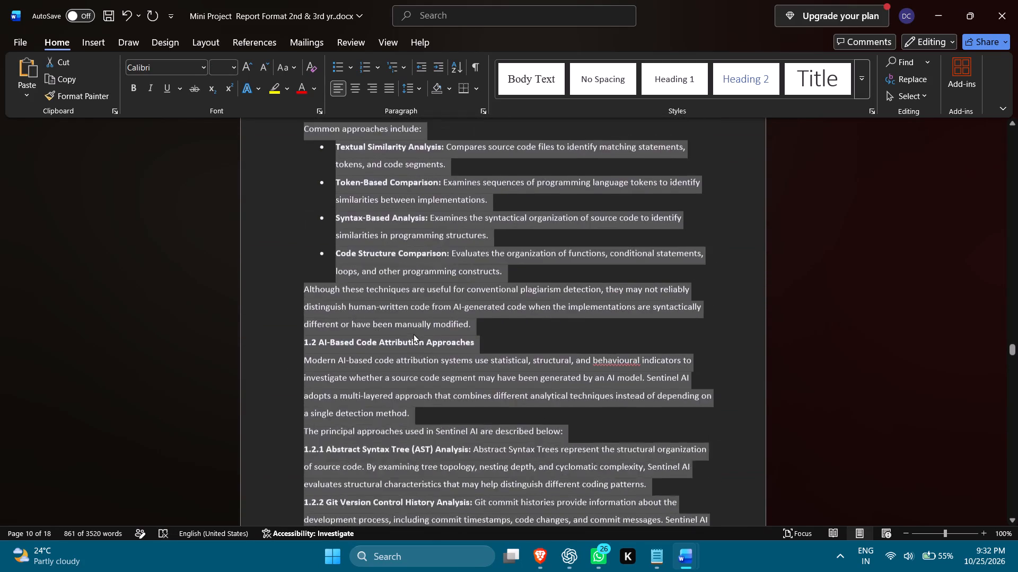
{"action": "scroll", "coordinate": [413, 334], "scroll_direction": "up", "scroll_amount": 20}
{"action": "scroll", "coordinate": [413, 334], "scroll_direction": "up", "scroll_amount": 2}
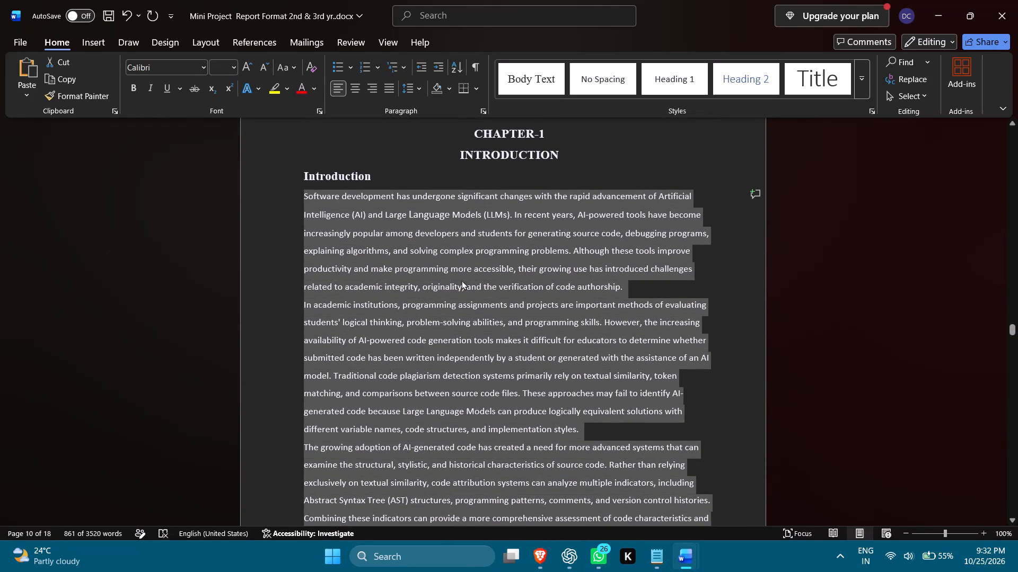
{"action": "left_click", "coordinate": [234, 66]}
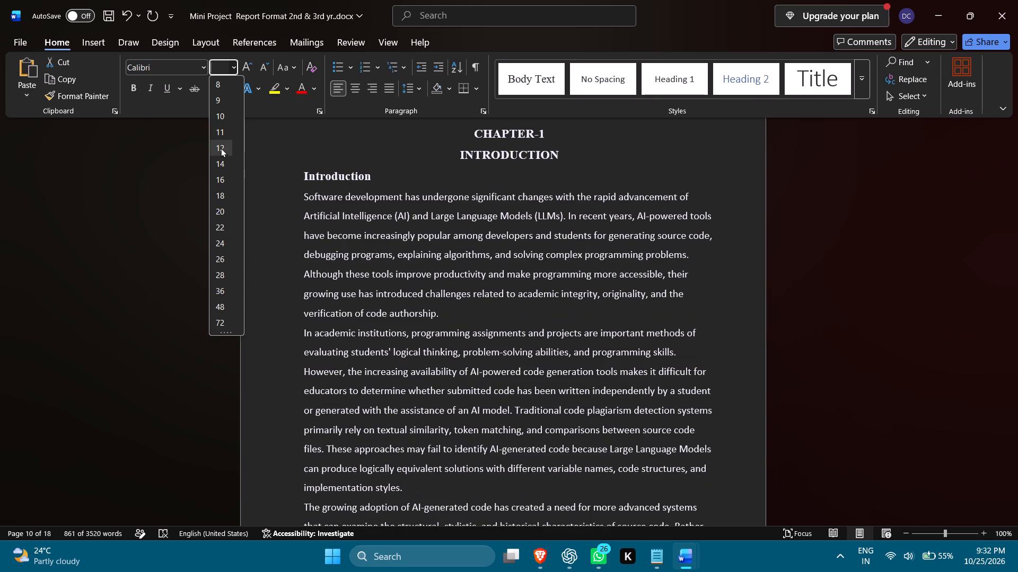
{"action": "left_click", "coordinate": [221, 148]}
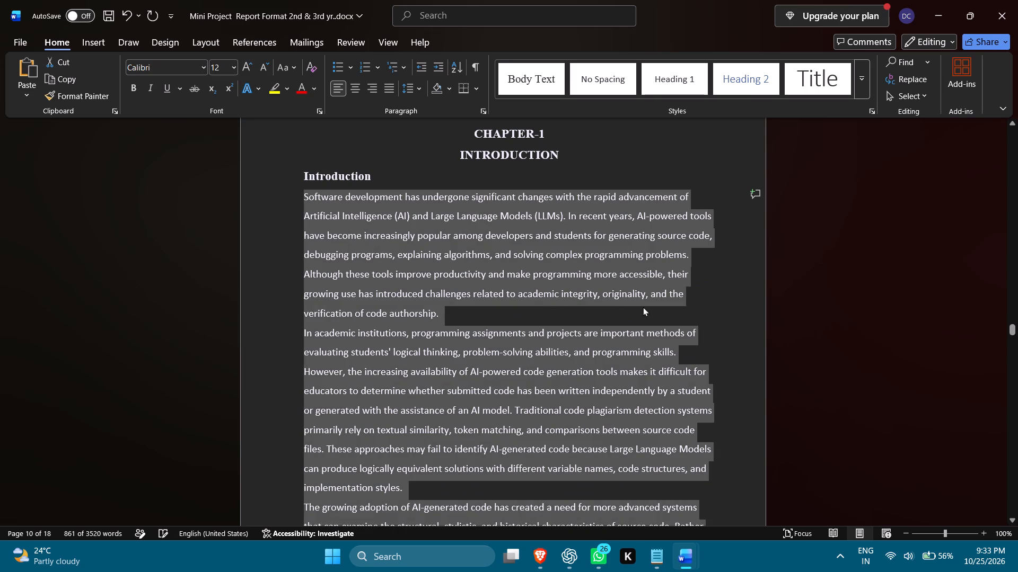
{"action": "left_click", "coordinate": [708, 303]}
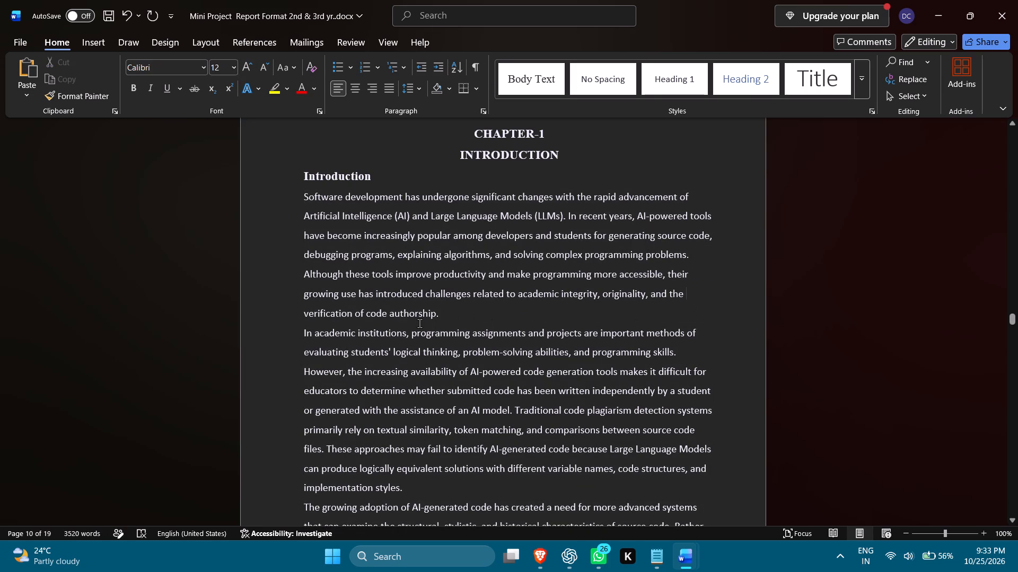
Look through the resized introduction from the Chapter 1 heading through section 1.3 and Figure 1 to the BACKGROUND heading.
{"action": "scroll", "coordinate": [419, 326], "scroll_direction": "down", "scroll_amount": 18}
{"action": "scroll", "coordinate": [419, 333], "scroll_direction": "down", "scroll_amount": 6}
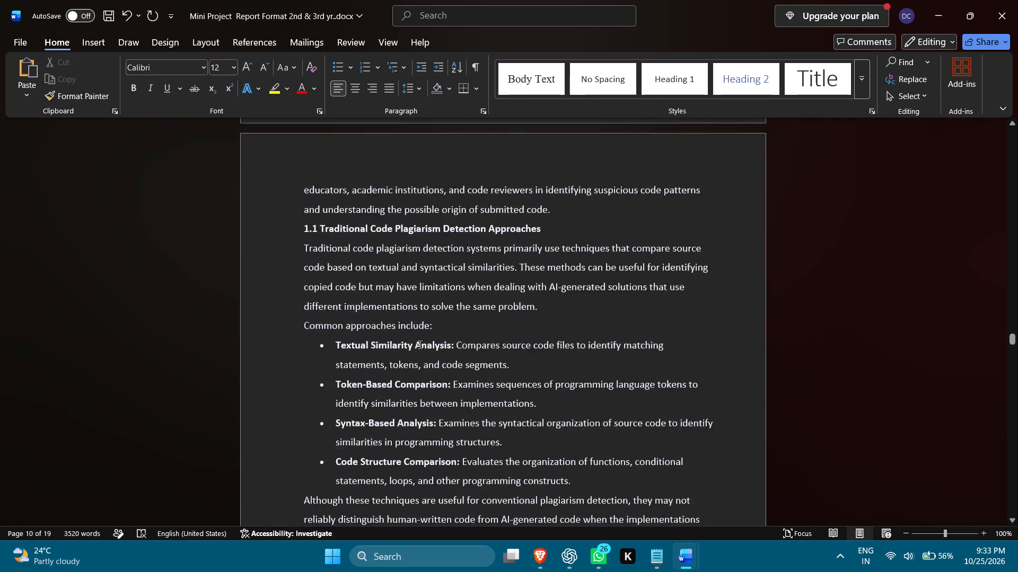
{"action": "scroll", "coordinate": [420, 344], "scroll_direction": "down", "scroll_amount": 18}
{"action": "scroll", "coordinate": [421, 347], "scroll_direction": "down", "scroll_amount": 13}
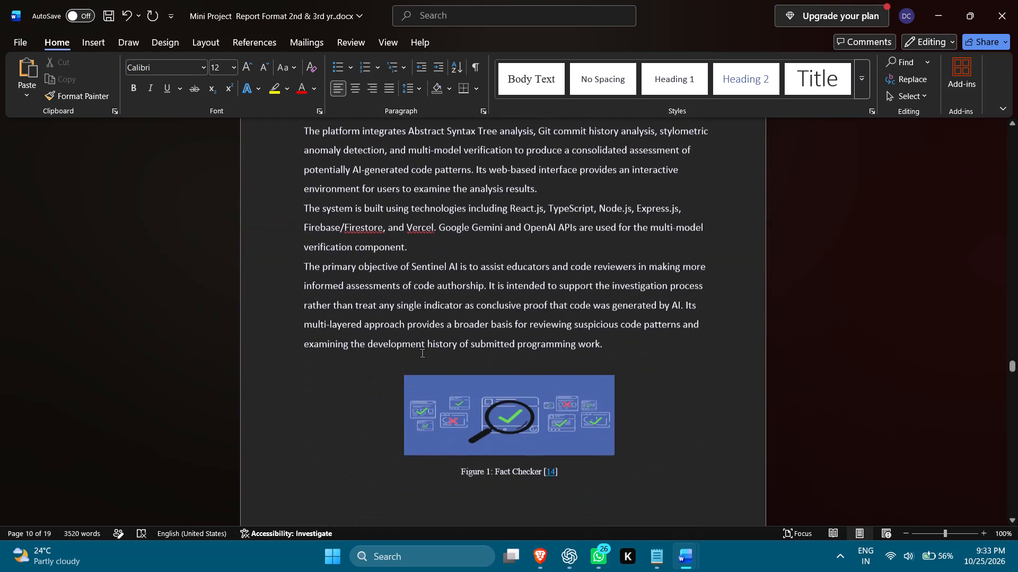
{"action": "scroll", "coordinate": [422, 353], "scroll_direction": "down", "scroll_amount": 8}
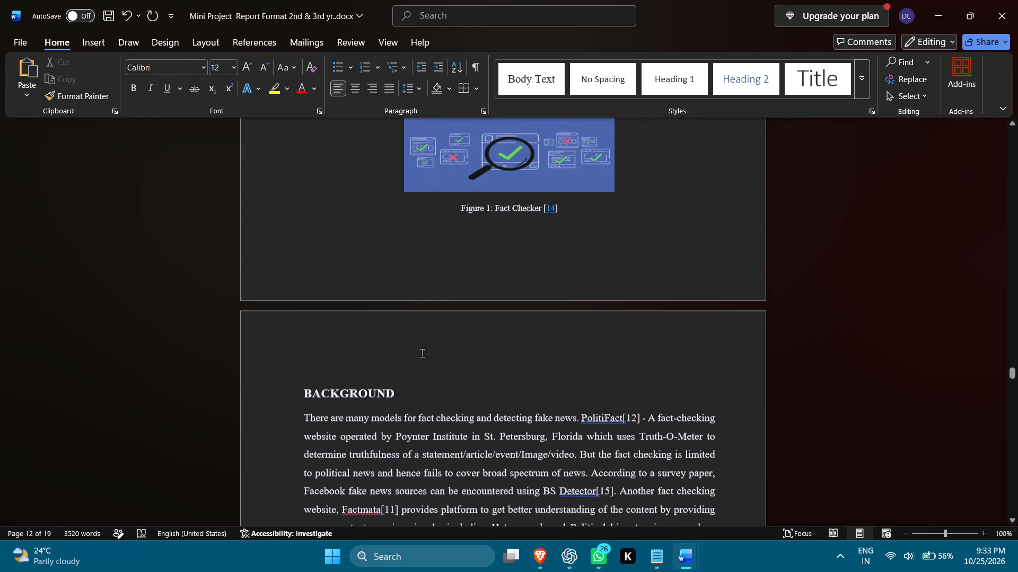
{"action": "scroll", "coordinate": [422, 353], "scroll_direction": "up", "scroll_amount": 13}
{"action": "scroll", "coordinate": [422, 353], "scroll_direction": "up", "scroll_amount": 13}
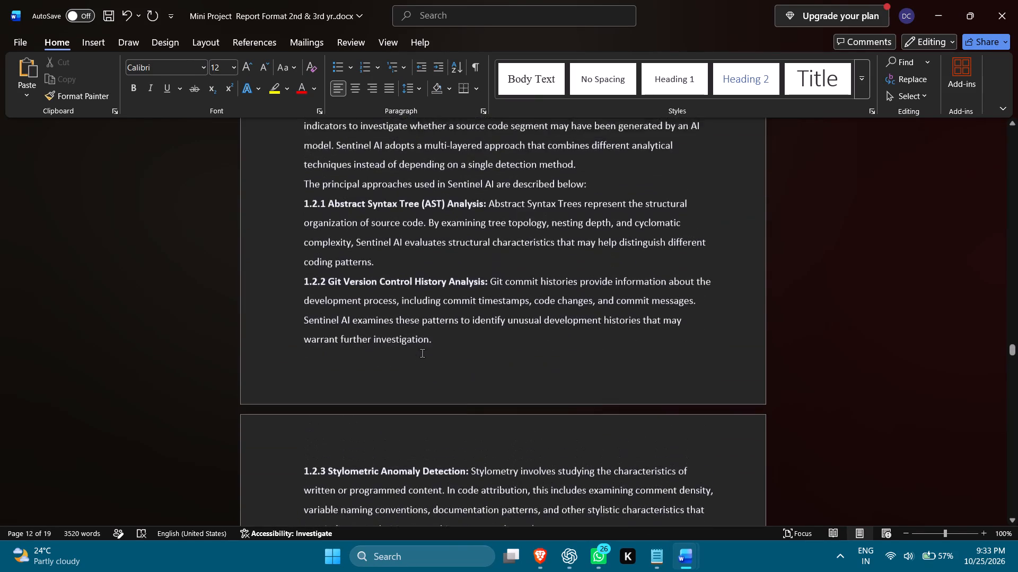
{"action": "scroll", "coordinate": [422, 353], "scroll_direction": "up", "scroll_amount": 16}
{"action": "scroll", "coordinate": [423, 353], "scroll_direction": "up", "scroll_amount": 19}
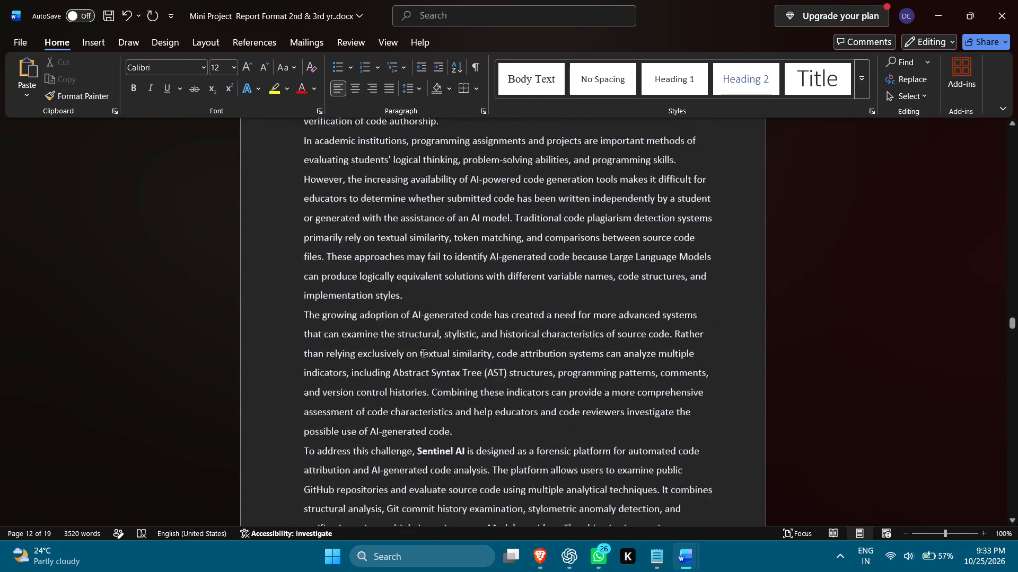
{"action": "scroll", "coordinate": [423, 353], "scroll_direction": "up", "scroll_amount": 2}
{"action": "scroll", "coordinate": [423, 353], "scroll_direction": "down", "scroll_amount": 20}
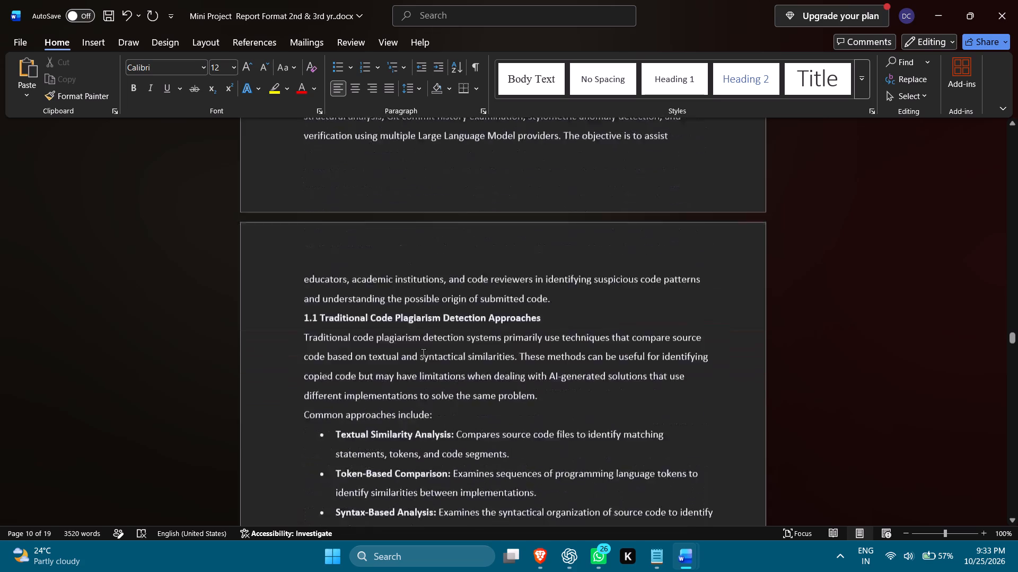
{"action": "scroll", "coordinate": [423, 353], "scroll_direction": "down", "scroll_amount": 12}
{"action": "scroll", "coordinate": [423, 353], "scroll_direction": "down", "scroll_amount": 20}
{"action": "scroll", "coordinate": [423, 353], "scroll_direction": "down", "scroll_amount": 12}
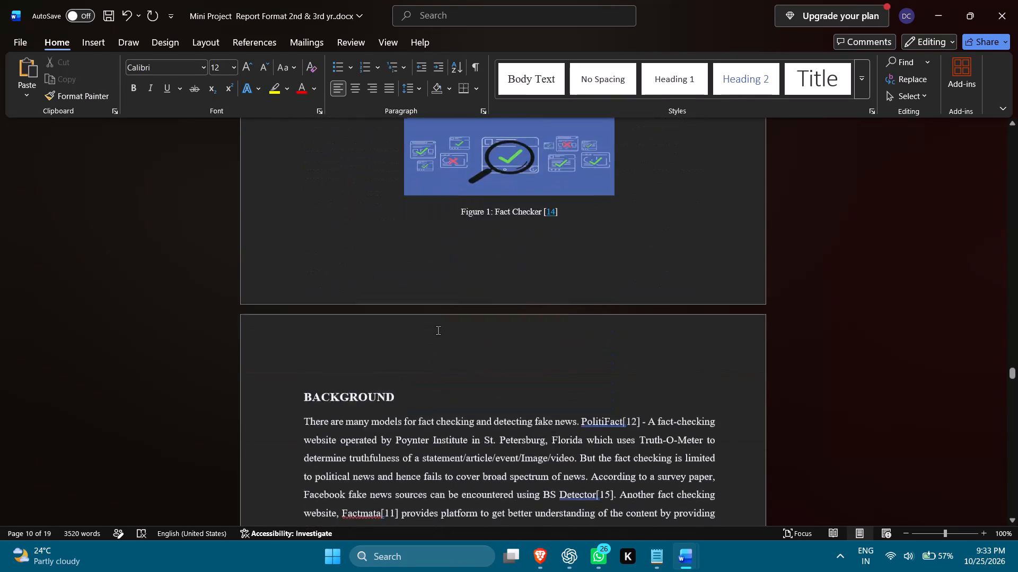
{"action": "scroll", "coordinate": [440, 332], "scroll_direction": "down", "scroll_amount": 4}
{"action": "scroll", "coordinate": [431, 378], "scroll_direction": "down", "scroll_amount": 4}
{"action": "scroll", "coordinate": [459, 334], "scroll_direction": "up", "scroll_amount": 3}
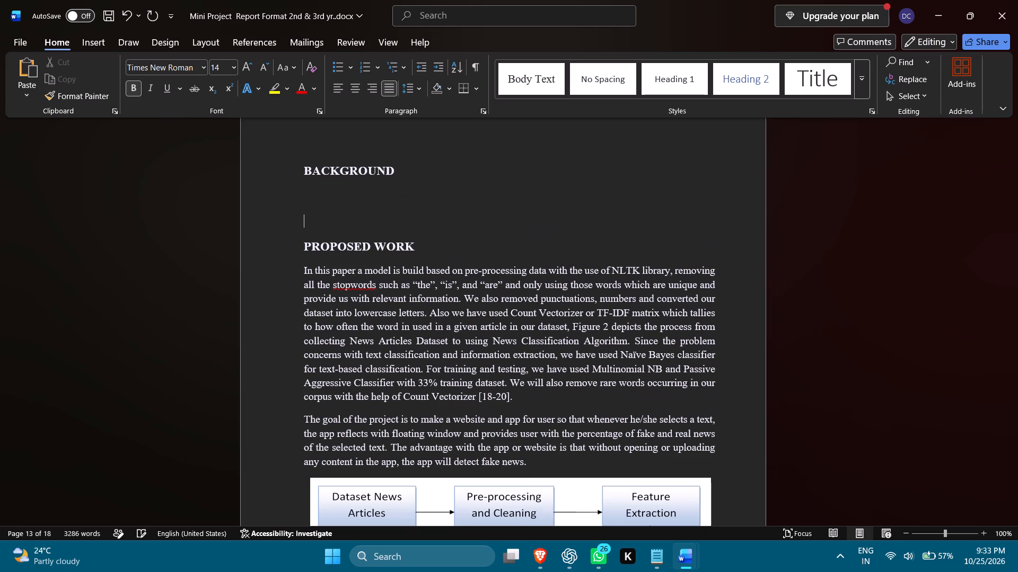
{"action": "key", "text": "Up"}
{"action": "left_click", "coordinate": [234, 69]}
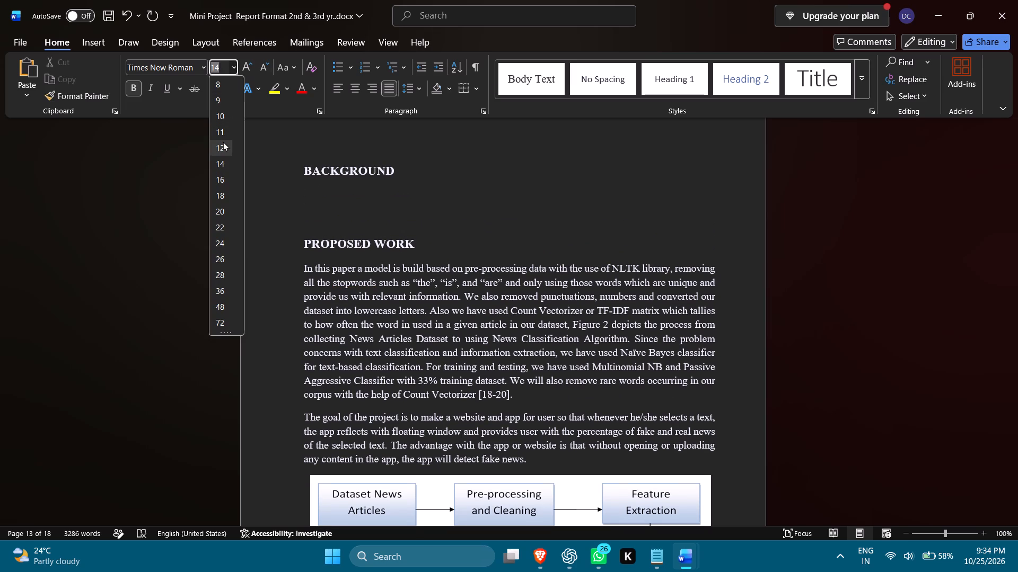
{"action": "left_click", "coordinate": [223, 141]}
{"action": "key", "text": "ctrl+v"}
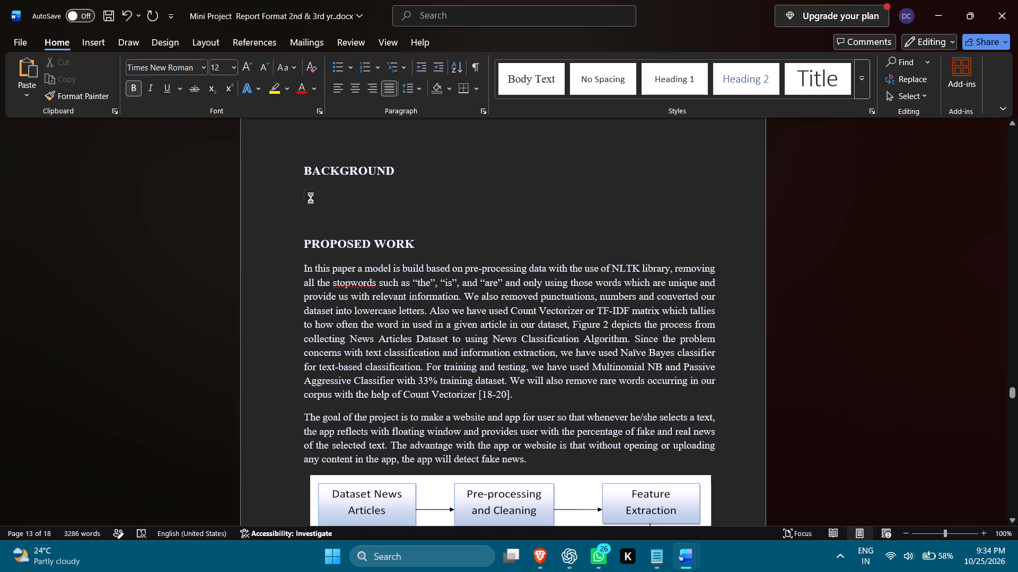
Delete the original BACKGROUND heading and its empty line above the pasted "2. BACKGROUND" section.
{"action": "scroll", "coordinate": [379, 244], "scroll_direction": "up", "scroll_amount": 4}
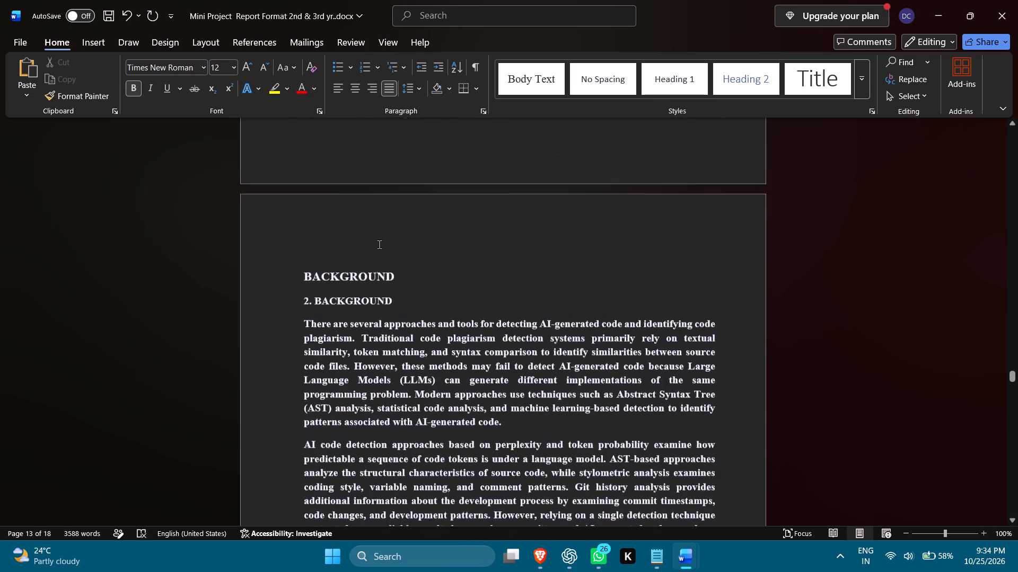
{"action": "scroll", "coordinate": [379, 244], "scroll_direction": "up", "scroll_amount": 3}
{"action": "scroll", "coordinate": [379, 244], "scroll_direction": "down", "scroll_amount": 1}
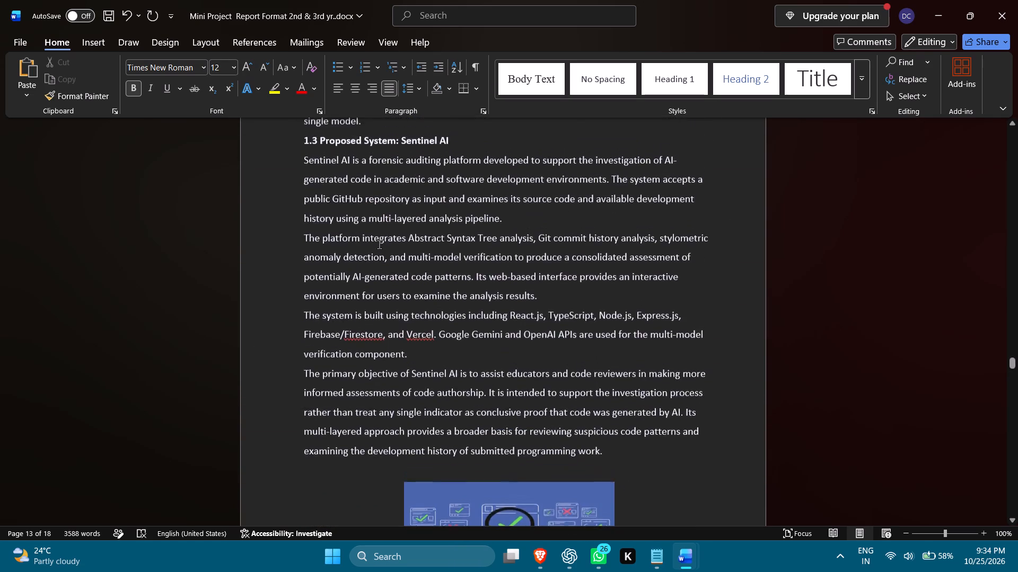
{"action": "scroll", "coordinate": [379, 244], "scroll_direction": "down", "scroll_amount": 2}
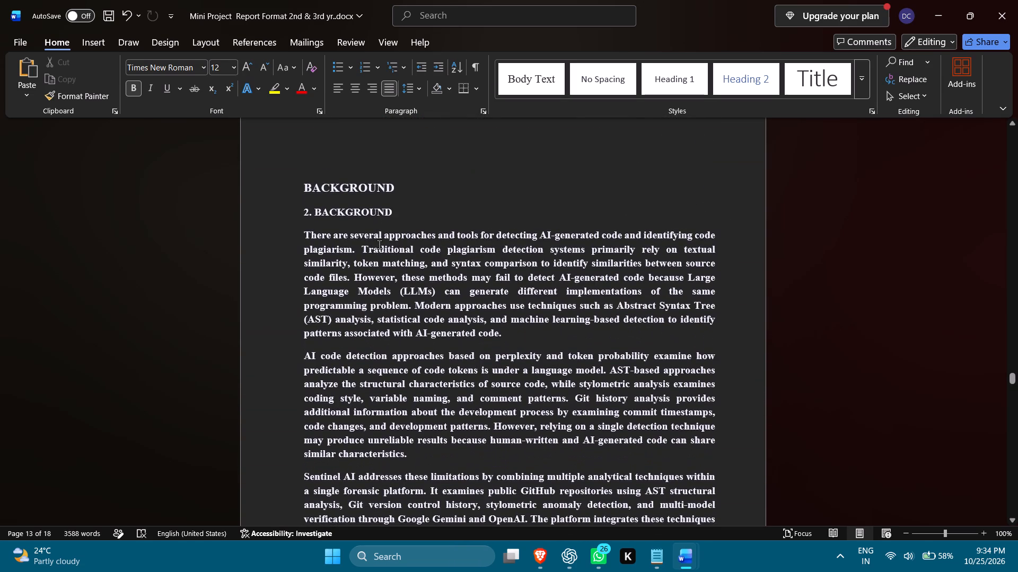
{"action": "left_click_drag", "start_coordinate": [400, 191], "coordinate": [398, 187]}
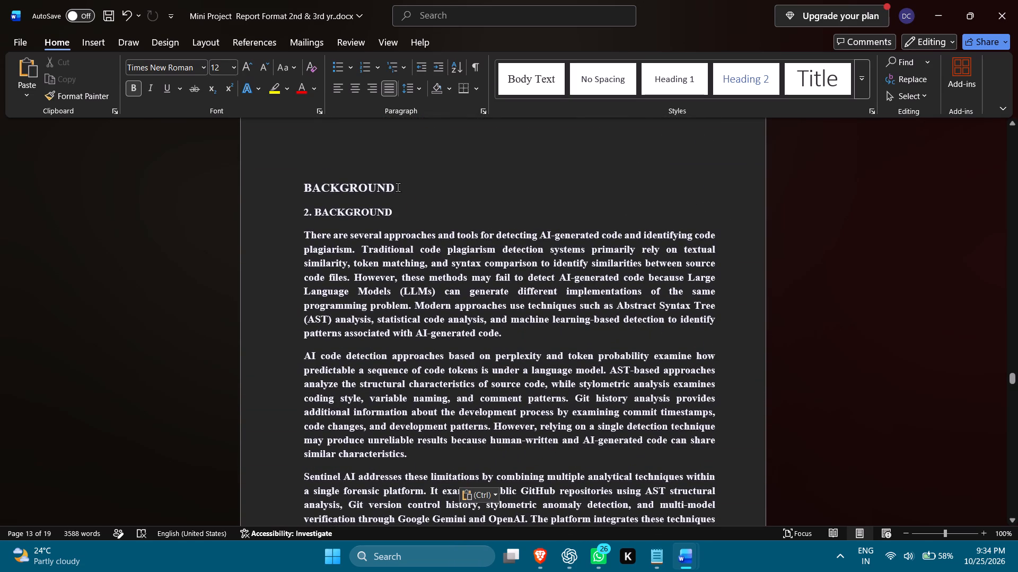
{"action": "left_click_drag", "start_coordinate": [398, 187], "coordinate": [300, 181]}
{"action": "key", "text": "BackSpace"}
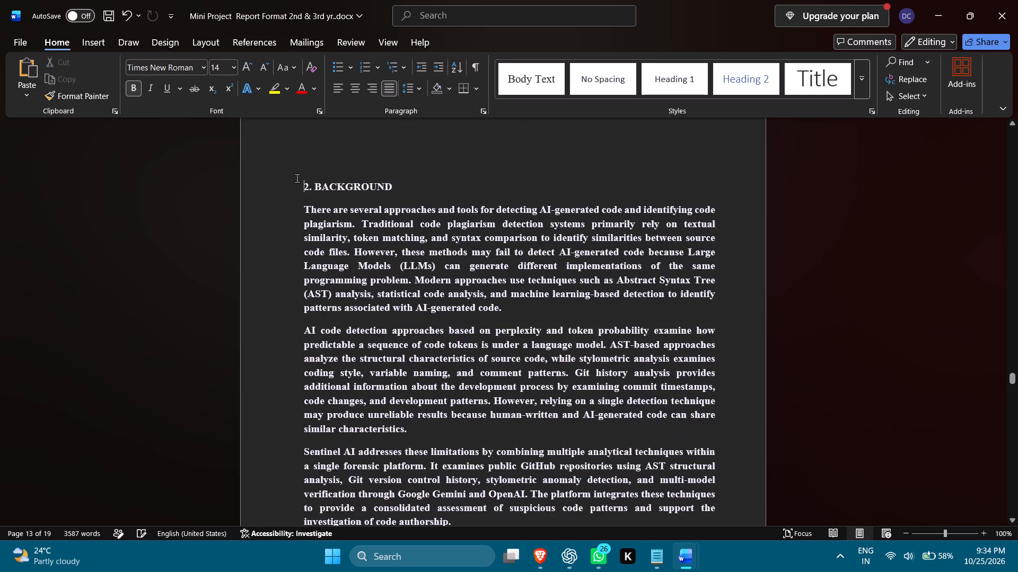
{"action": "key", "text": "BackSpace"}
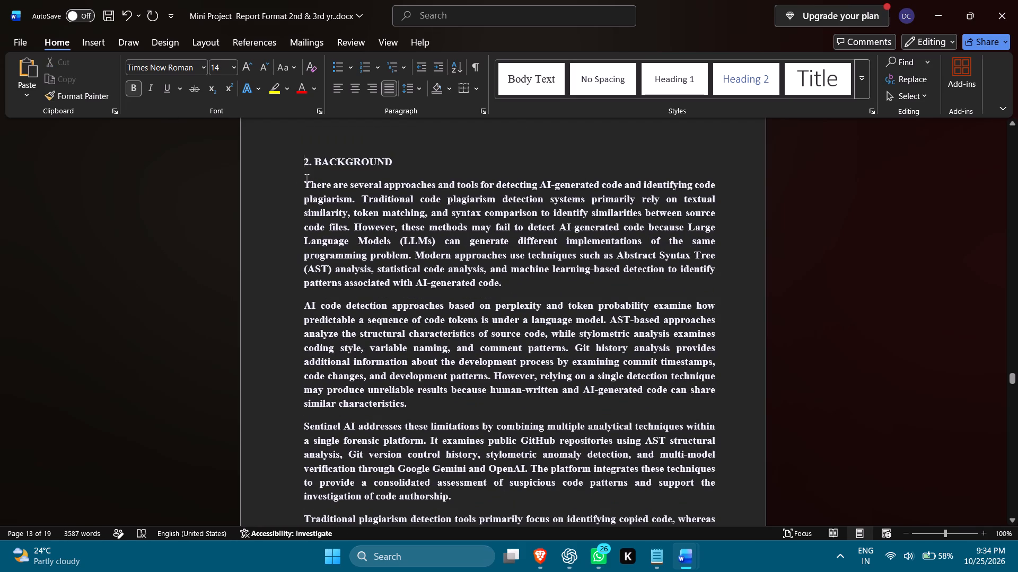
Remove the bold formatting from the four pasted body paragraphs under "2. BACKGROUND".
{"action": "left_click_drag", "start_coordinate": [306, 179], "coordinate": [419, 162]}
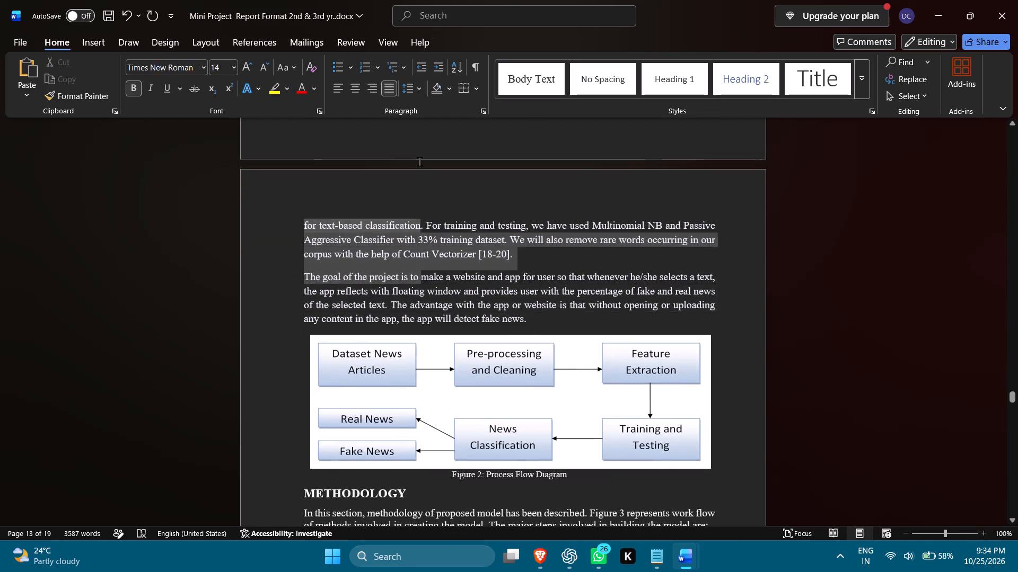
{"action": "left_click_drag", "start_coordinate": [419, 162], "coordinate": [455, 532]}
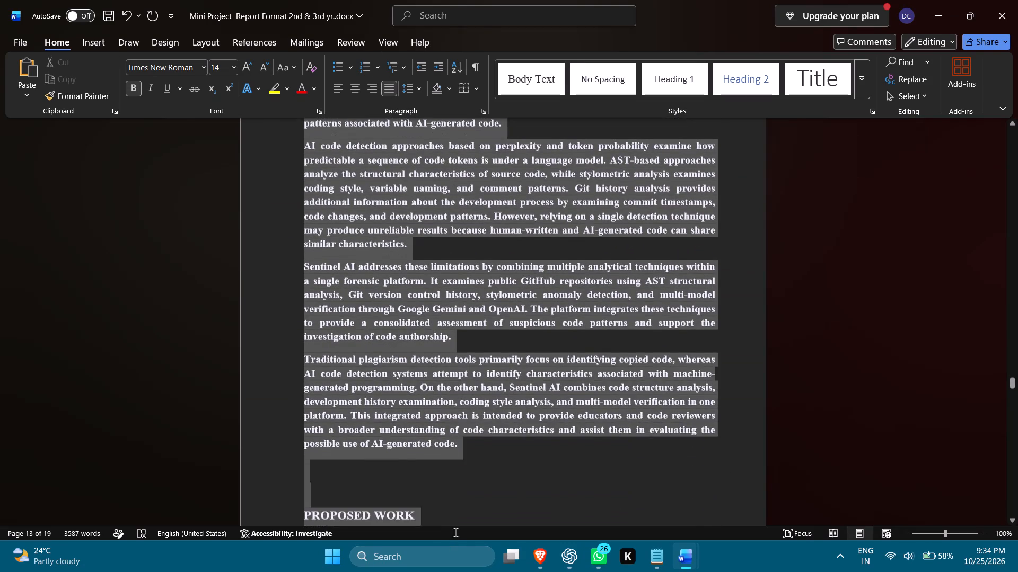
{"action": "left_click_drag", "start_coordinate": [455, 532], "coordinate": [461, 414]}
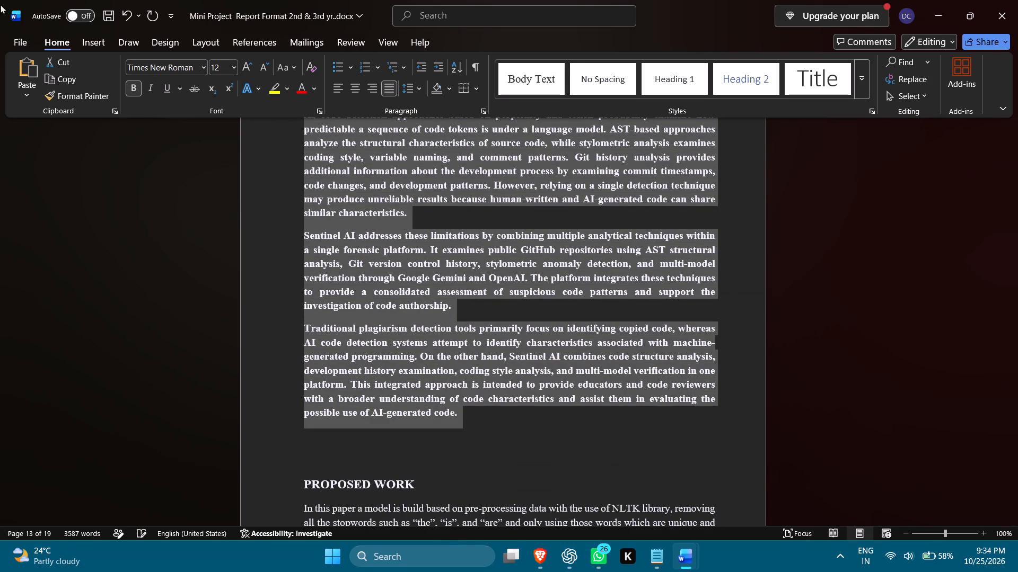
{"action": "left_click", "coordinate": [136, 87]}
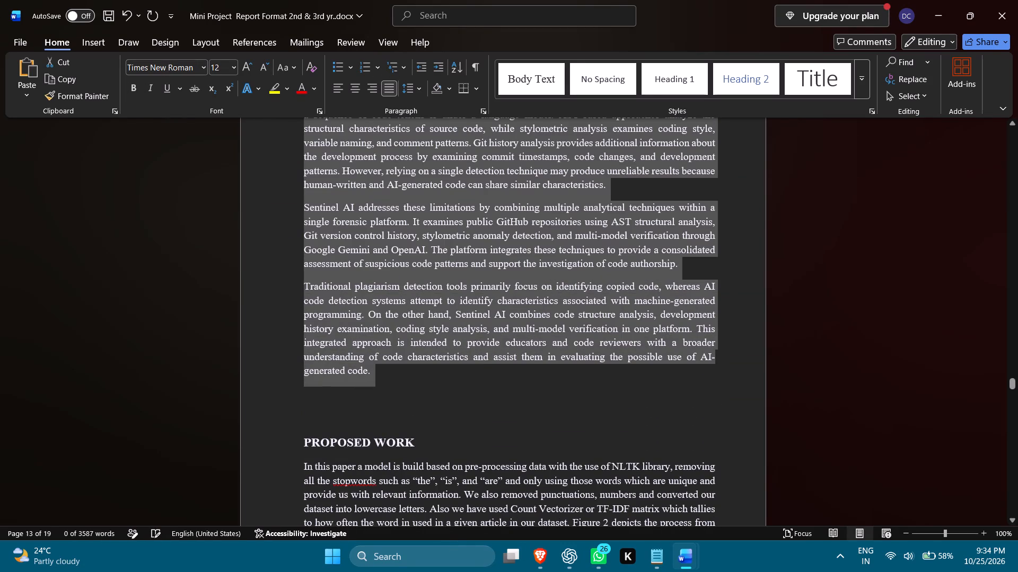
{"action": "left_click", "coordinate": [275, 292]}
{"action": "scroll", "coordinate": [275, 293], "scroll_direction": "up", "scroll_amount": 5}
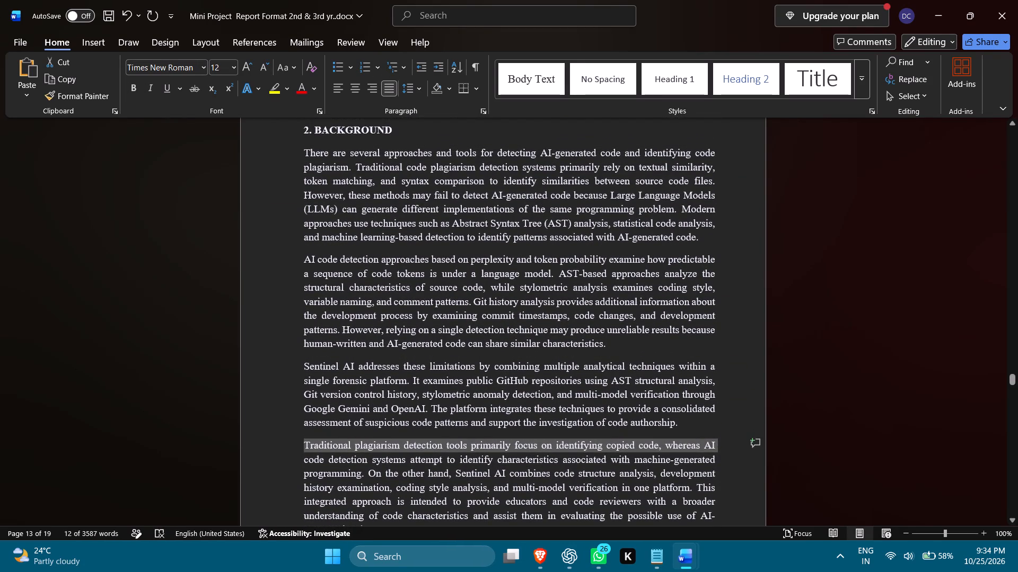
{"action": "left_click", "coordinate": [791, 350]}
{"action": "scroll", "coordinate": [583, 325], "scroll_direction": "up", "scroll_amount": 3}
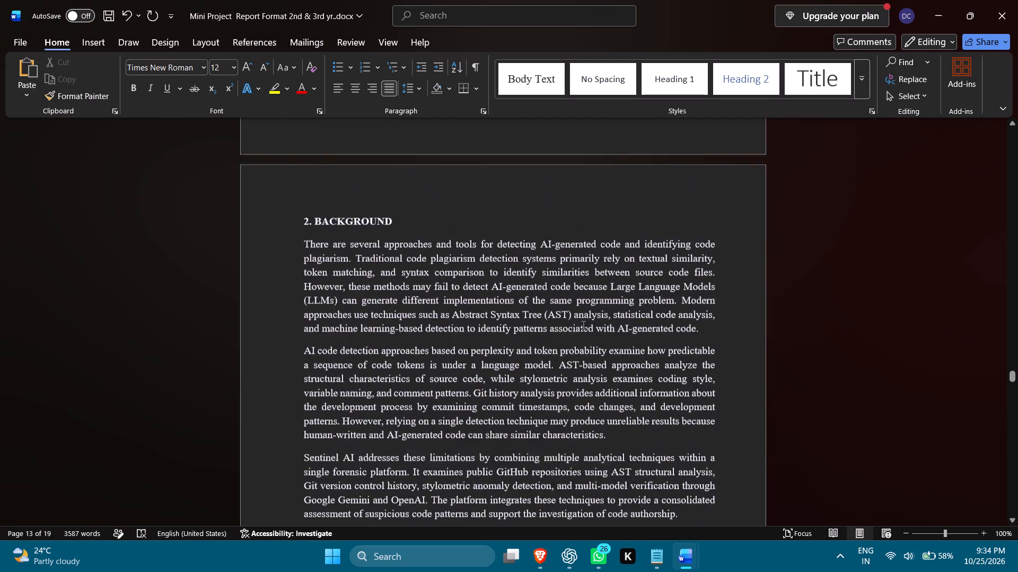
{"action": "scroll", "coordinate": [583, 325], "scroll_direction": "up", "scroll_amount": 2}
Check the PROPOSED WORK heading's font size and set the "2. BACKGROUND" heading to size 14.
{"action": "scroll", "coordinate": [416, 309], "scroll_direction": "down", "scroll_amount": 12}
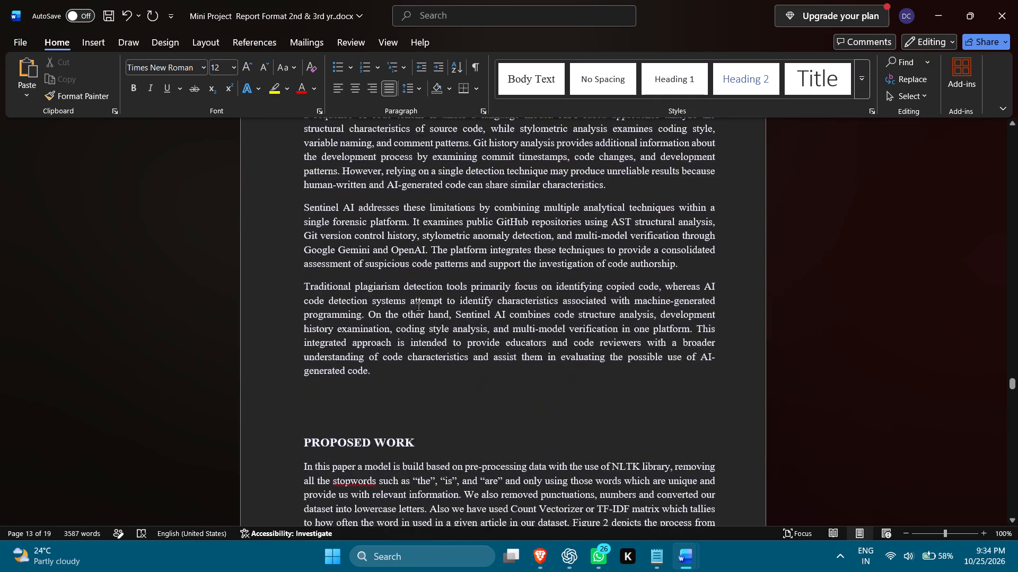
{"action": "scroll", "coordinate": [418, 306], "scroll_direction": "down", "scroll_amount": 2}
{"action": "double_click", "coordinate": [393, 314]}
{"action": "left_click", "coordinate": [299, 273]}
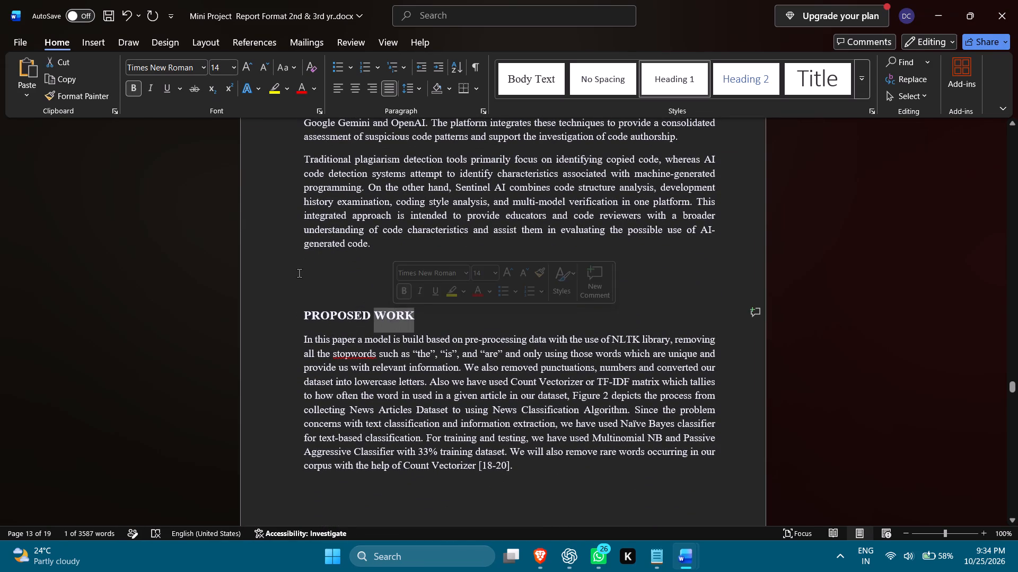
{"action": "scroll", "coordinate": [299, 273], "scroll_direction": "up", "scroll_amount": 13}
{"action": "left_click_drag", "start_coordinate": [424, 259], "coordinate": [281, 259]}
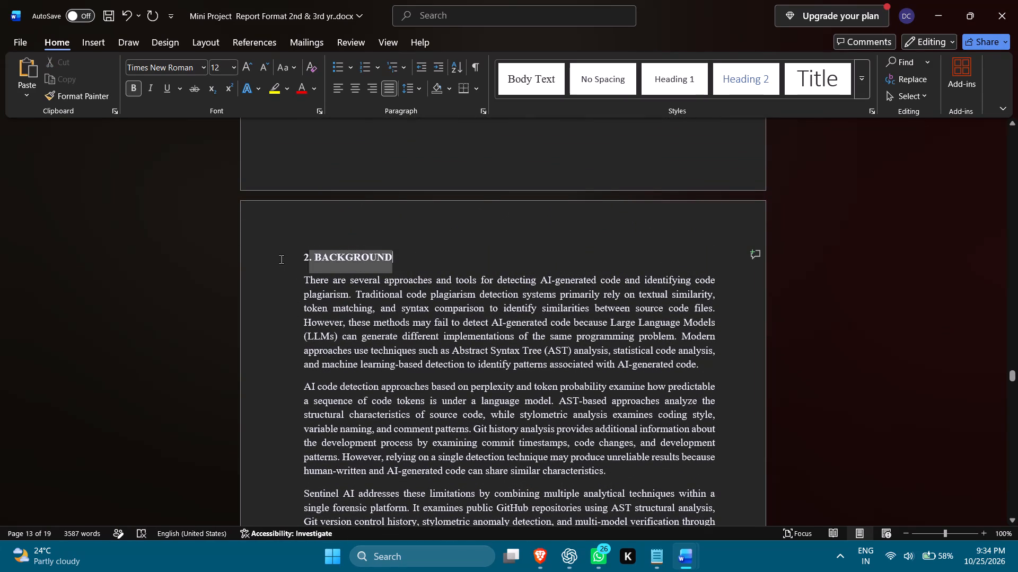
{"action": "left_click_drag", "start_coordinate": [281, 259], "coordinate": [262, 259]}
{"action": "left_click", "coordinate": [361, 219]}
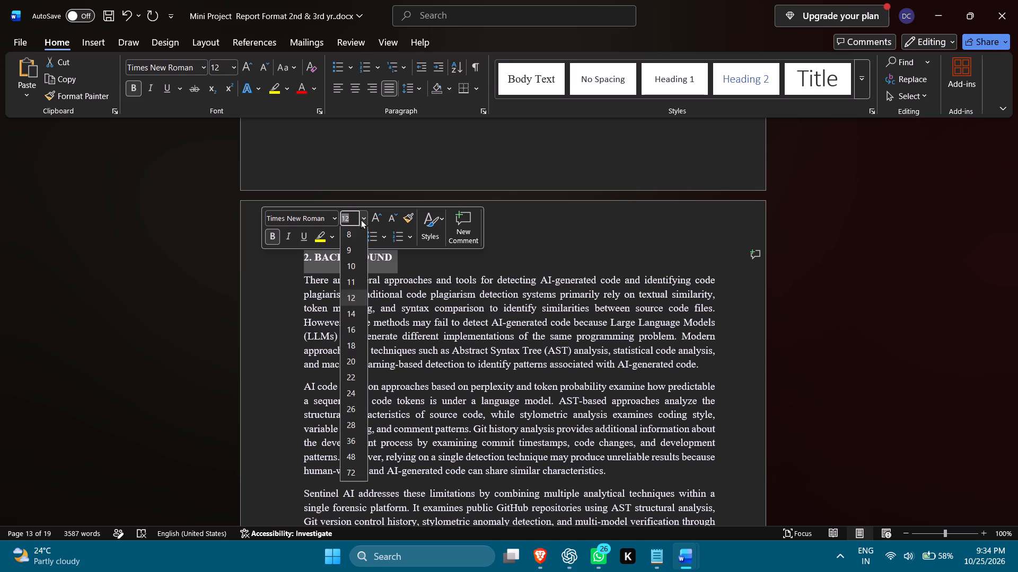
{"action": "left_click", "coordinate": [350, 312]}
{"action": "left_click", "coordinate": [287, 296]}
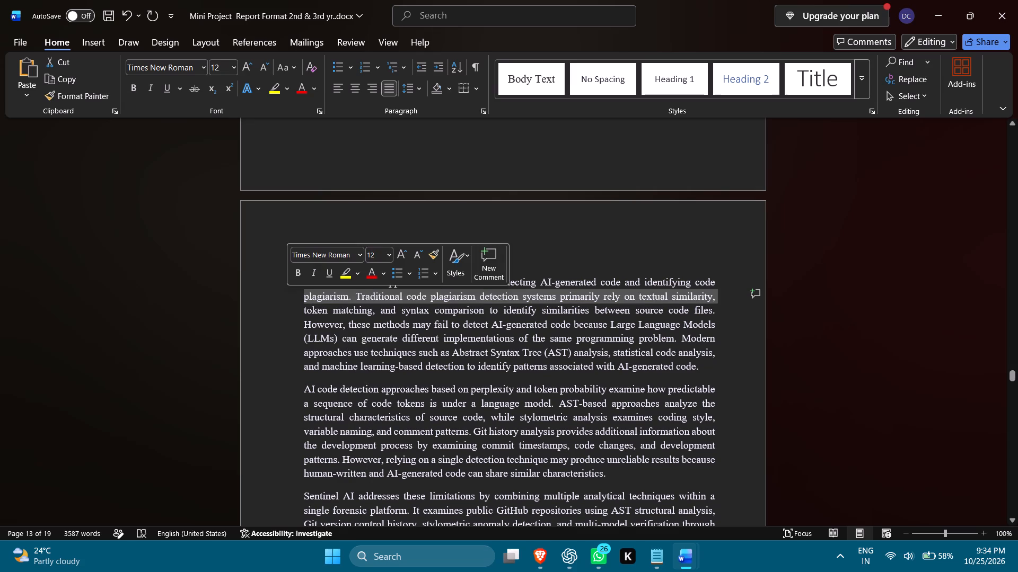
{"action": "left_click", "coordinate": [427, 169]}
Remove the "2." numbering from the start of the "2. BACKGROUND" heading.
{"action": "scroll", "coordinate": [404, 240], "scroll_direction": "down", "scroll_amount": 13}
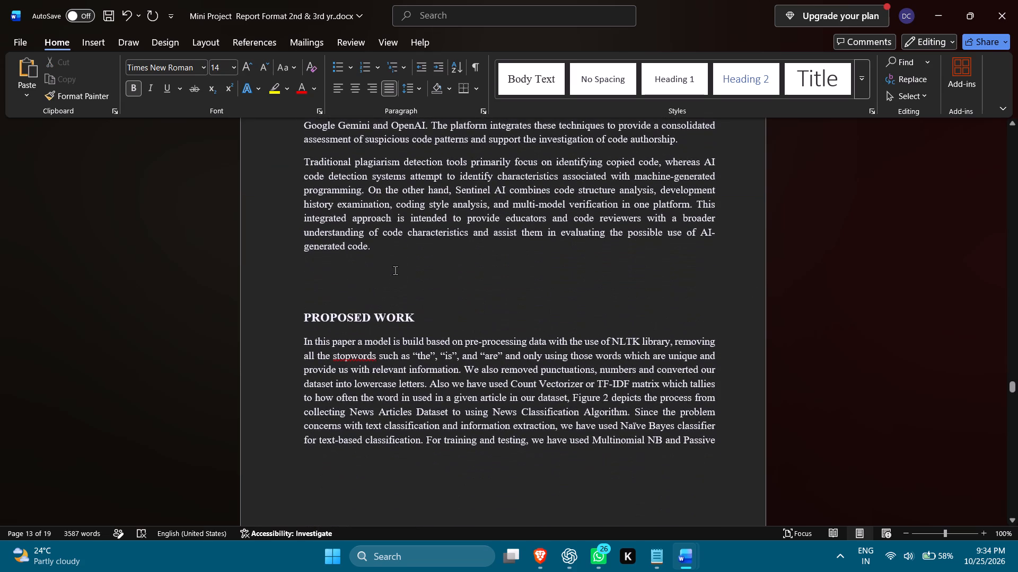
{"action": "scroll", "coordinate": [386, 265], "scroll_direction": "up", "scroll_amount": 9}
{"action": "scroll", "coordinate": [368, 221], "scroll_direction": "up", "scroll_amount": 2}
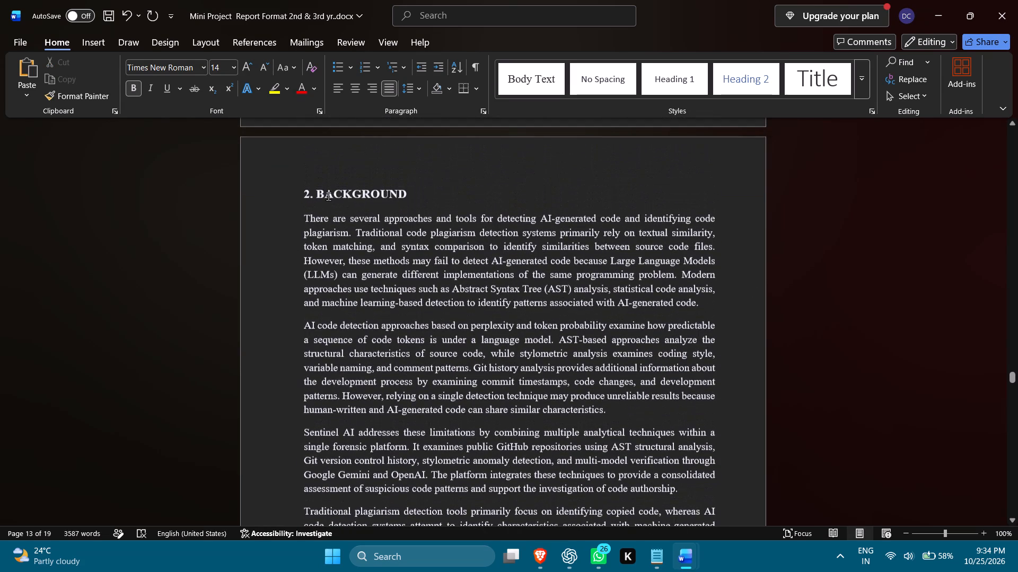
{"action": "left_click", "coordinate": [315, 196]}
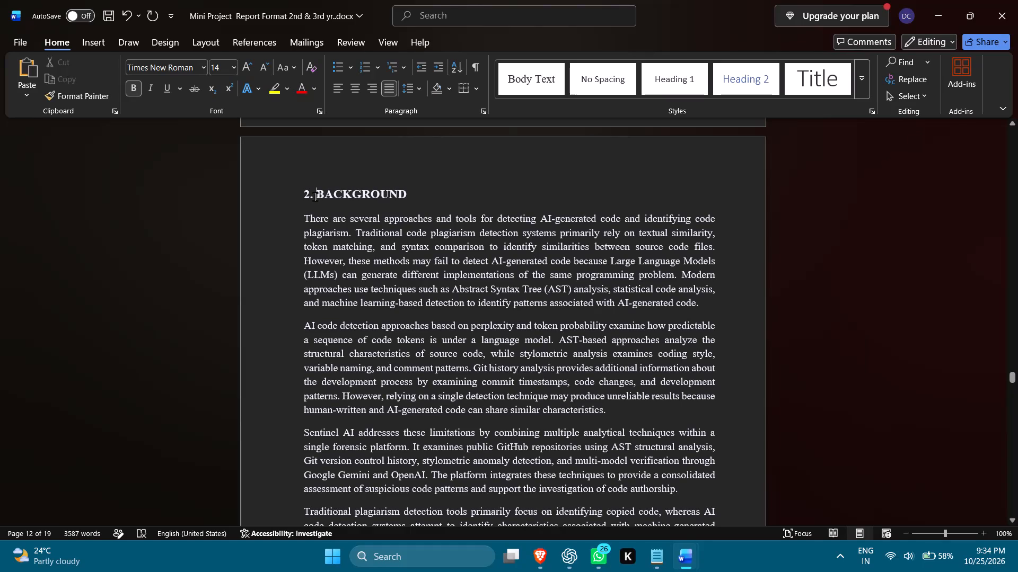
{"action": "key", "text": "BackSpace"}
{"action": "key", "text": "BackSpace"}
{"action": "key", "text": "BackSpace"}
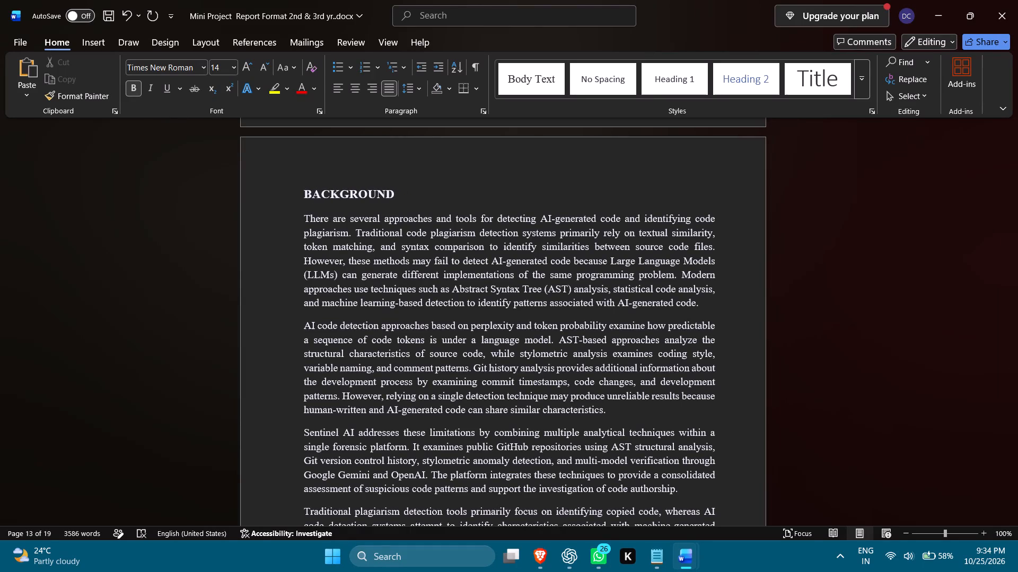
Delete the fake-news paragraphs between the PROPOSED WORK heading and the process flow diagram.
{"action": "scroll", "coordinate": [315, 196], "scroll_direction": "down", "scroll_amount": 5}
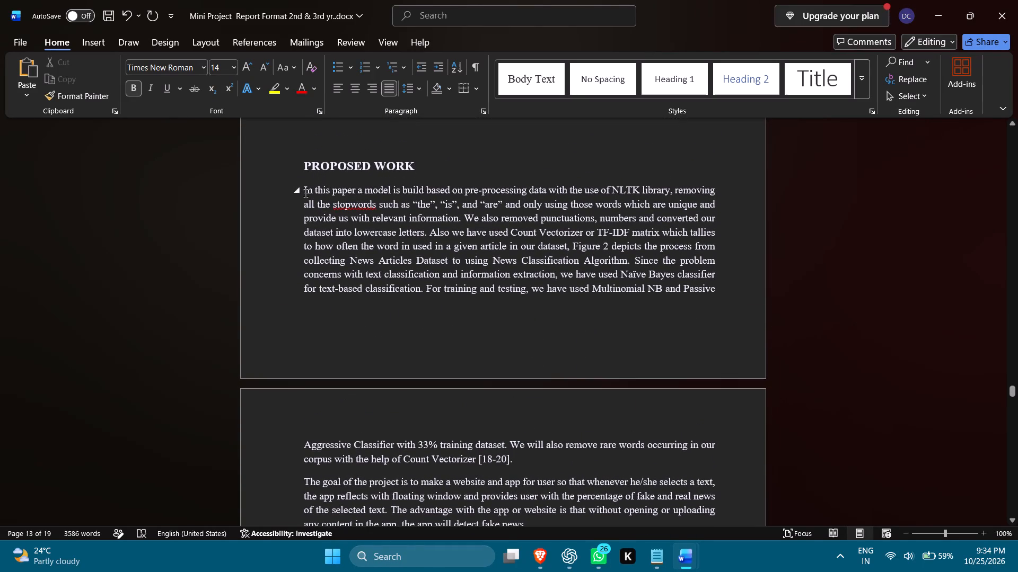
{"action": "left_click_drag", "start_coordinate": [302, 190], "coordinate": [560, 554]}
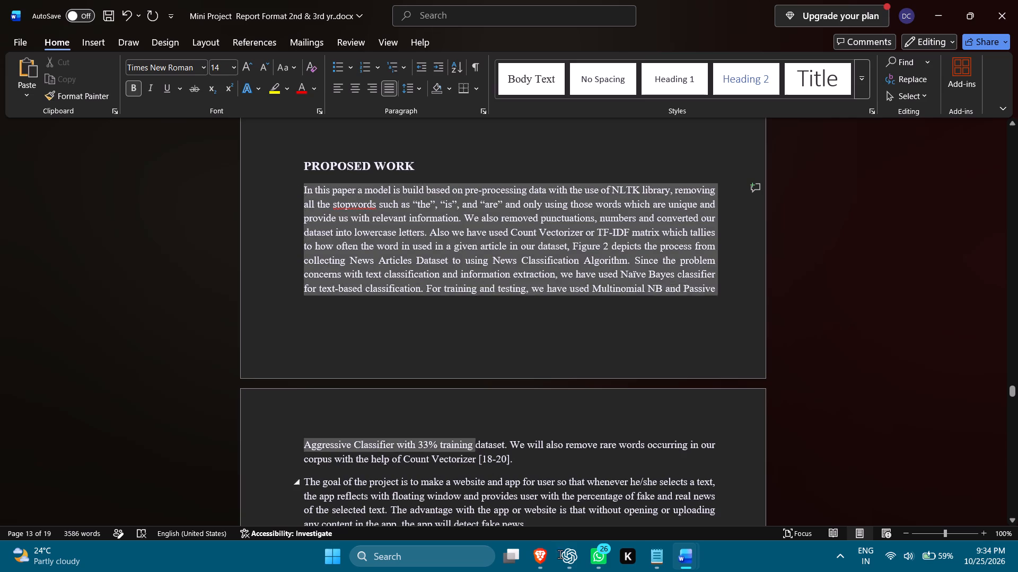
{"action": "left_click_drag", "start_coordinate": [560, 554], "coordinate": [534, 173]}
{"action": "scroll", "coordinate": [528, 174], "scroll_direction": "up", "scroll_amount": 1}
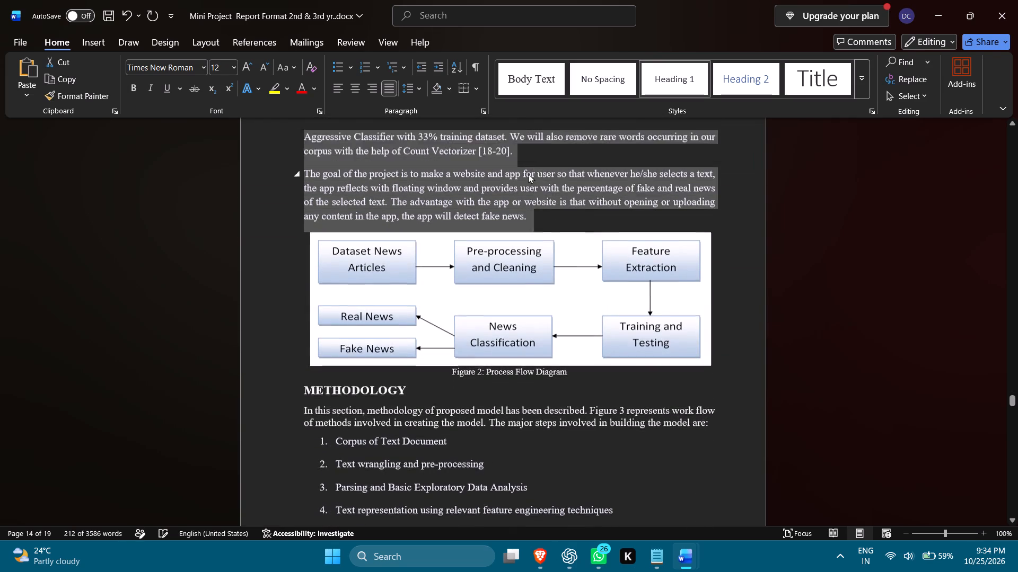
{"action": "scroll", "coordinate": [528, 174], "scroll_direction": "up", "scroll_amount": 3}
{"action": "key", "text": "BackSpace"}
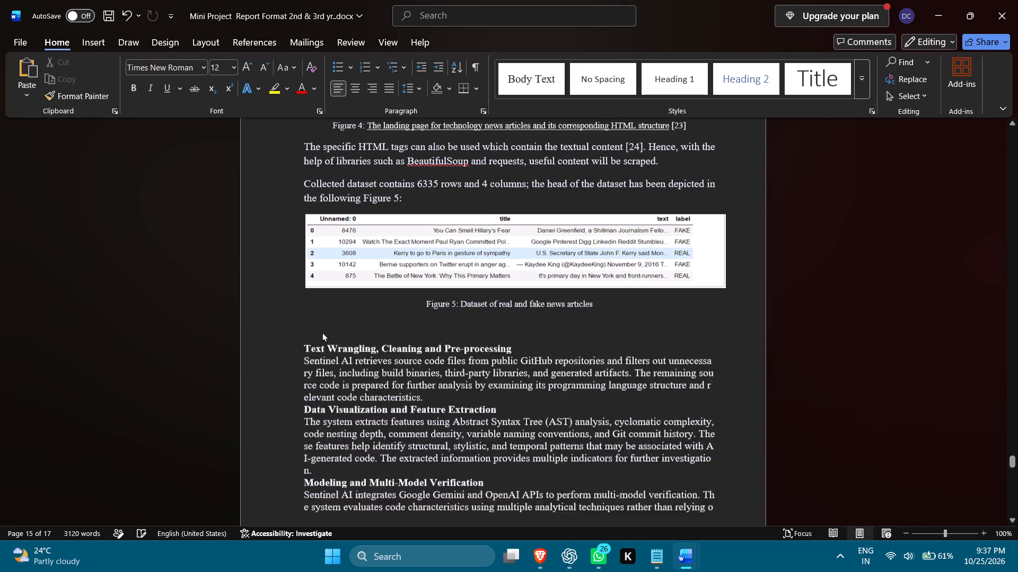
Review the pasted sections and the sample text and figures that precede them, around Figures 4 and 5.
{"action": "scroll", "coordinate": [322, 332], "scroll_direction": "up", "scroll_amount": 2}
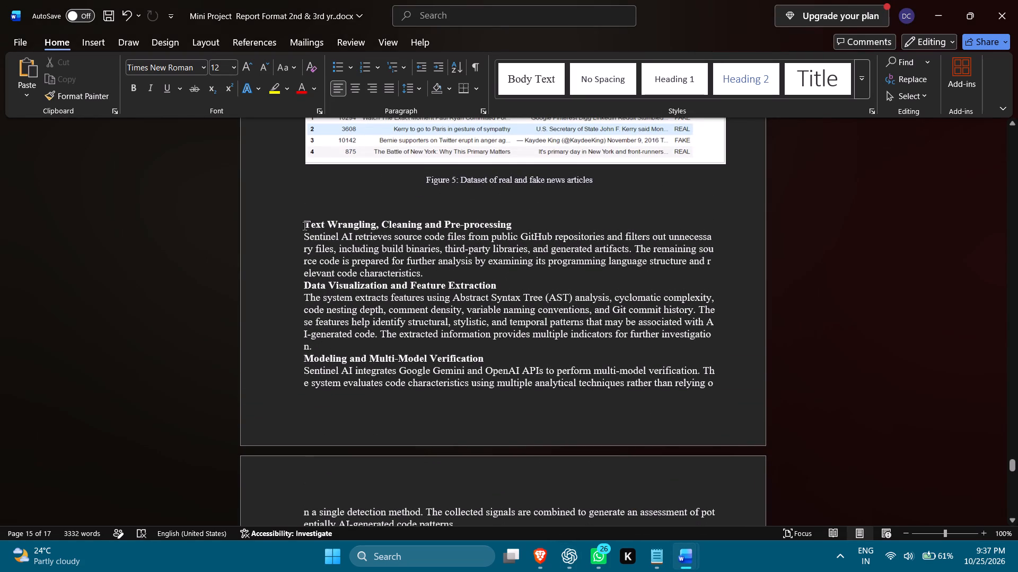
{"action": "scroll", "coordinate": [304, 226], "scroll_direction": "up", "scroll_amount": 11}
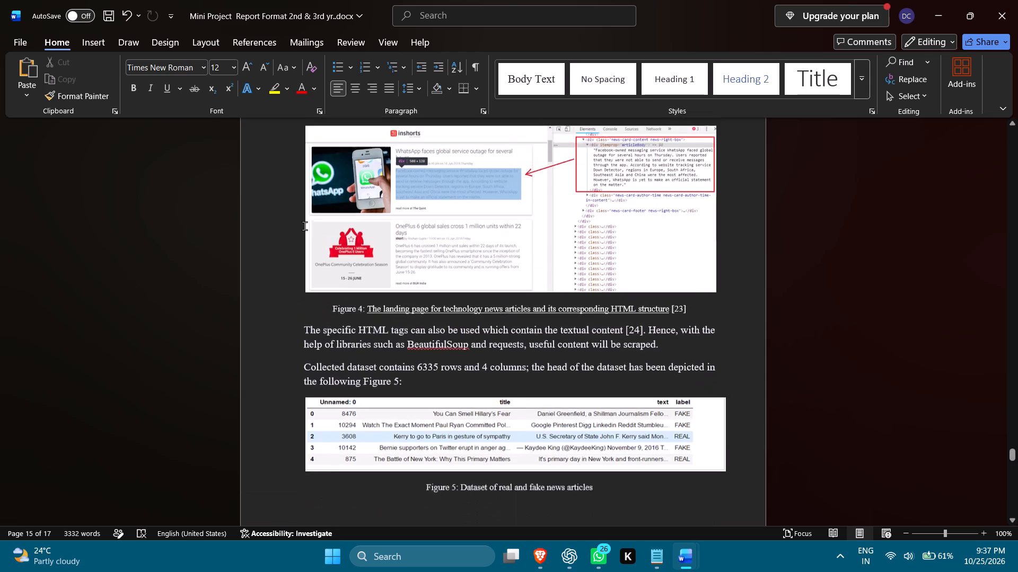
{"action": "scroll", "coordinate": [304, 226], "scroll_direction": "up", "scroll_amount": 10}
{"action": "scroll", "coordinate": [304, 226], "scroll_direction": "down", "scroll_amount": 7}
{"action": "scroll", "coordinate": [304, 226], "scroll_direction": "down", "scroll_amount": 15}
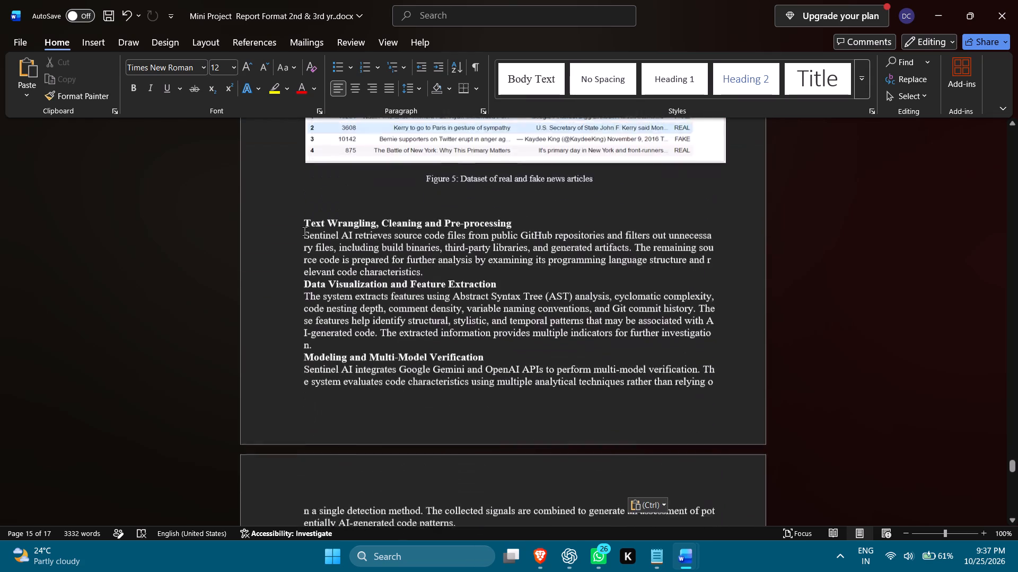
{"action": "scroll", "coordinate": [304, 231], "scroll_direction": "down", "scroll_amount": 6}
{"action": "scroll", "coordinate": [304, 231], "scroll_direction": "up", "scroll_amount": 9}
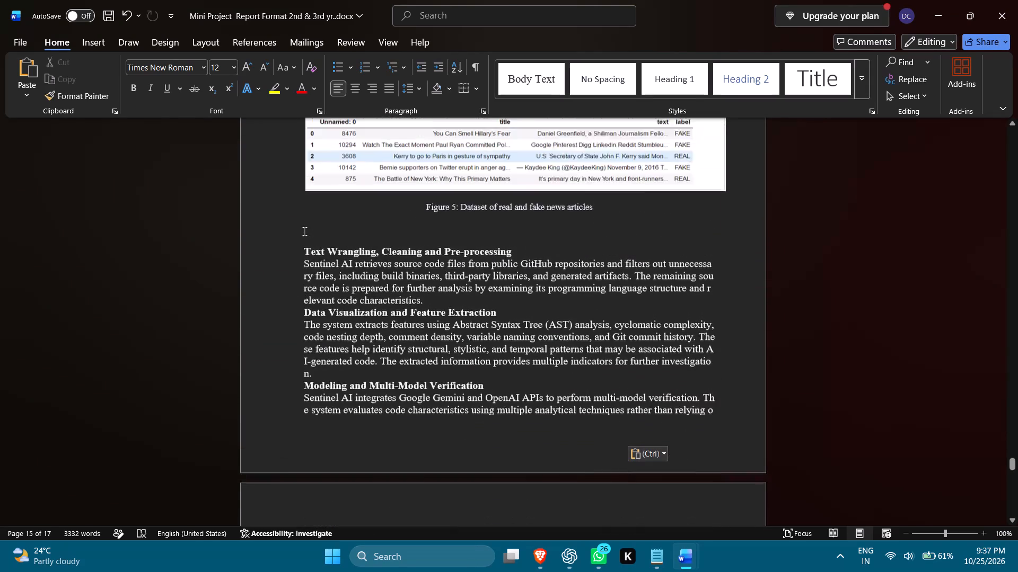
Set the pasted "Text Wrangling, Cleaning and Pre-processing" heading to font size 14 and add a blank line below it.
{"action": "left_click_drag", "start_coordinate": [514, 291], "coordinate": [420, 291]}
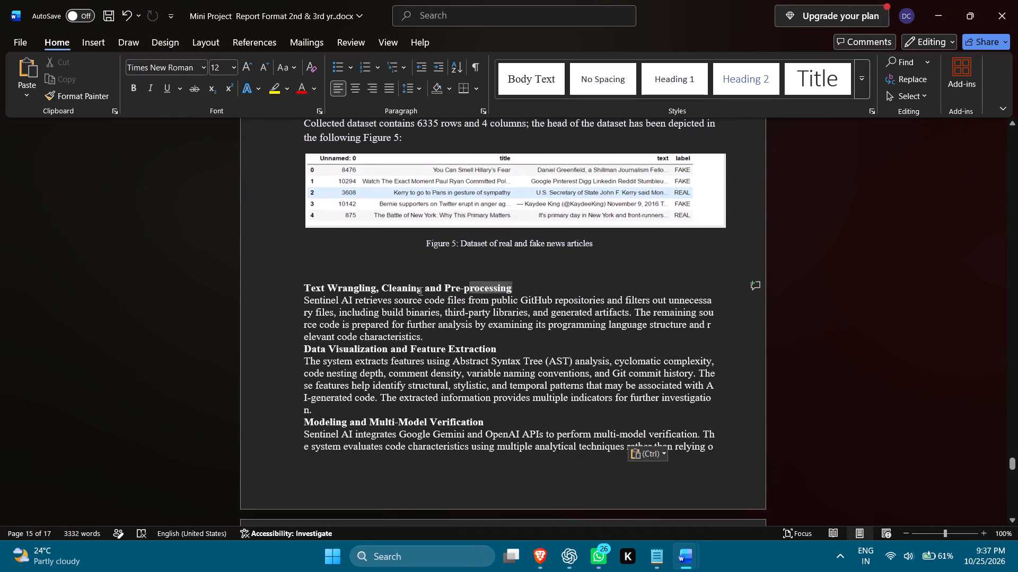
{"action": "left_click_drag", "start_coordinate": [420, 291], "coordinate": [287, 291]}
{"action": "left_click", "coordinate": [235, 70]}
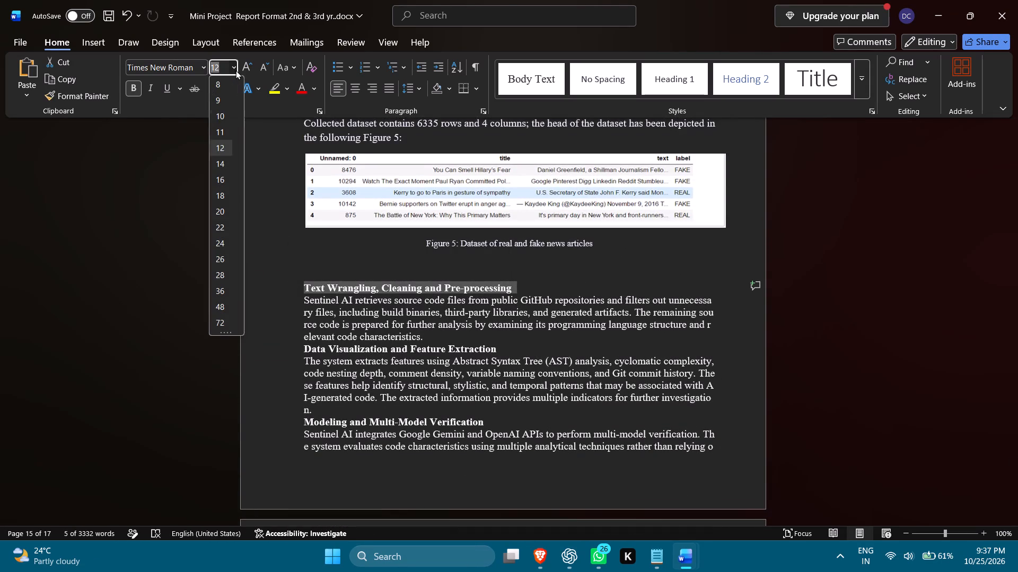
{"action": "left_click", "coordinate": [222, 160]}
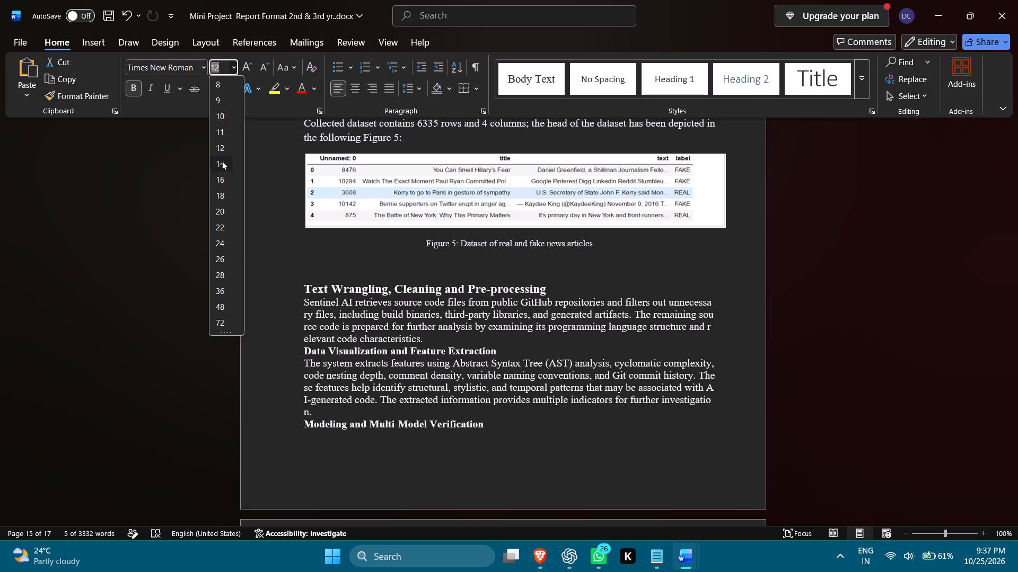
{"action": "left_click", "coordinate": [295, 303]}
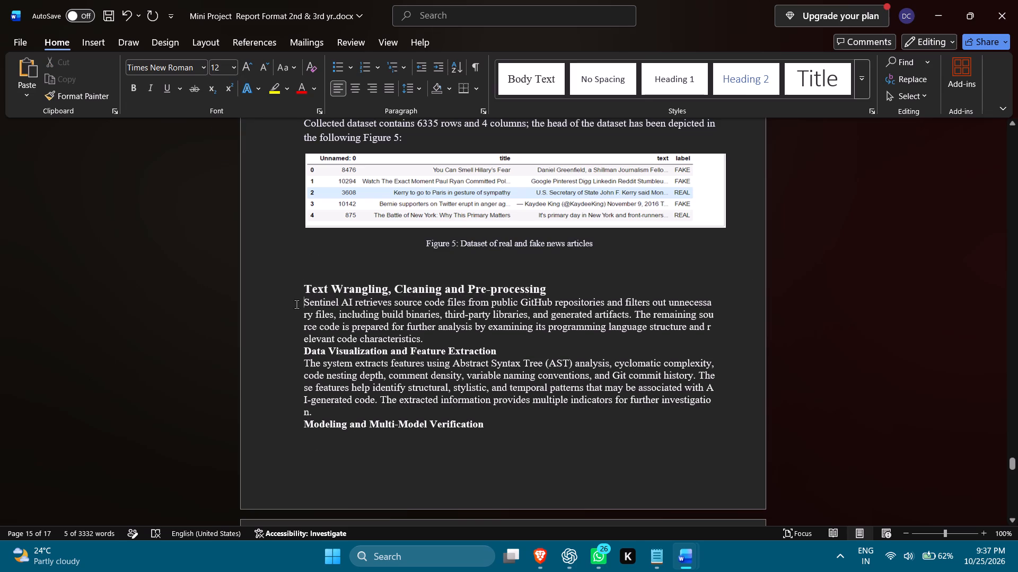
{"action": "key", "text": "Return"}
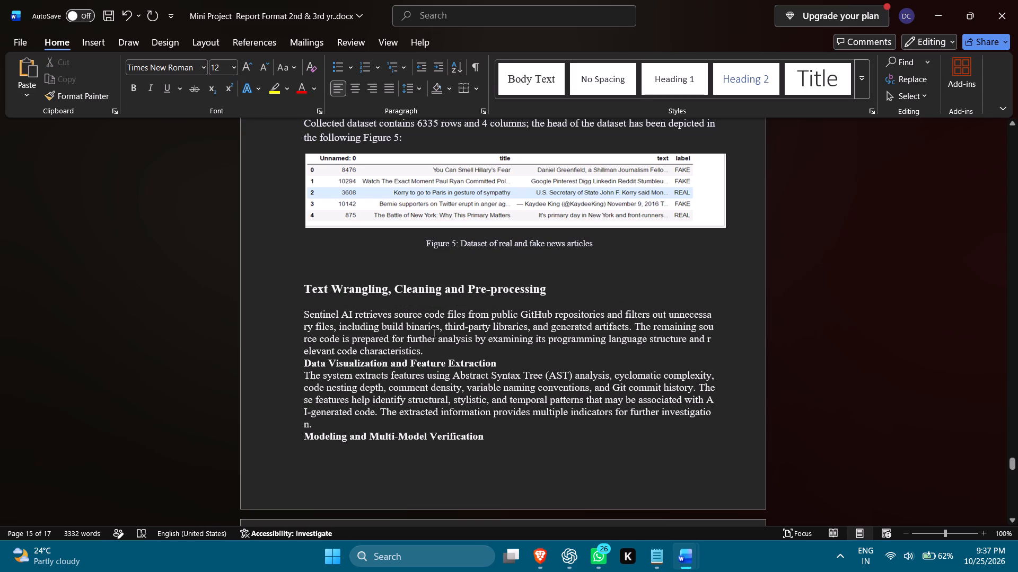
Set the "Data Visualization and Feature Extraction" heading to font size 14 and add a blank line below it.
{"action": "left_click_drag", "start_coordinate": [514, 362], "coordinate": [300, 362]}
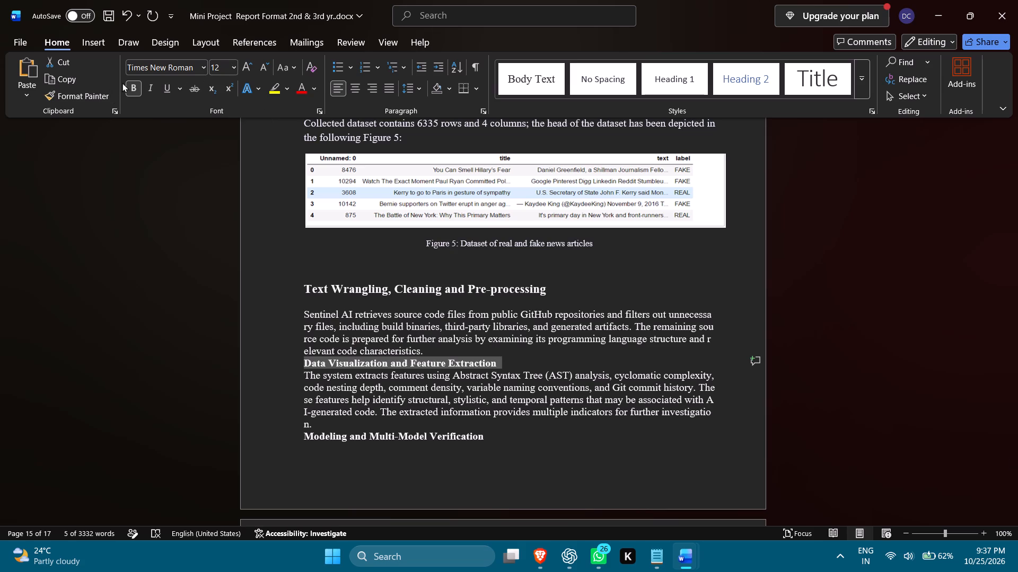
{"action": "left_click", "coordinate": [233, 67]}
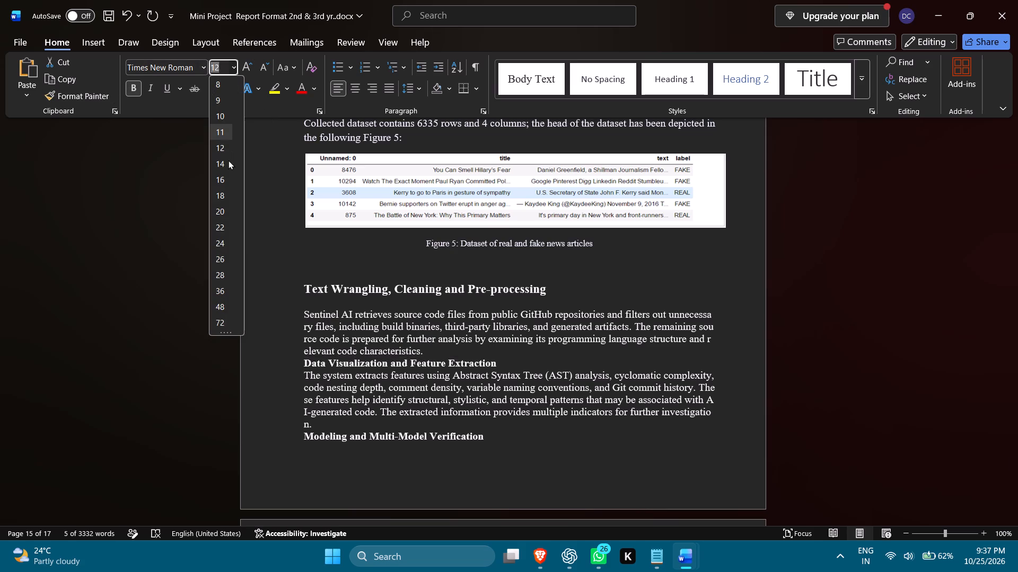
{"action": "left_click", "coordinate": [226, 162]}
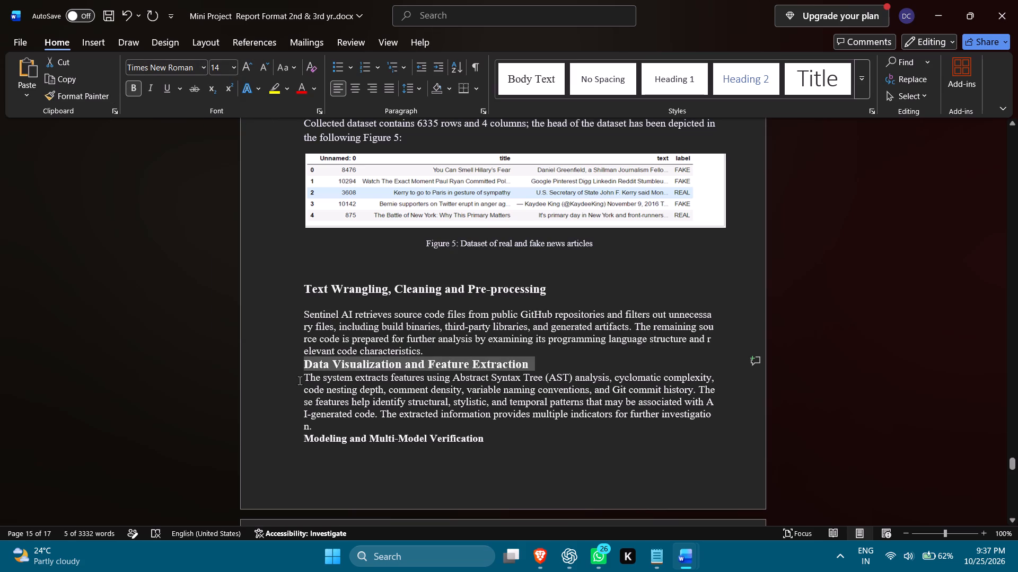
{"action": "left_click", "coordinate": [300, 380]}
{"action": "key", "text": "Return"}
Set the "Modeling and Multi-Model Verification" heading to font size 14 and add a blank line below it.
{"action": "scroll", "coordinate": [336, 372], "scroll_direction": "down", "scroll_amount": 4}
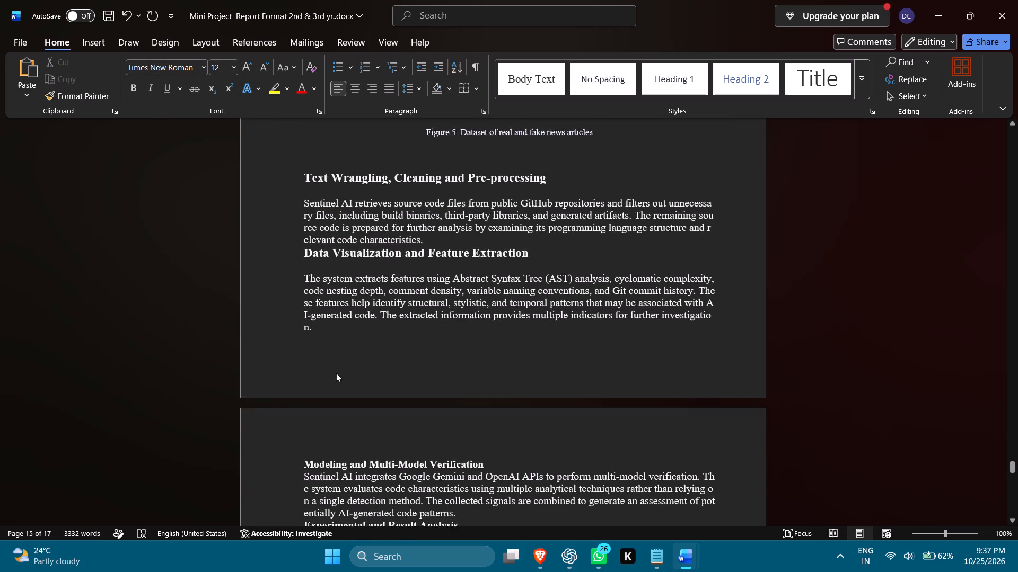
{"action": "scroll", "coordinate": [336, 372], "scroll_direction": "down", "scroll_amount": 3}
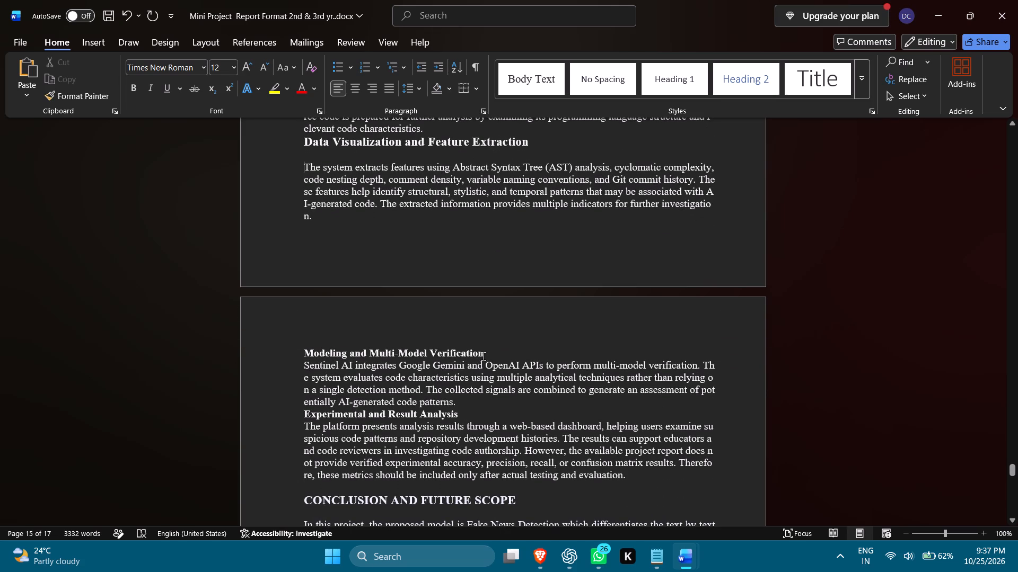
{"action": "left_click_drag", "start_coordinate": [488, 355], "coordinate": [302, 341]}
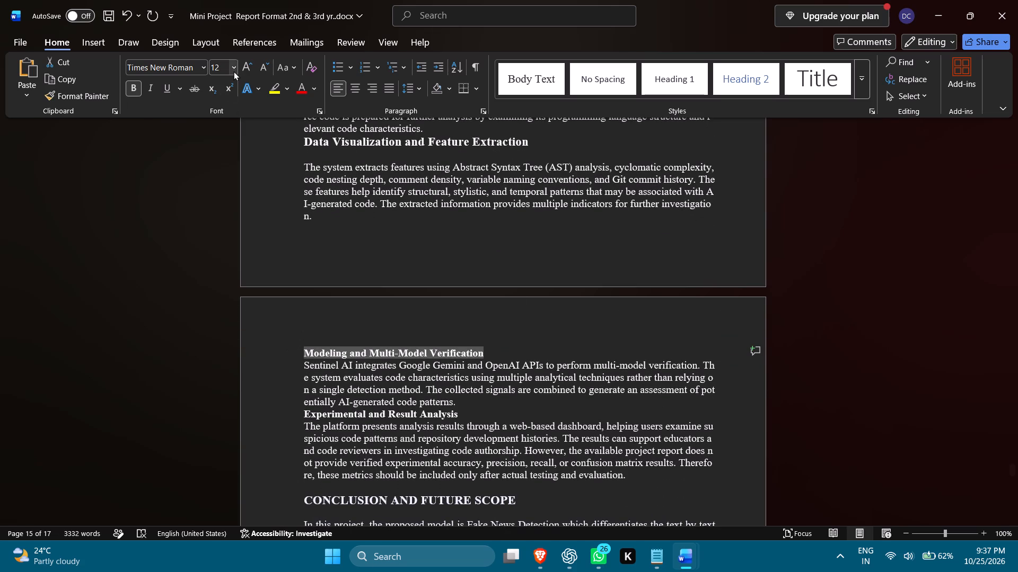
{"action": "left_click", "coordinate": [233, 70]}
{"action": "left_click", "coordinate": [223, 158]}
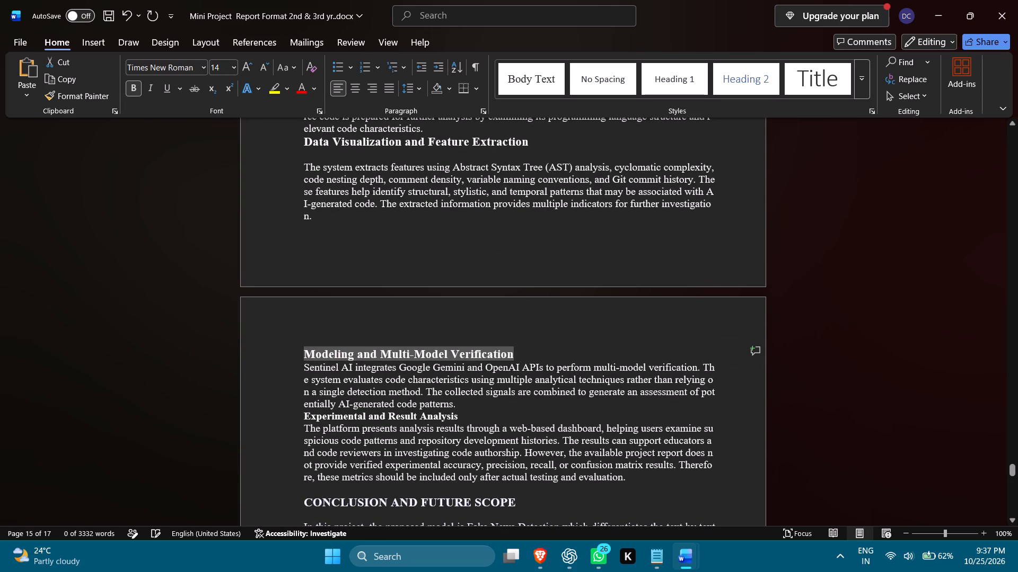
{"action": "left_click", "coordinate": [301, 367]}
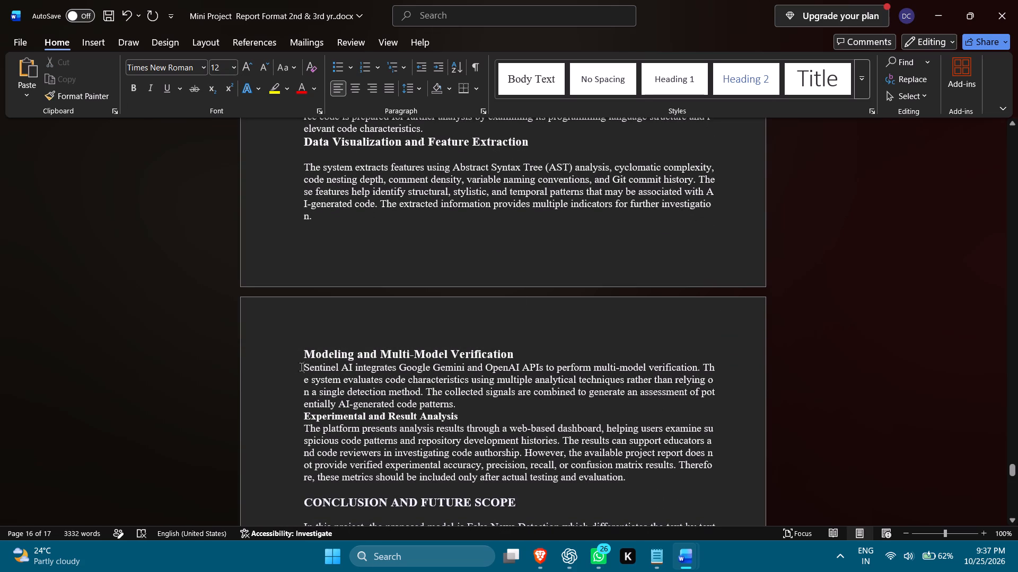
{"action": "key", "text": "Return"}
Compare the font formatting of the "Modeling and Multi-Model Verification" and "CONCLUSION AND FUTURE SCOPE" headings.
{"action": "scroll", "coordinate": [301, 367], "scroll_direction": "down", "scroll_amount": 2}
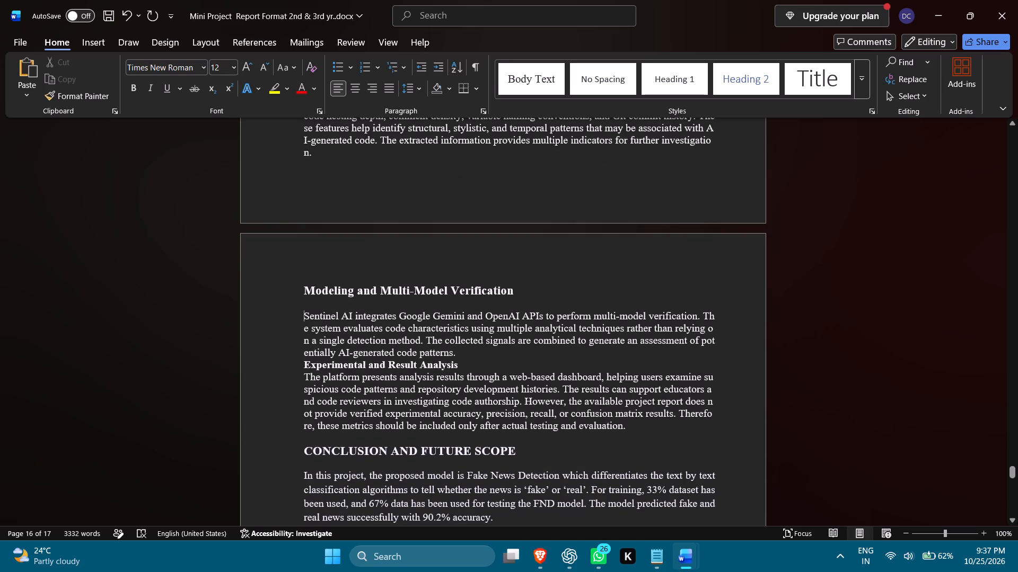
{"action": "scroll", "coordinate": [301, 367], "scroll_direction": "down", "scroll_amount": 4}
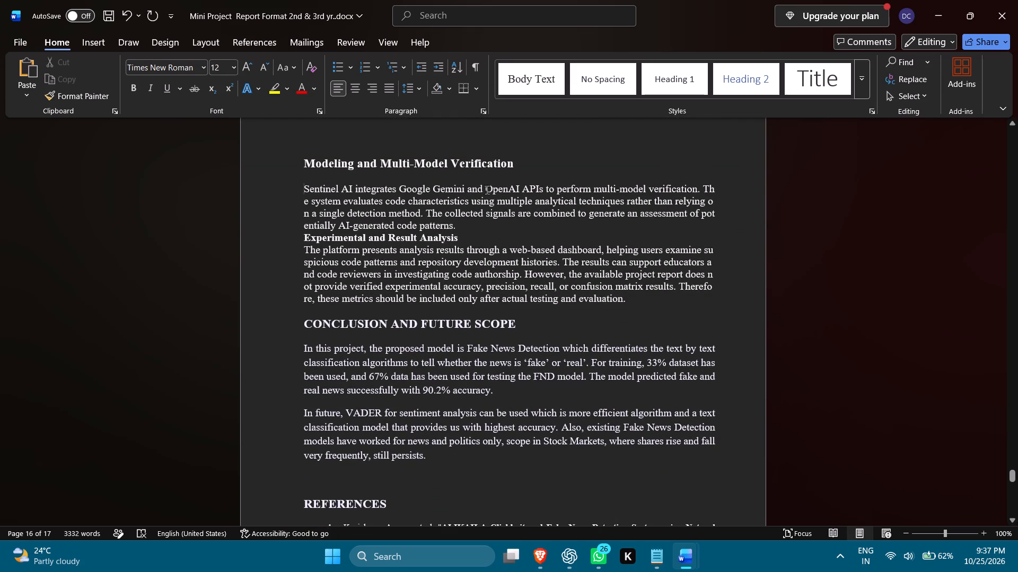
{"action": "left_click_drag", "start_coordinate": [526, 172], "coordinate": [275, 167]}
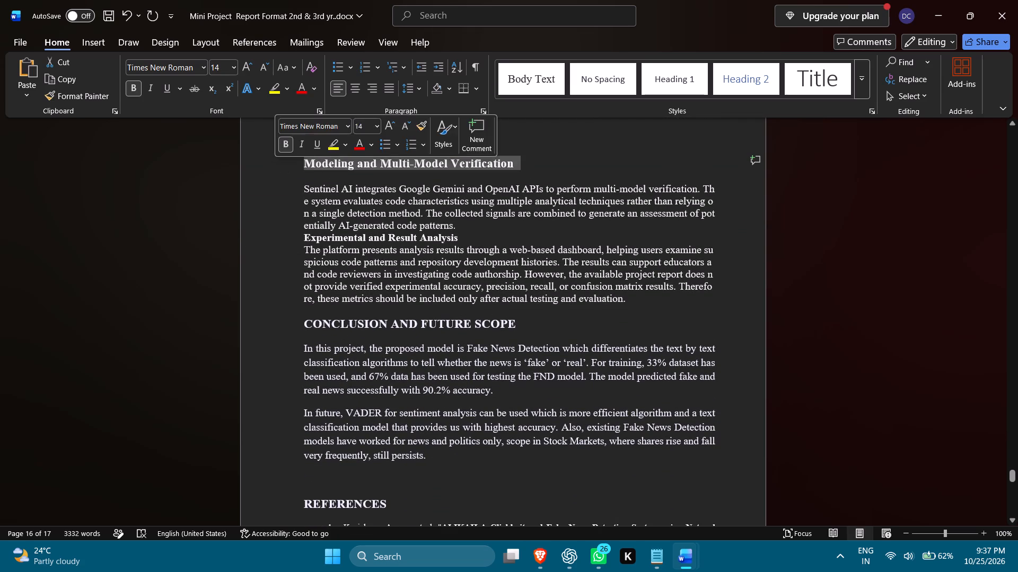
{"action": "left_click", "coordinate": [274, 217]}
{"action": "left_click_drag", "start_coordinate": [521, 326], "coordinate": [279, 326]}
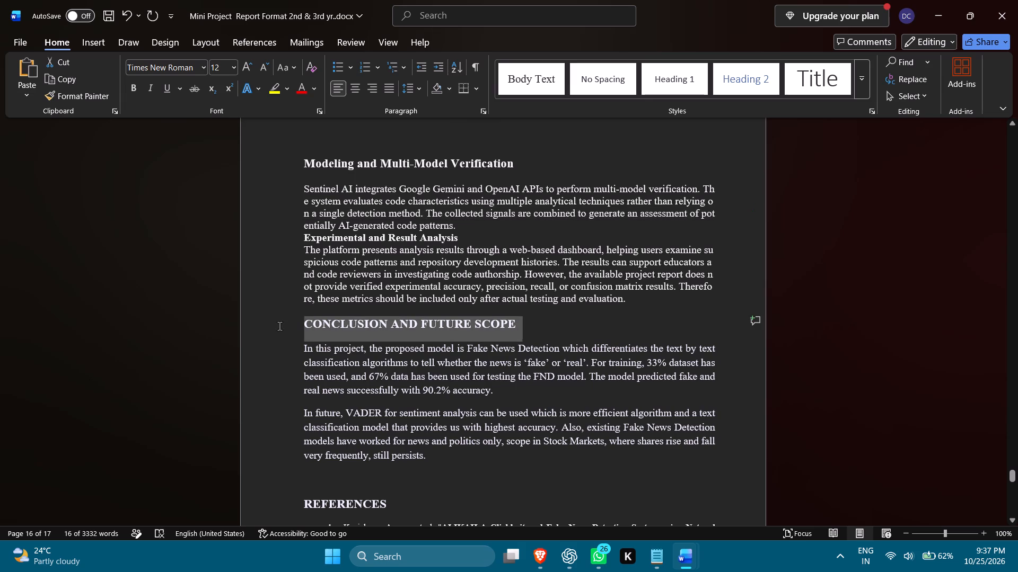
{"action": "left_click_drag", "start_coordinate": [279, 326], "coordinate": [257, 325]}
{"action": "left_click", "coordinate": [252, 381]}
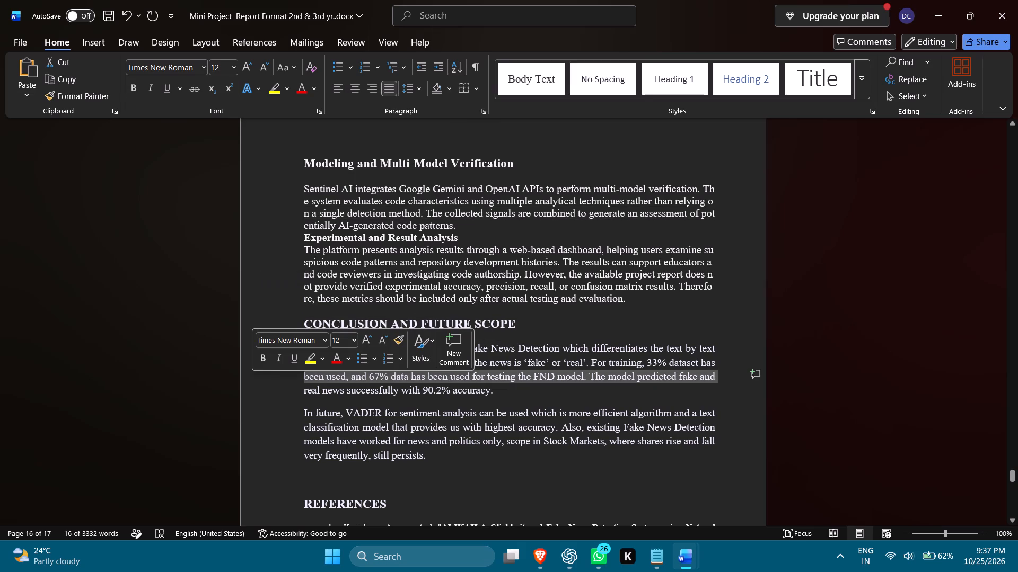
{"action": "left_click_drag", "start_coordinate": [525, 168], "coordinate": [271, 168]}
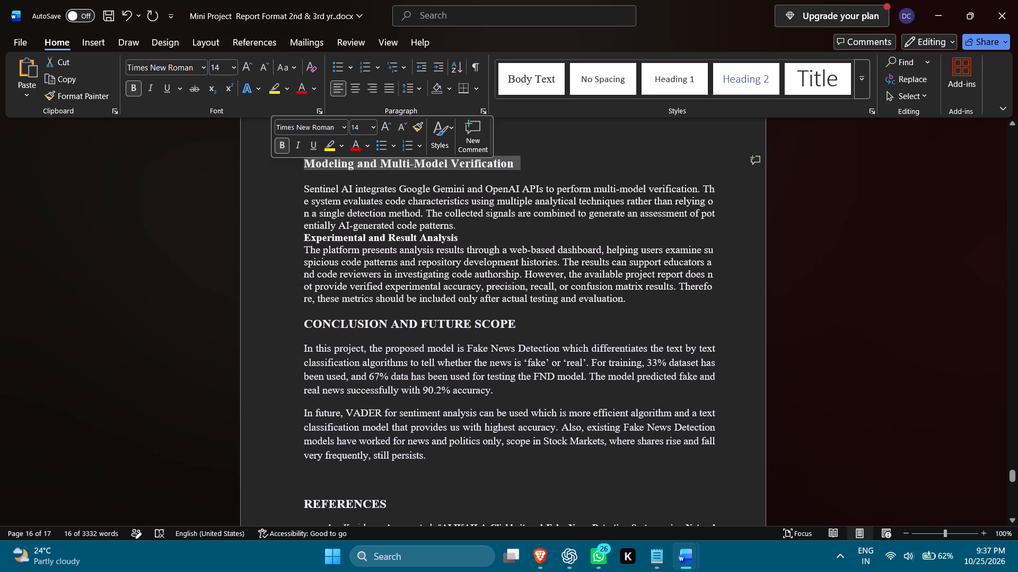
{"action": "left_click", "coordinate": [268, 223]}
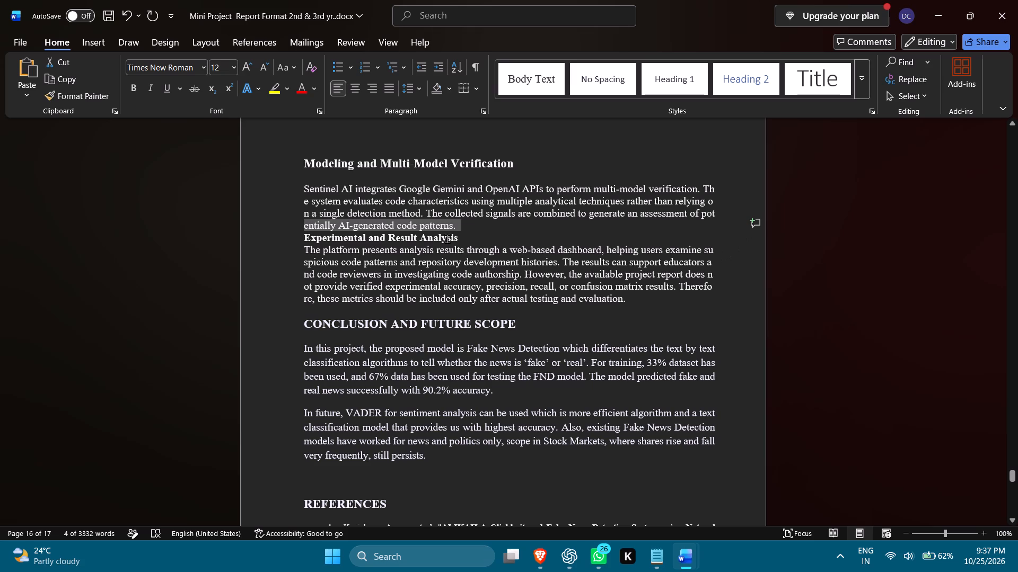
Set the "Experimental and Result Analysis" heading to bold at font size 14 and add a blank line below it.
{"action": "left_click_drag", "start_coordinate": [472, 237], "coordinate": [304, 242]}
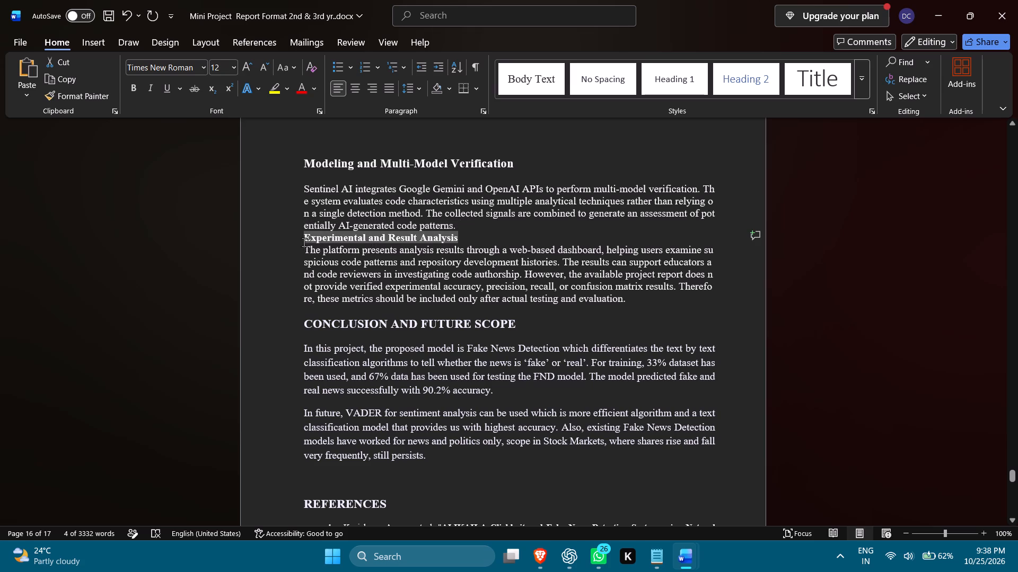
{"action": "left_click_drag", "start_coordinate": [304, 242], "coordinate": [303, 240]}
{"action": "left_click", "coordinate": [234, 67]}
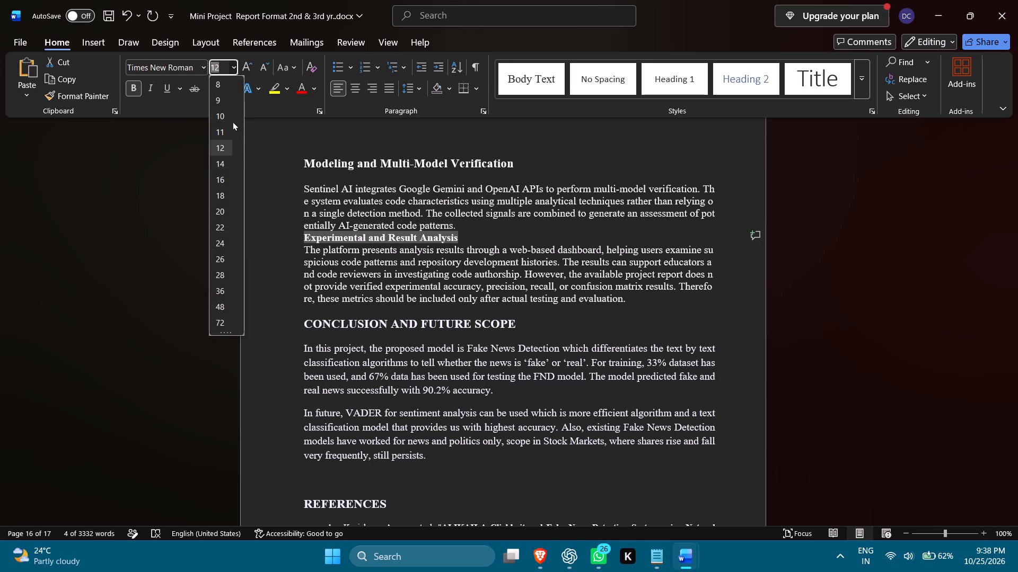
{"action": "left_click", "coordinate": [224, 161]}
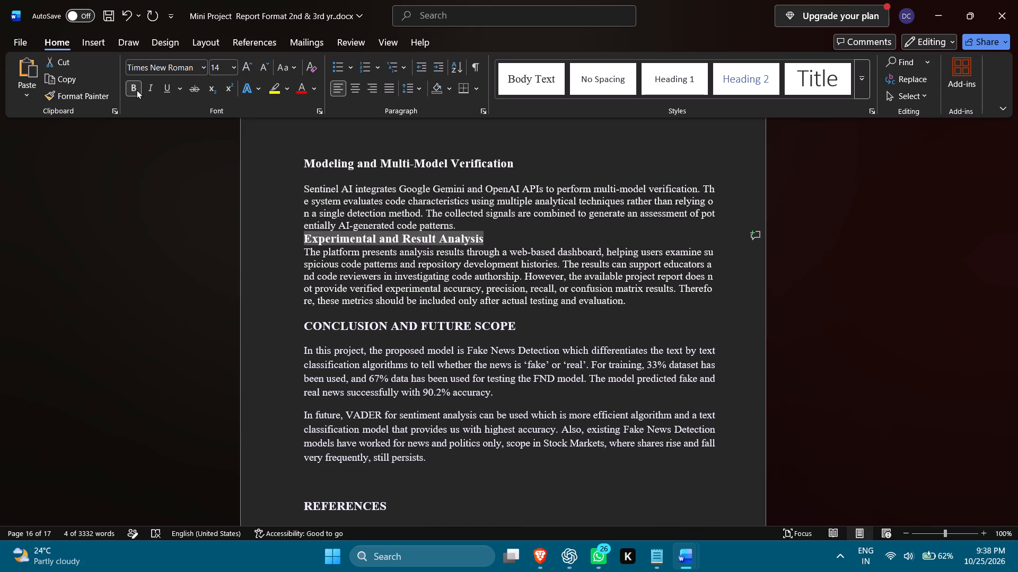
{"action": "left_click", "coordinate": [136, 90]}
{"action": "left_click_drag", "start_coordinate": [530, 161], "coordinate": [311, 162]}
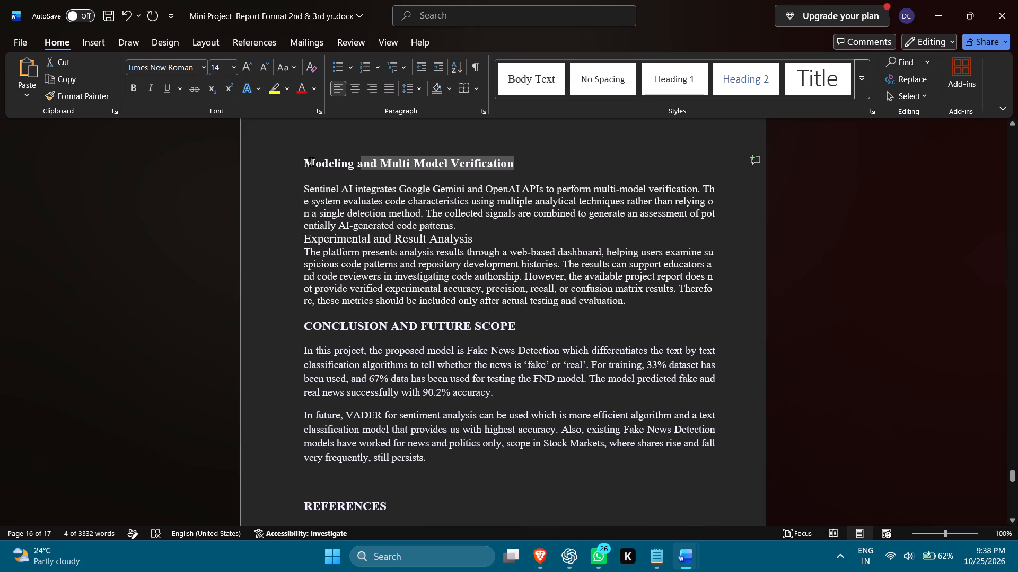
{"action": "left_click_drag", "start_coordinate": [311, 162], "coordinate": [284, 162]}
{"action": "left_click_drag", "start_coordinate": [495, 239], "coordinate": [282, 231]}
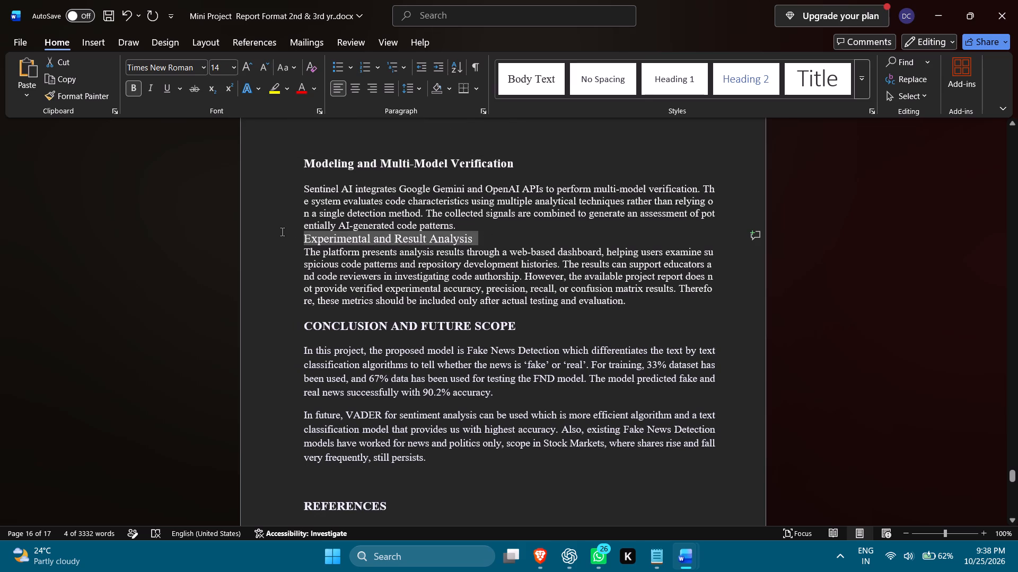
{"action": "left_click_drag", "start_coordinate": [282, 231], "coordinate": [281, 231]}
{"action": "left_click", "coordinate": [134, 90]}
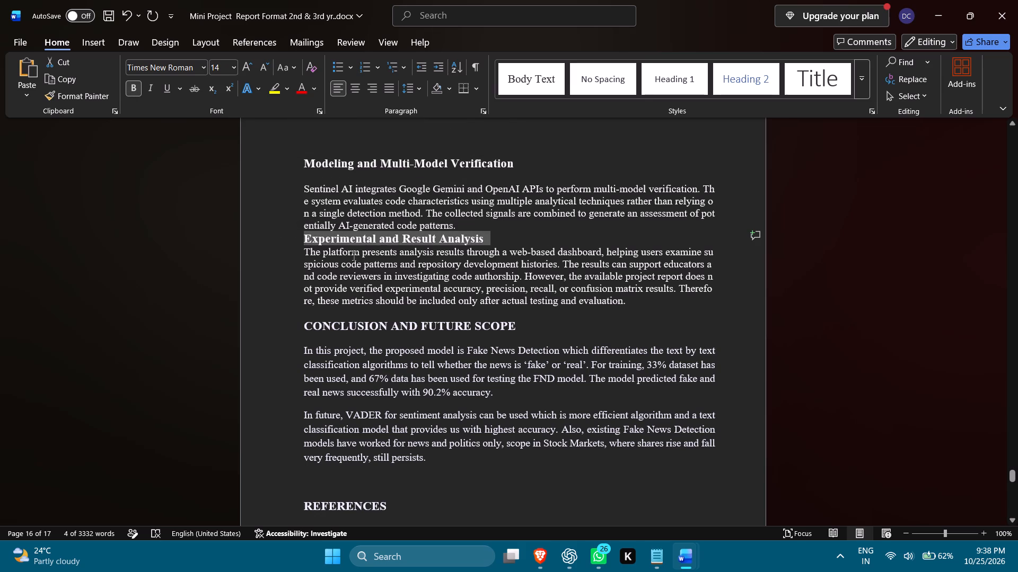
{"action": "left_click", "coordinate": [302, 254]}
{"action": "key", "text": "Return"}
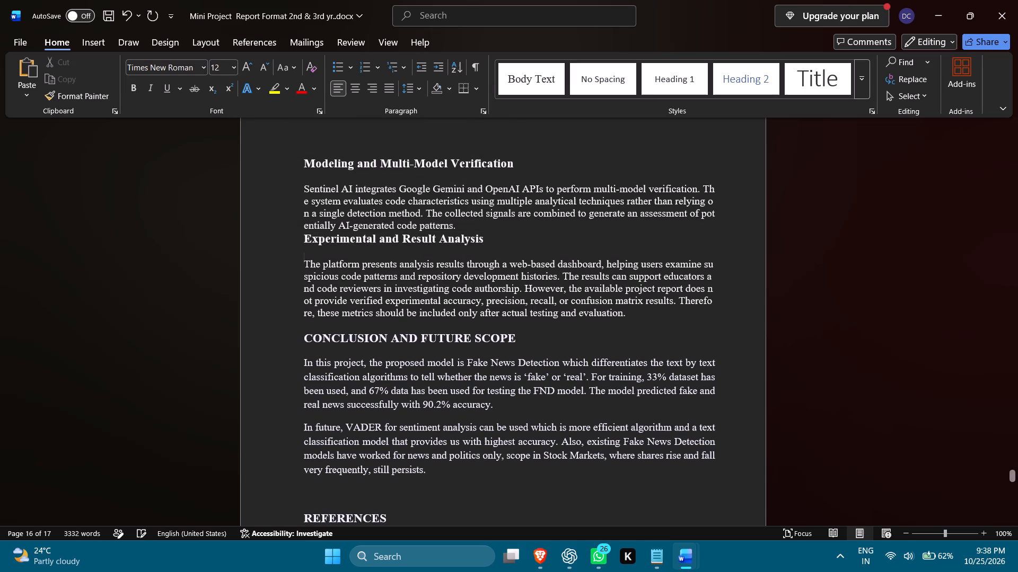
Insert a blank line above the "Experimental and Result Analysis" and "Data Visualization and Feature Extraction" headings.
{"action": "scroll", "coordinate": [301, 254], "scroll_direction": "up", "scroll_amount": 2}
{"action": "left_click", "coordinate": [298, 306]}
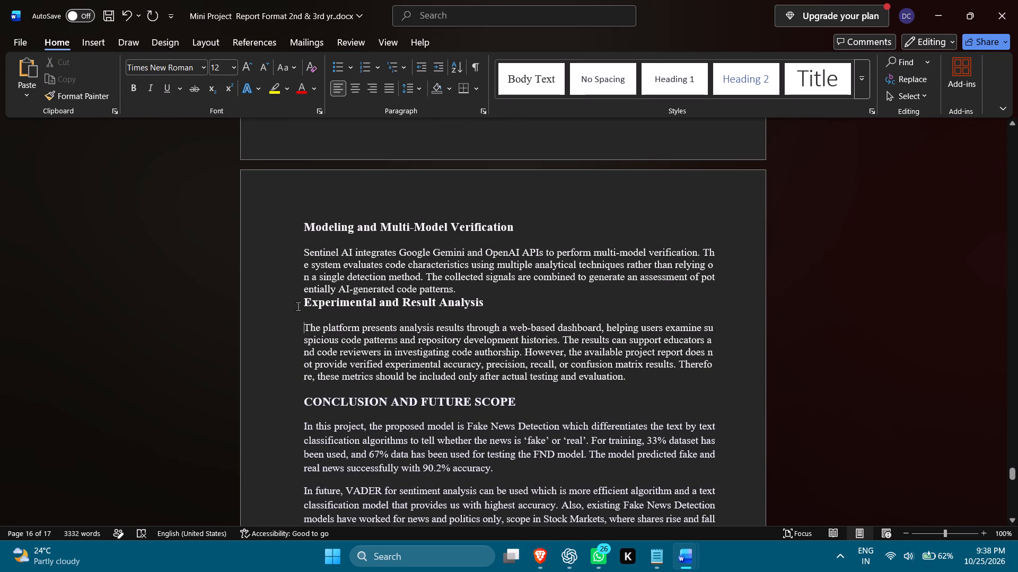
{"action": "key", "text": "Return"}
{"action": "scroll", "coordinate": [294, 313], "scroll_direction": "up", "scroll_amount": 8}
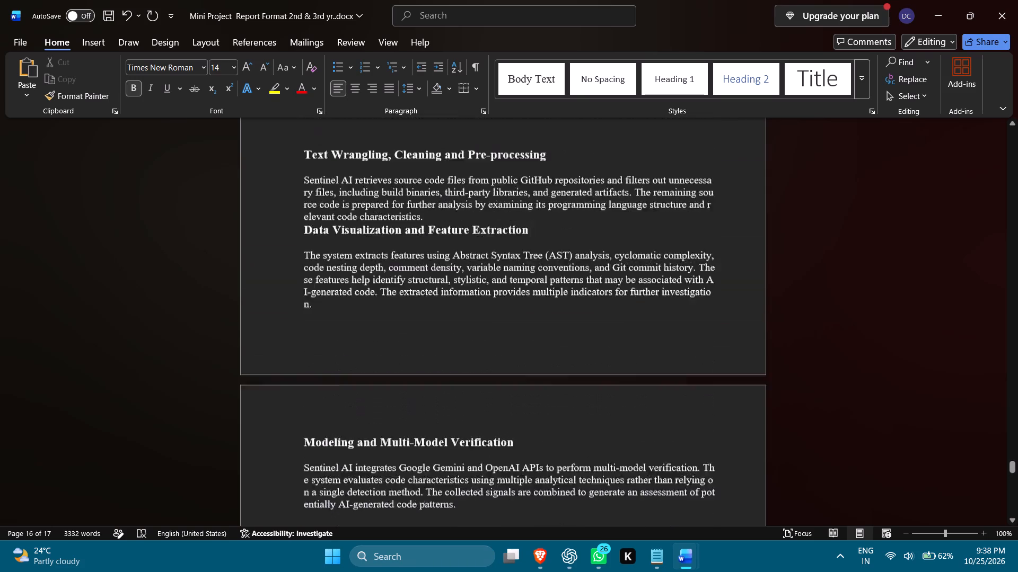
{"action": "scroll", "coordinate": [294, 313], "scroll_direction": "up", "scroll_amount": 1}
{"action": "left_click", "coordinate": [304, 302]}
{"action": "key", "text": "Return"}
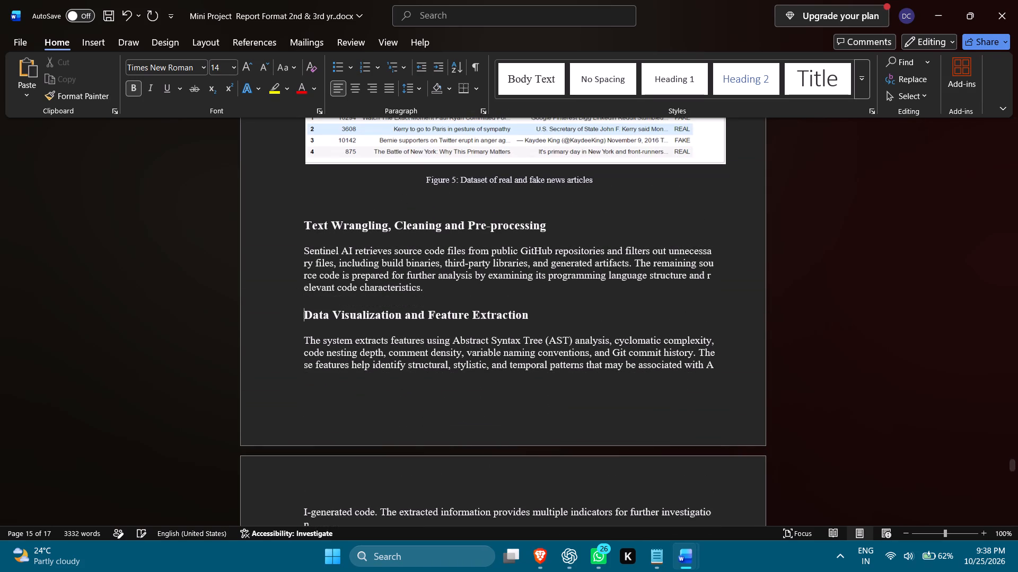
Review the report from Chapter 1 through the methodology and figures to the conclusion and references.
{"action": "scroll", "coordinate": [305, 307], "scroll_direction": "up", "scroll_amount": 15}
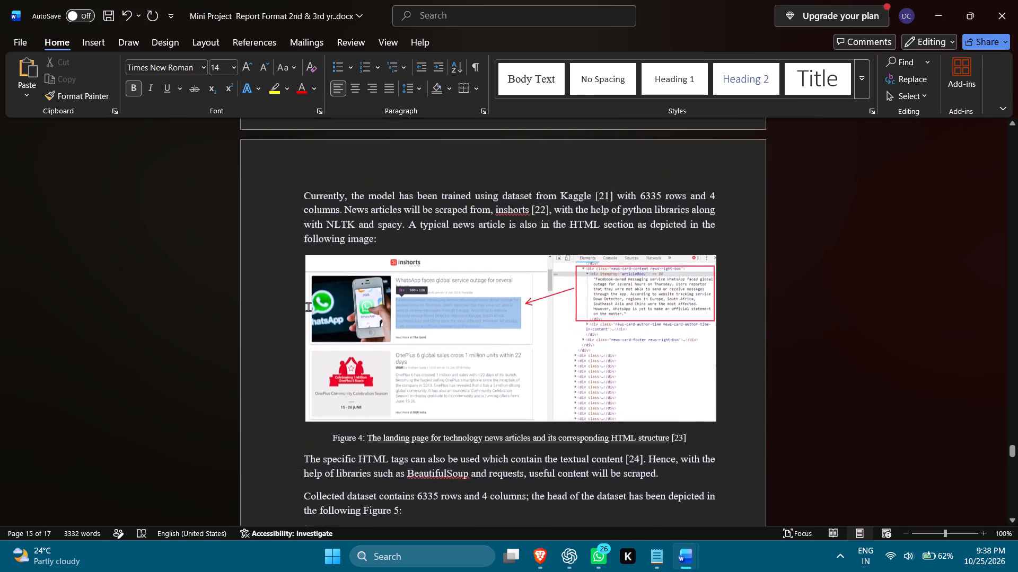
{"action": "scroll", "coordinate": [308, 307], "scroll_direction": "up", "scroll_amount": 9}
{"action": "scroll", "coordinate": [362, 254], "scroll_direction": "up", "scroll_amount": 12}
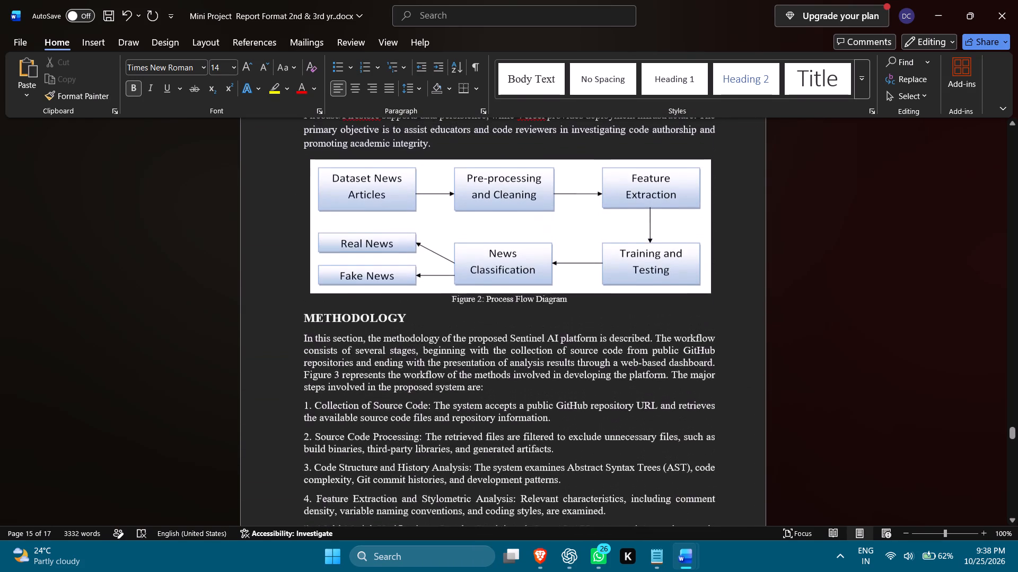
{"action": "scroll", "coordinate": [373, 278], "scroll_direction": "up", "scroll_amount": 20}
{"action": "scroll", "coordinate": [373, 278], "scroll_direction": "up", "scroll_amount": 20}
{"action": "scroll", "coordinate": [373, 278], "scroll_direction": "up", "scroll_amount": 2}
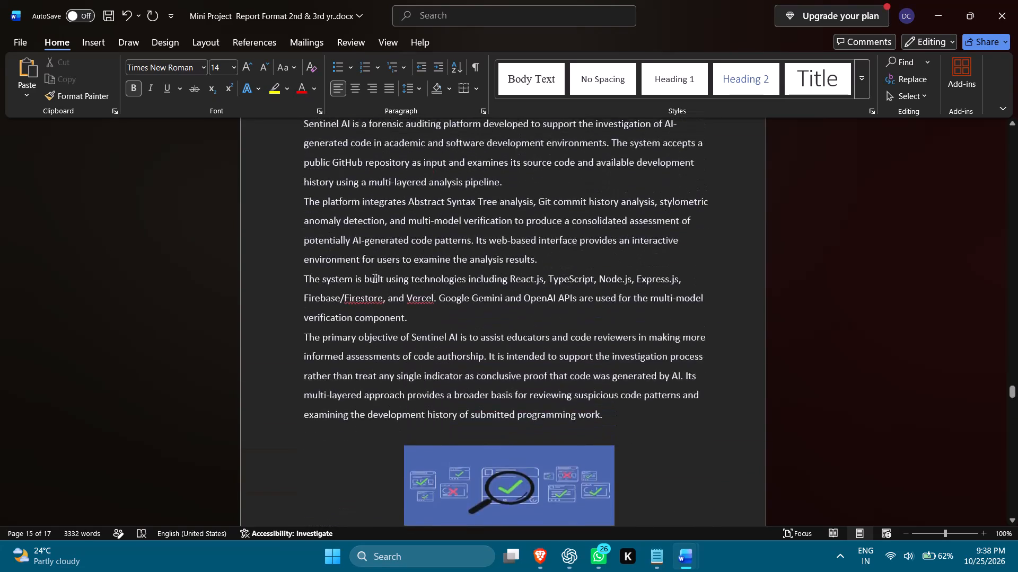
{"action": "scroll", "coordinate": [374, 278], "scroll_direction": "up", "scroll_amount": 20}
{"action": "scroll", "coordinate": [374, 278], "scroll_direction": "up", "scroll_amount": 20}
{"action": "scroll", "coordinate": [374, 278], "scroll_direction": "up", "scroll_amount": 2}
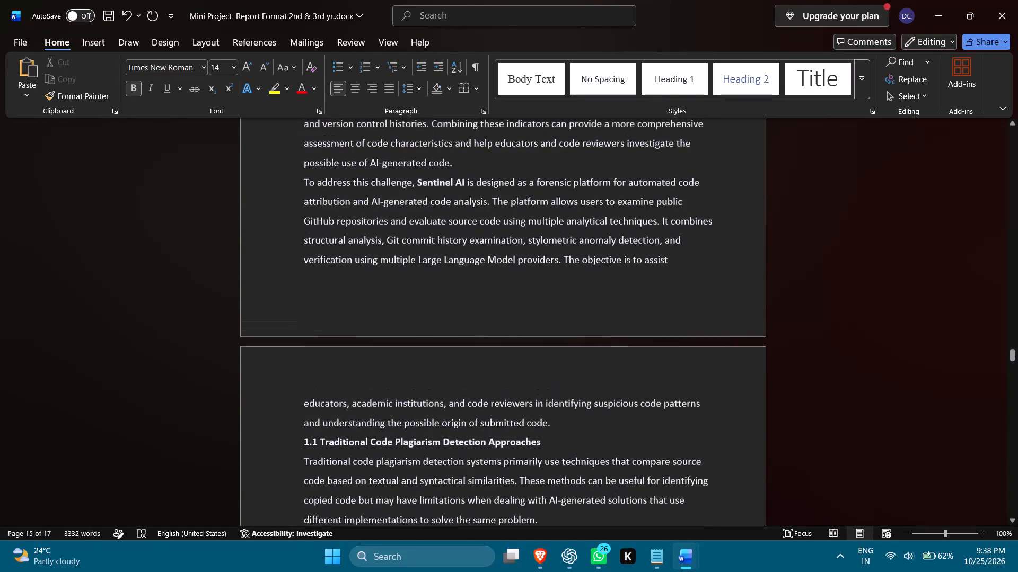
{"action": "scroll", "coordinate": [374, 278], "scroll_direction": "up", "scroll_amount": 18}
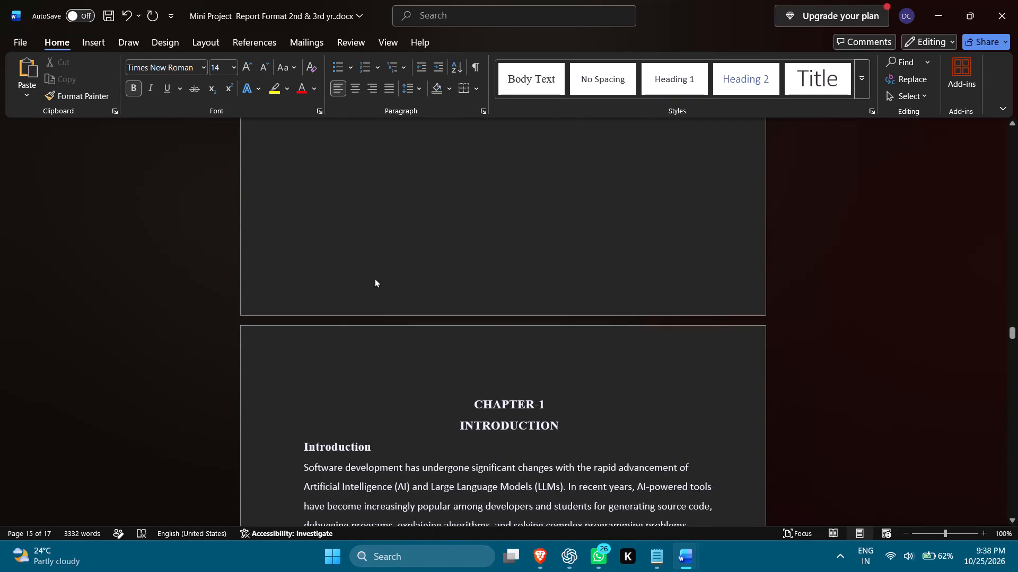
{"action": "scroll", "coordinate": [374, 278], "scroll_direction": "down", "scroll_amount": 15}
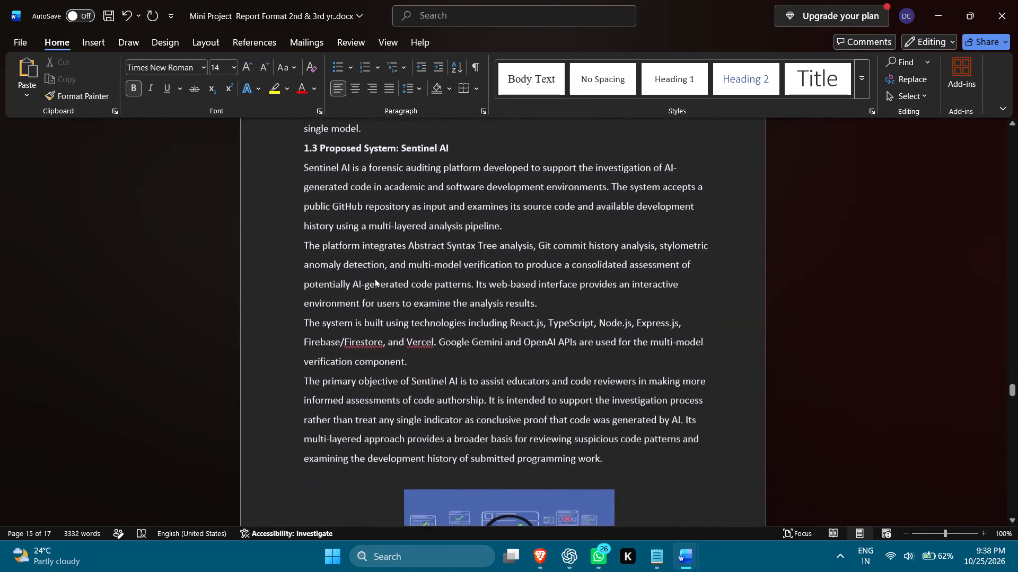
{"action": "scroll", "coordinate": [374, 278], "scroll_direction": "down", "scroll_amount": 12}
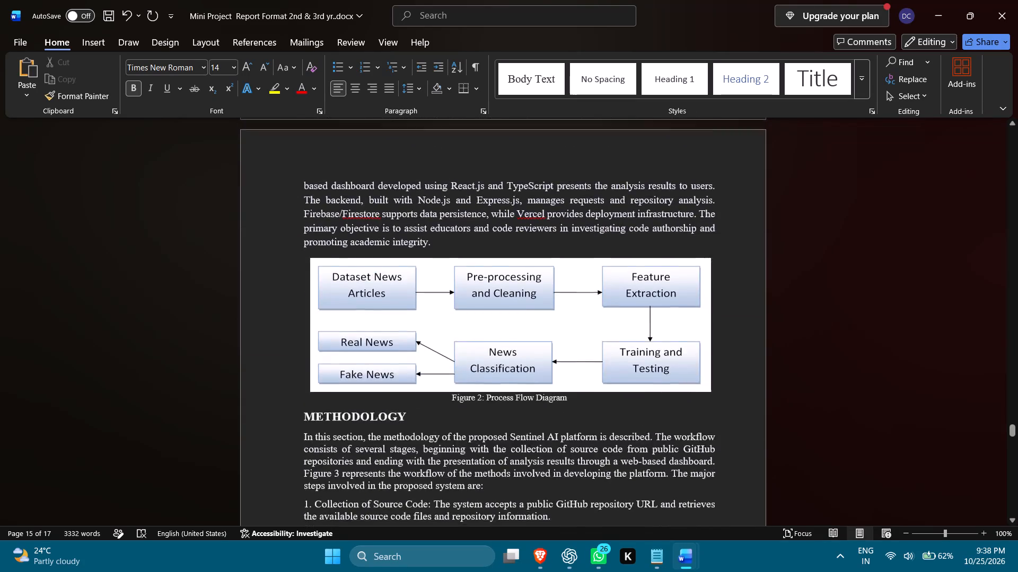
{"action": "scroll", "coordinate": [374, 278], "scroll_direction": "down", "scroll_amount": 10}
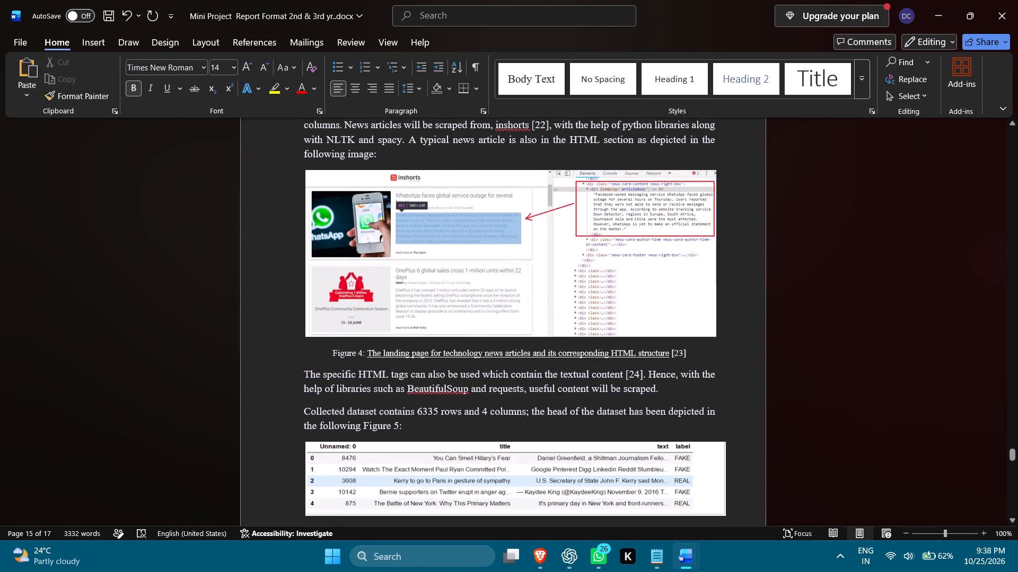
{"action": "scroll", "coordinate": [374, 278], "scroll_direction": "down", "scroll_amount": 13}
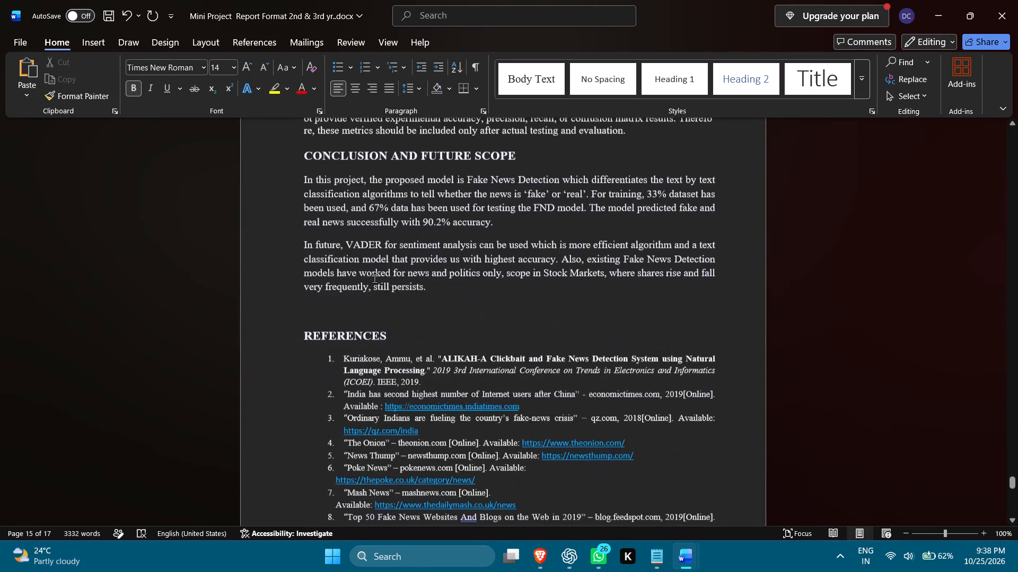
{"action": "scroll", "coordinate": [374, 278], "scroll_direction": "down", "scroll_amount": 3}
{"action": "scroll", "coordinate": [374, 278], "scroll_direction": "up", "scroll_amount": 1}
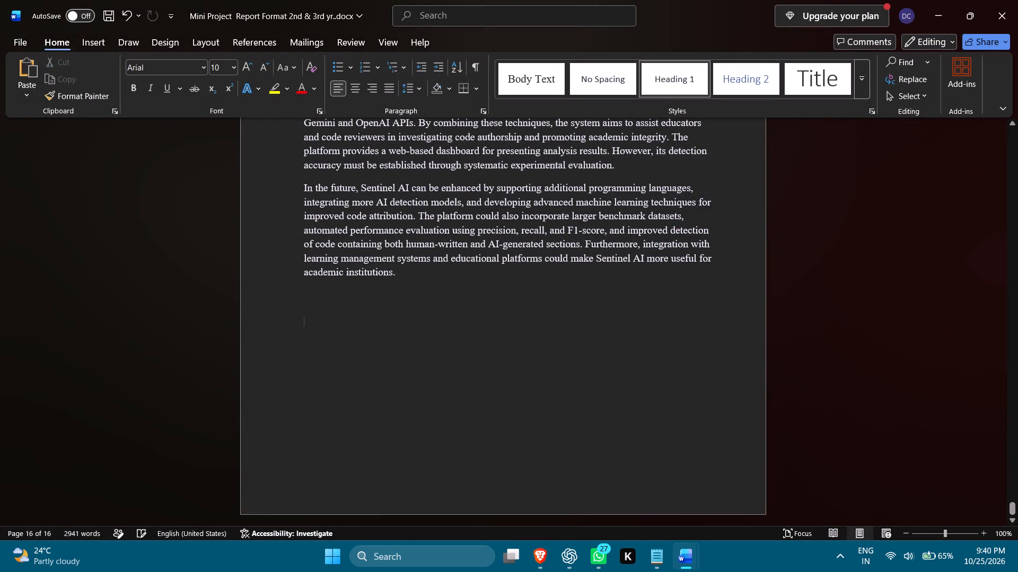
{"action": "key", "text": "ctrl+v"}
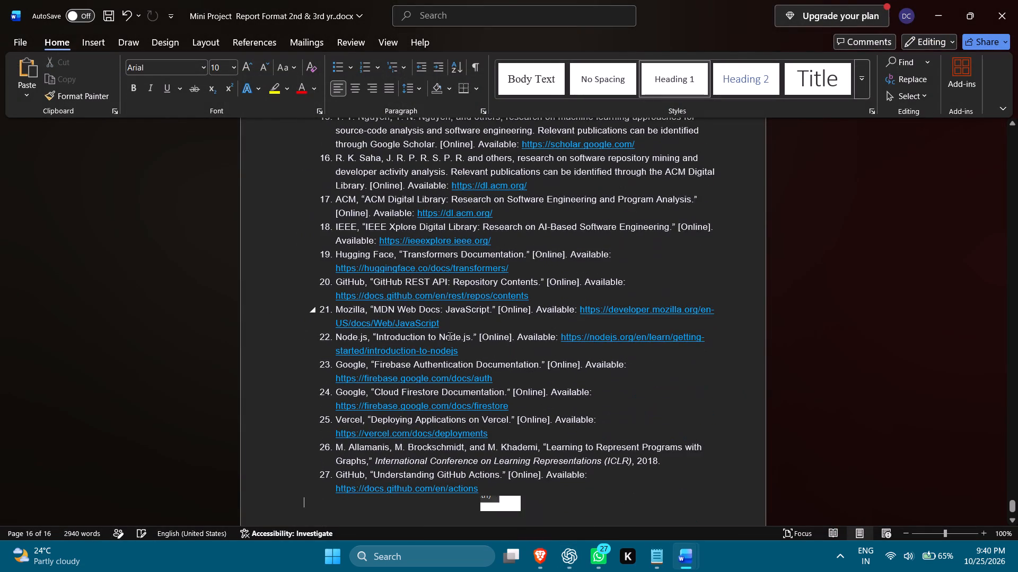
Set the pasted "REFERENCES" heading to font size 14.
{"action": "scroll", "coordinate": [476, 350], "scroll_direction": "up", "scroll_amount": 20}
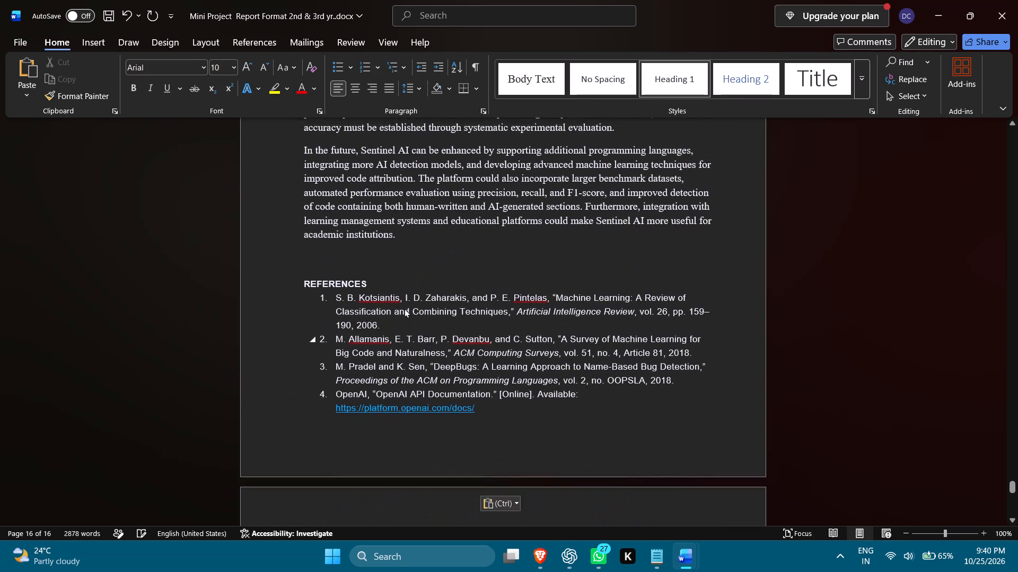
{"action": "left_click_drag", "start_coordinate": [379, 281], "coordinate": [288, 281]}
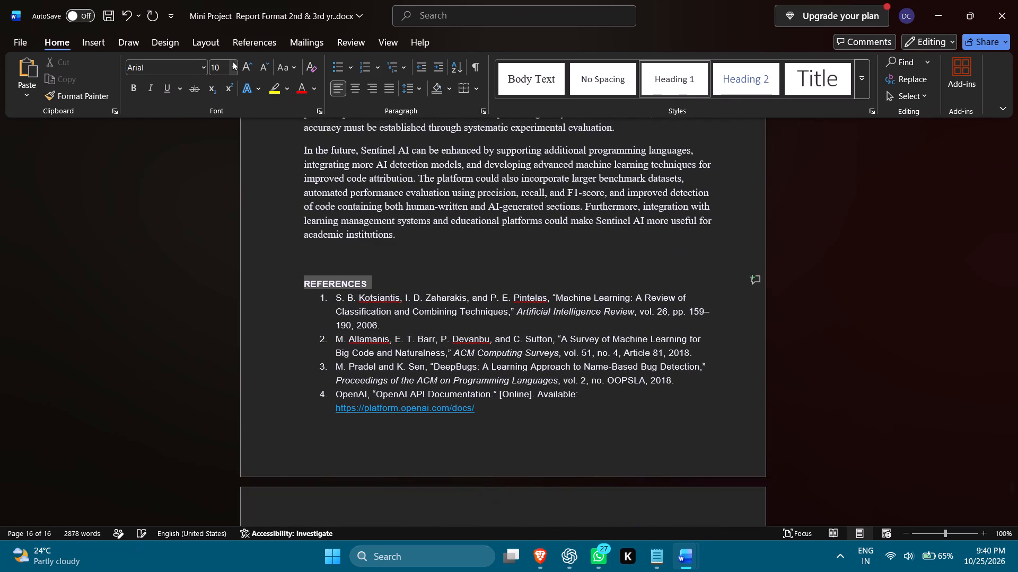
{"action": "left_click", "coordinate": [232, 61]}
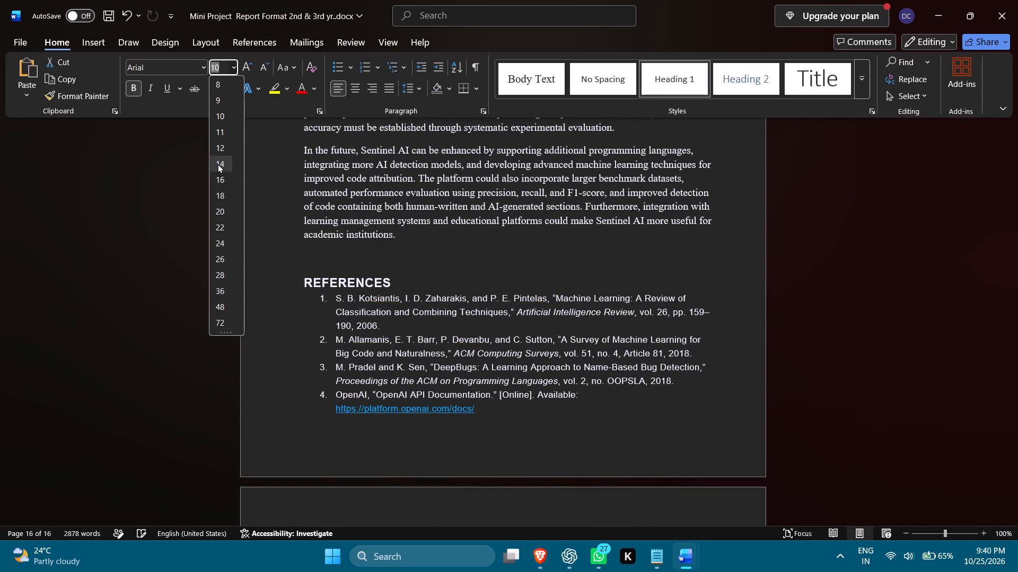
{"action": "left_click", "coordinate": [217, 164]}
Insert a blank line between the "REFERENCES" heading and the first numbered reference.
{"action": "left_click", "coordinate": [394, 283]}
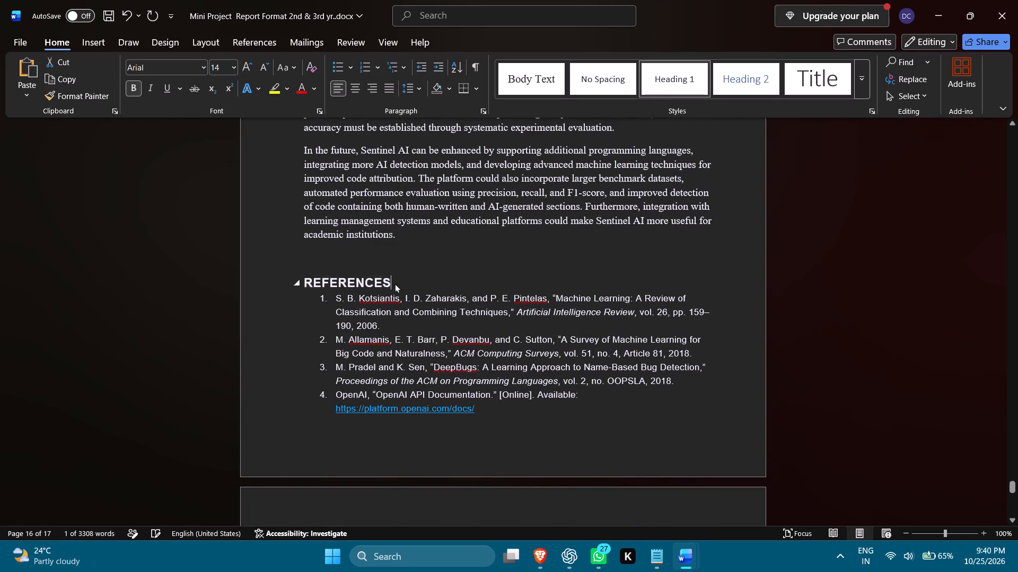
{"action": "scroll", "coordinate": [400, 284], "scroll_direction": "up", "scroll_amount": 2}
{"action": "scroll", "coordinate": [400, 284], "scroll_direction": "down", "scroll_amount": 1}
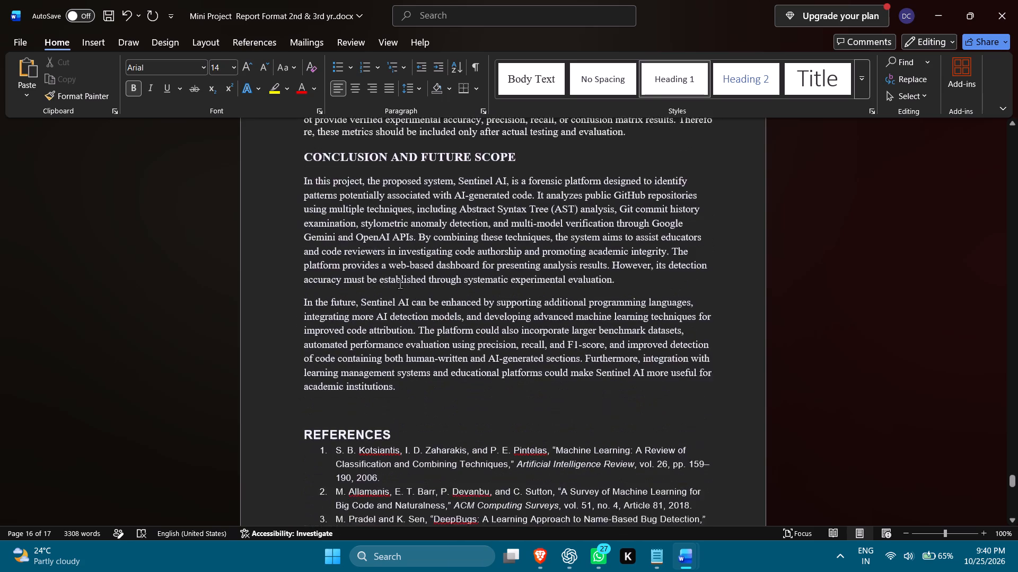
{"action": "scroll", "coordinate": [400, 284], "scroll_direction": "down", "scroll_amount": 1}
{"action": "key", "text": "Return"}
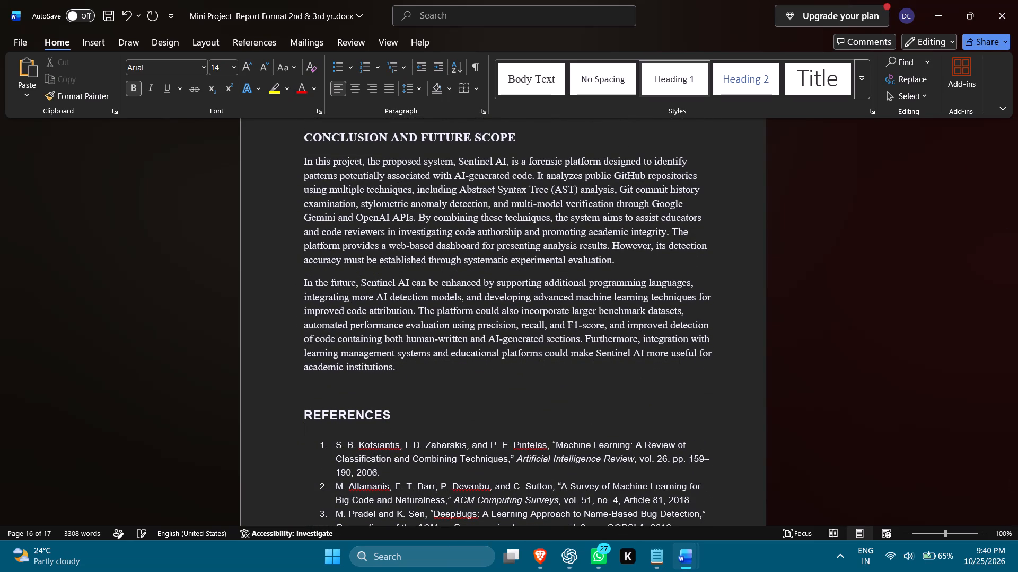
Change the font of the "REFERENCES" heading to Times New Roman.
{"action": "left_click_drag", "start_coordinate": [404, 413], "coordinate": [403, 413]}
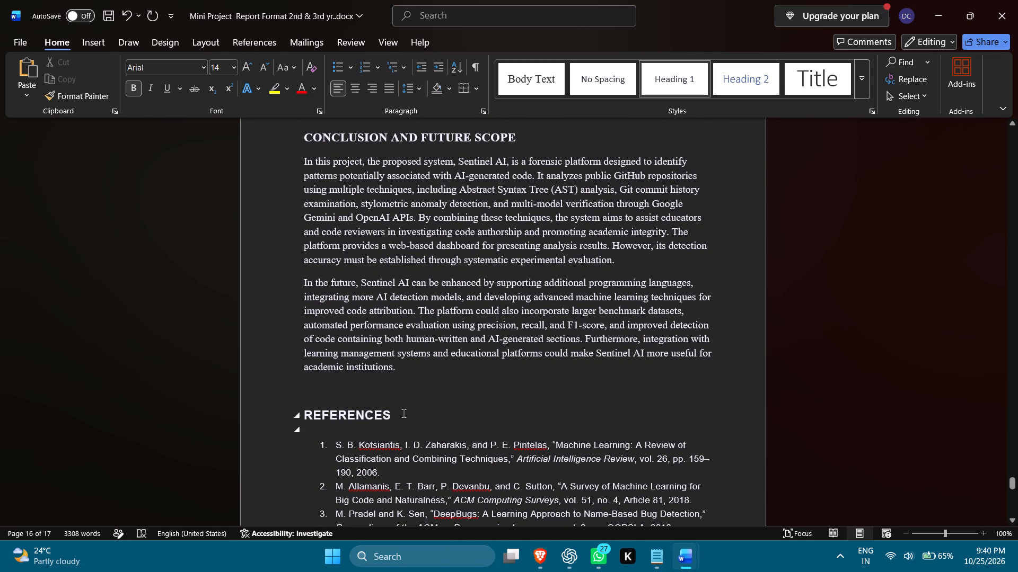
{"action": "left_click_drag", "start_coordinate": [403, 413], "coordinate": [255, 409]}
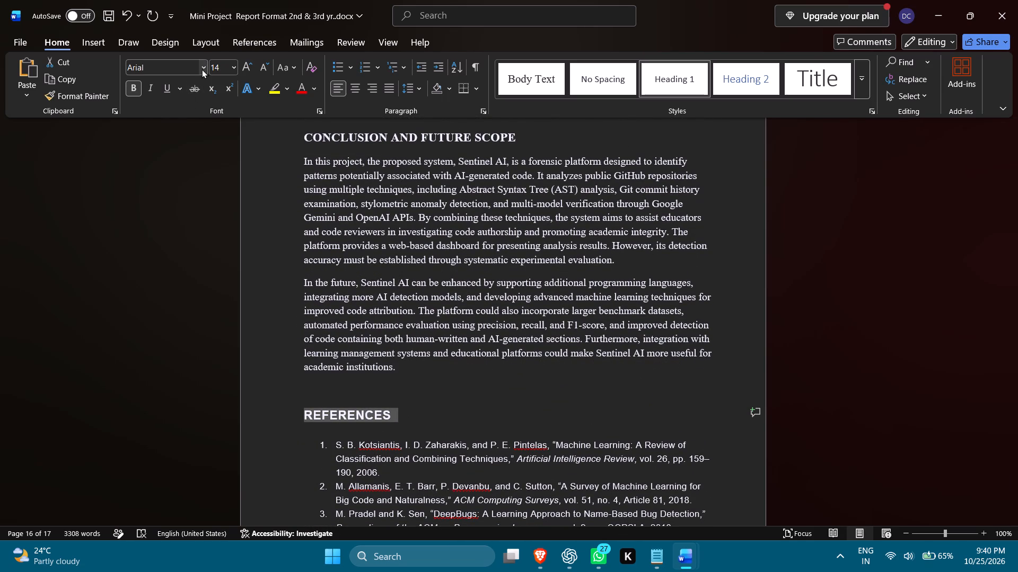
{"action": "left_click", "coordinate": [201, 69]}
{"action": "left_click", "coordinate": [188, 160]}
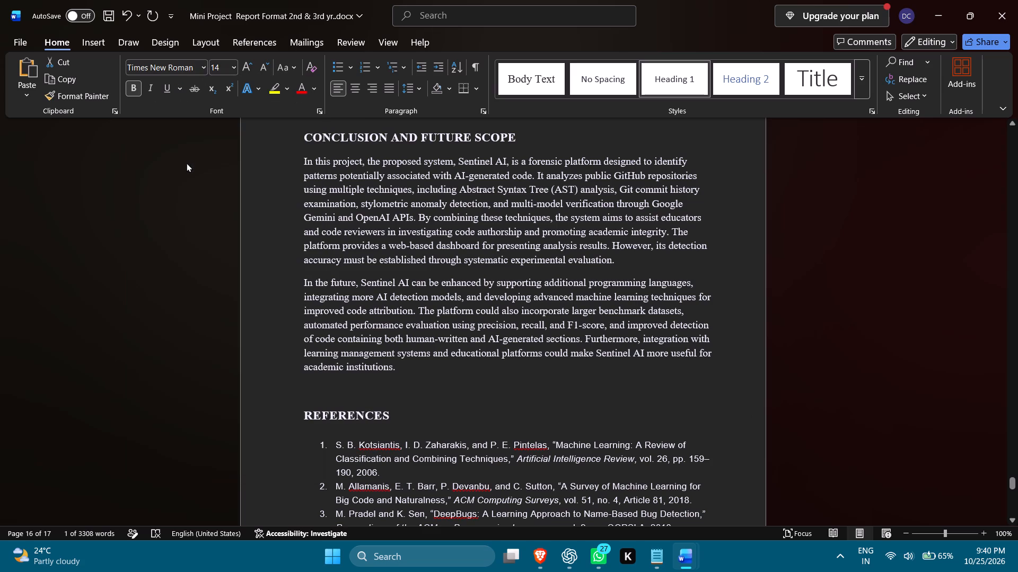
{"action": "left_click", "coordinate": [418, 416]}
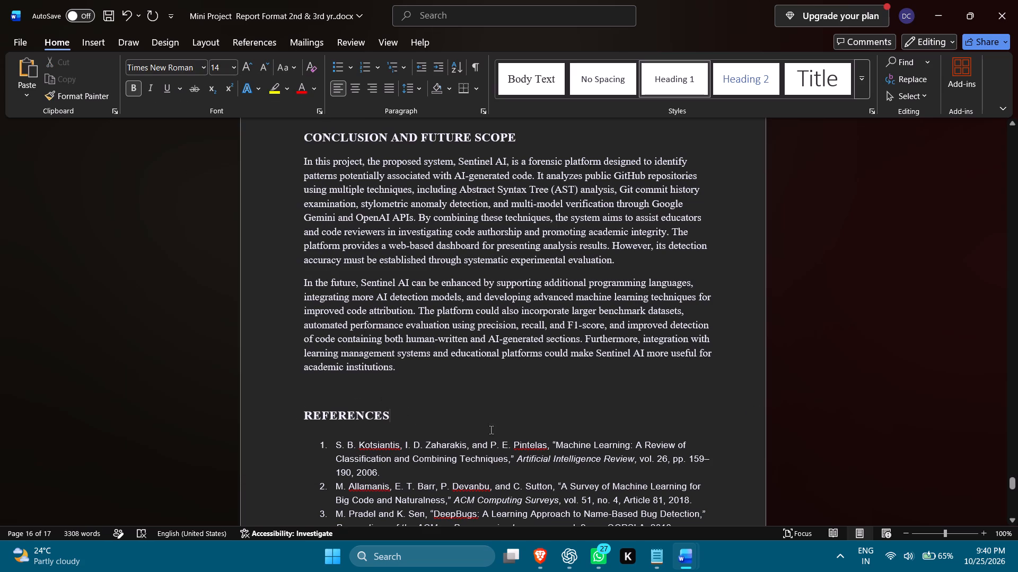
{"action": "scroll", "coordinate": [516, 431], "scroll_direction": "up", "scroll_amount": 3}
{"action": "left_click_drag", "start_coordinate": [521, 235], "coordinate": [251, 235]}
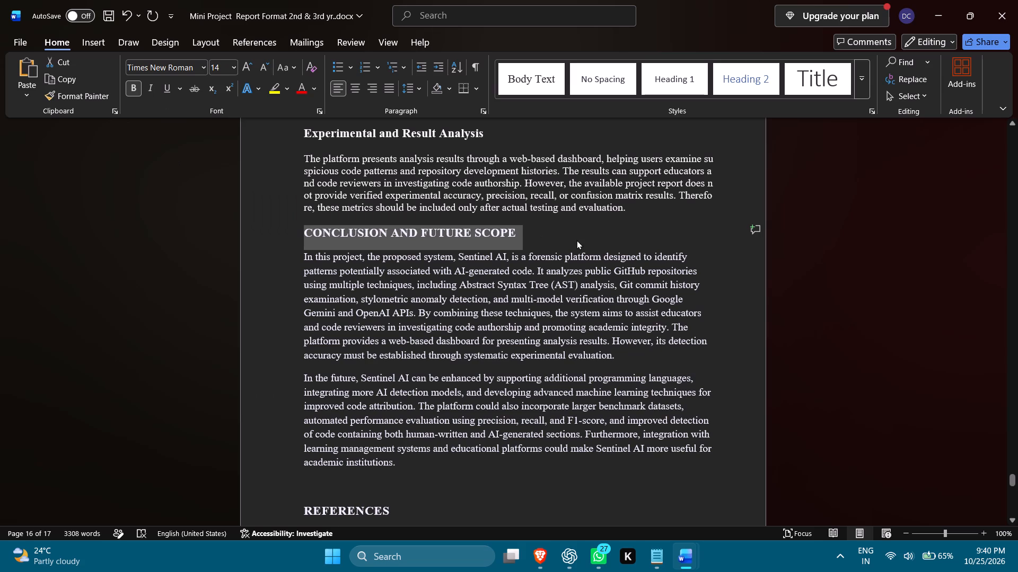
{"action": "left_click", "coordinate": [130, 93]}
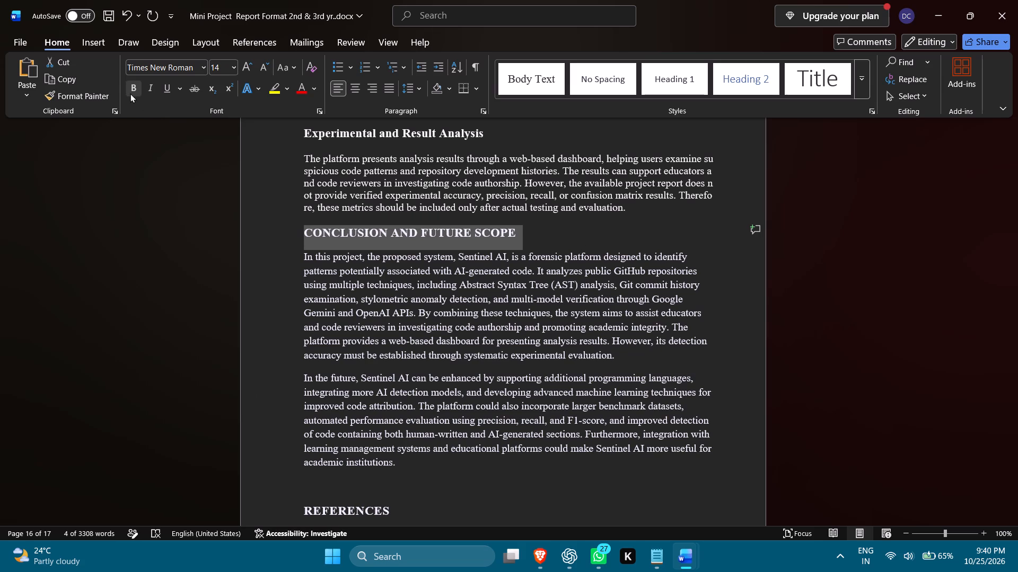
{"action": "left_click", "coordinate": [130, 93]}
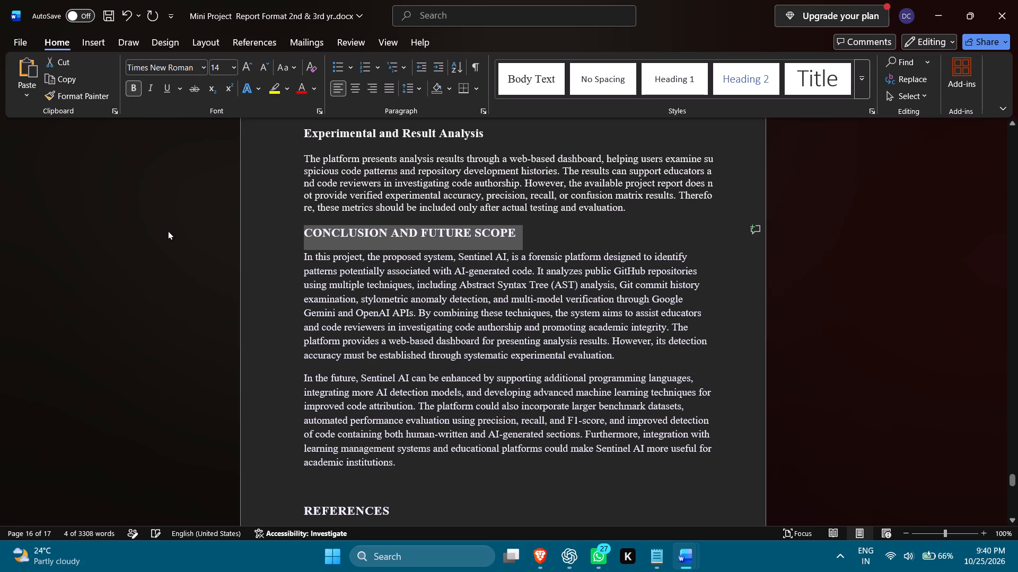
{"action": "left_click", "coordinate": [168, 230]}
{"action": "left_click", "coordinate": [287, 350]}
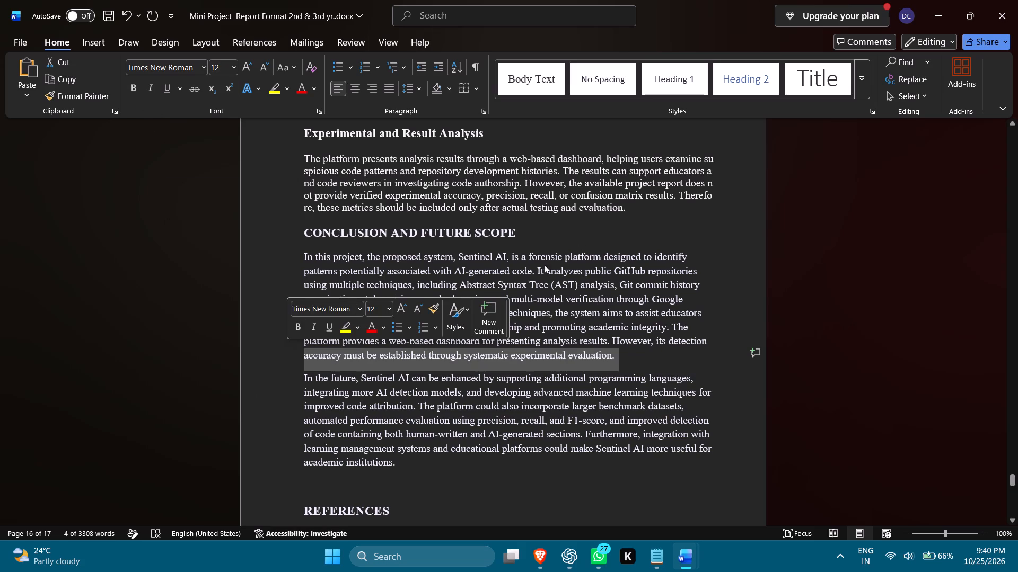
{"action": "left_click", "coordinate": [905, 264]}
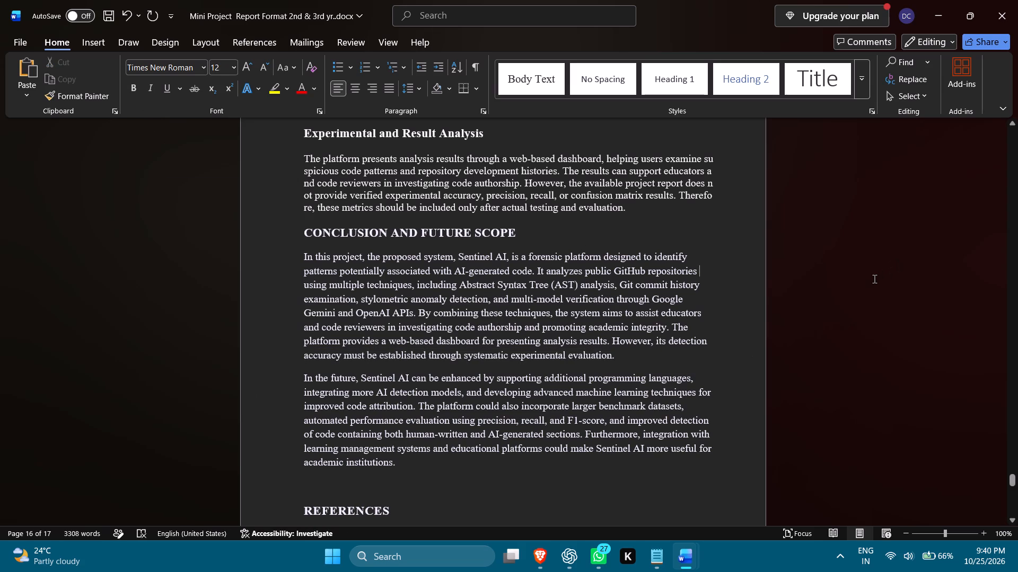
Review the pasted references list and the methodology, figures and analysis sections before it.
{"action": "scroll", "coordinate": [874, 279], "scroll_direction": "down", "scroll_amount": 12}
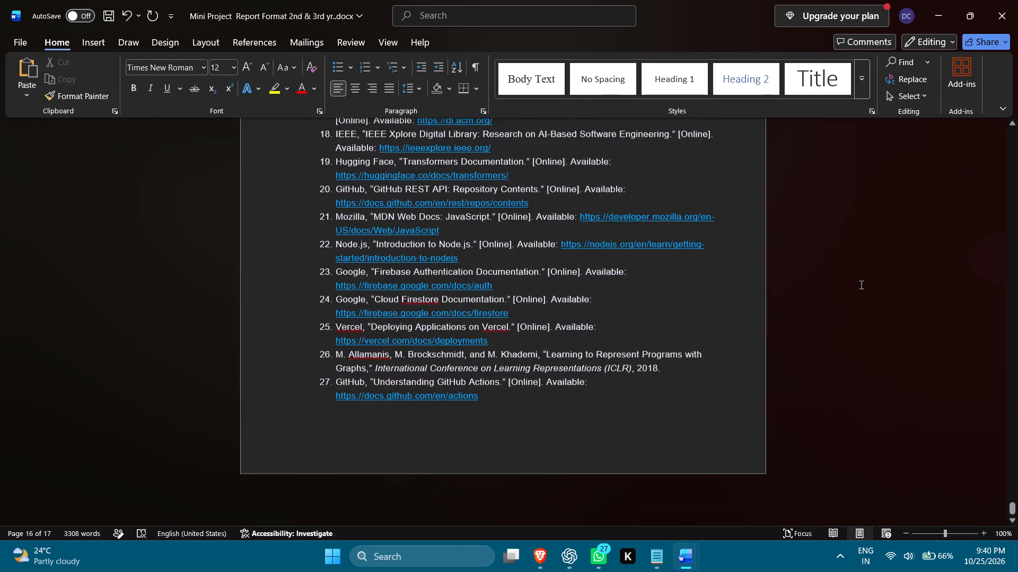
{"action": "scroll", "coordinate": [861, 284], "scroll_direction": "down", "scroll_amount": 2}
{"action": "scroll", "coordinate": [859, 284], "scroll_direction": "up", "scroll_amount": 7}
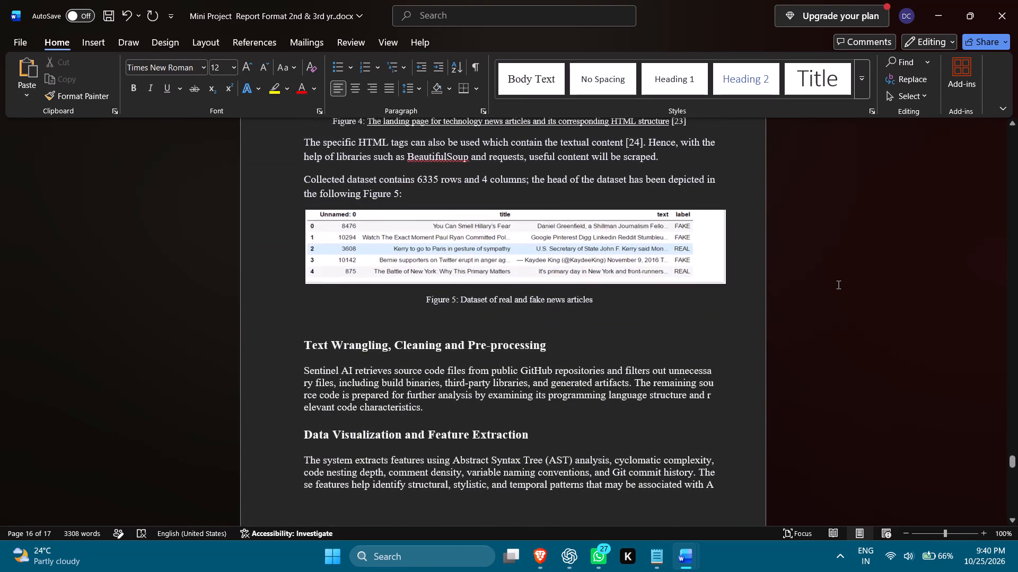
{"action": "scroll", "coordinate": [838, 284], "scroll_direction": "up", "scroll_amount": 5}
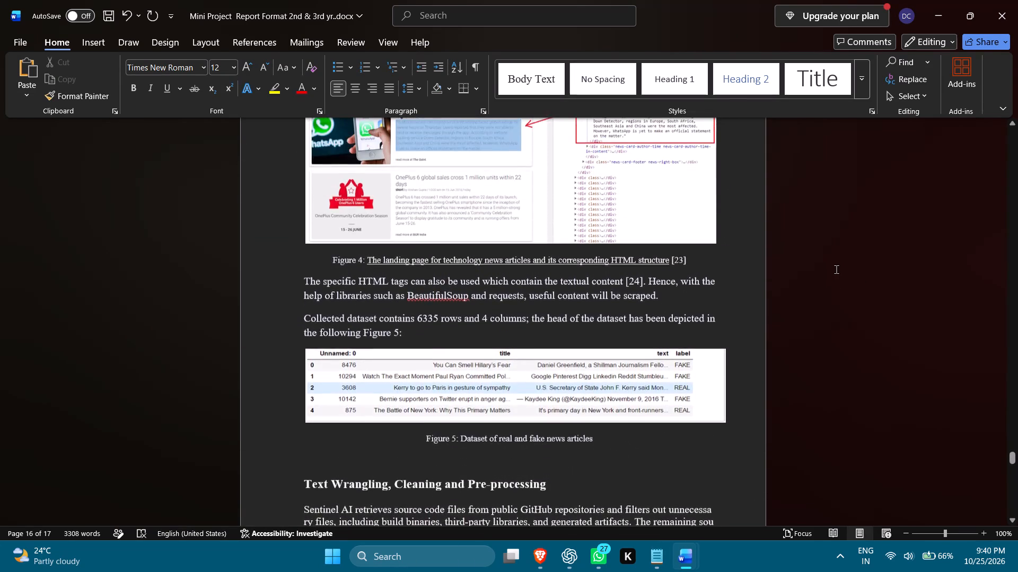
{"action": "scroll", "coordinate": [836, 269], "scroll_direction": "up", "scroll_amount": 8}
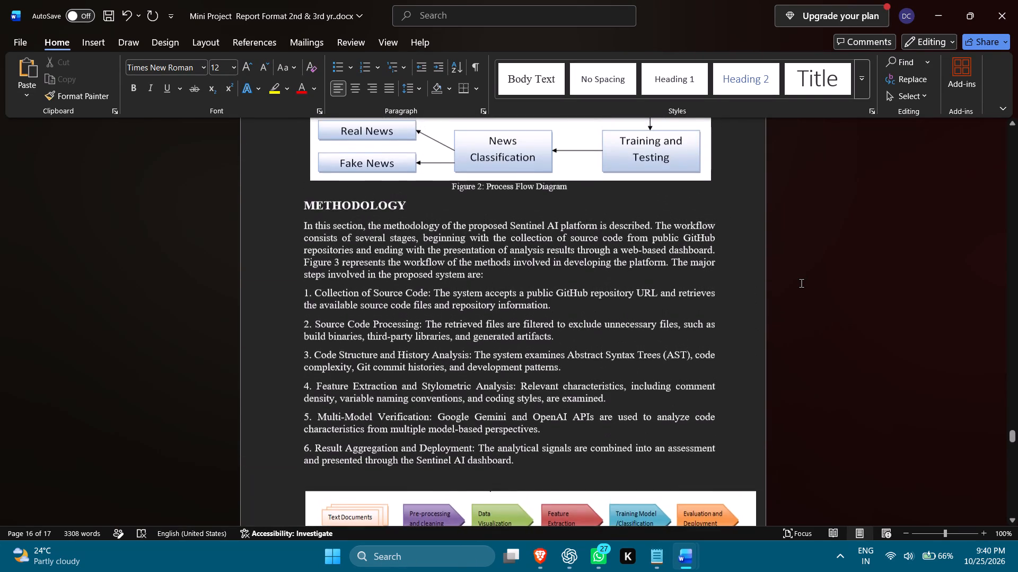
{"action": "scroll", "coordinate": [801, 283], "scroll_direction": "down", "scroll_amount": 12}
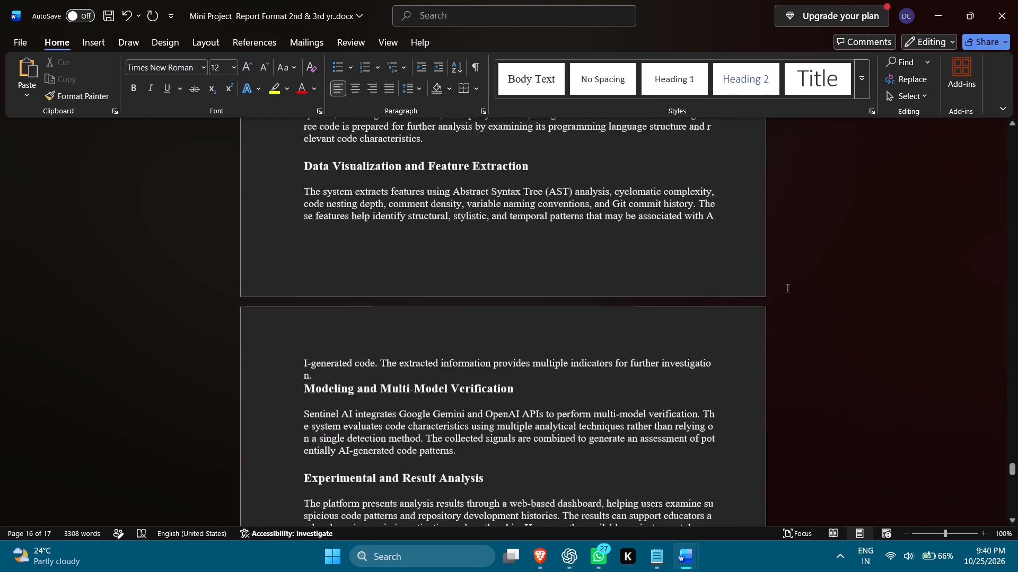
{"action": "scroll", "coordinate": [787, 288], "scroll_direction": "down", "scroll_amount": 16}
{"action": "scroll", "coordinate": [764, 292], "scroll_direction": "up", "scroll_amount": 2}
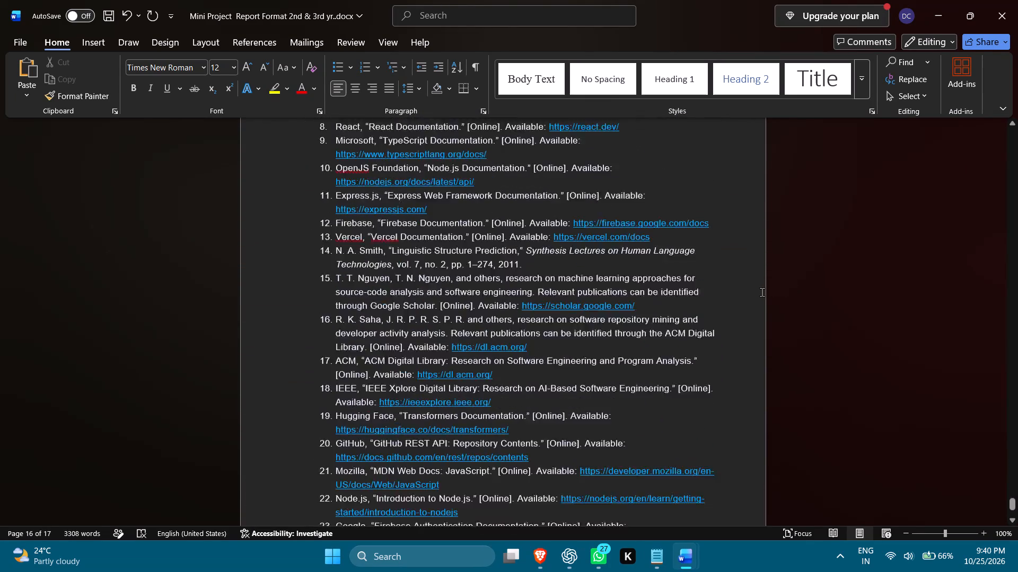
Select the sample entries under the "TABLE OF CONTENTS" heading, starting from the "Write declaration, certificate" line.
{"action": "scroll", "coordinate": [762, 292], "scroll_direction": "up", "scroll_amount": 14}
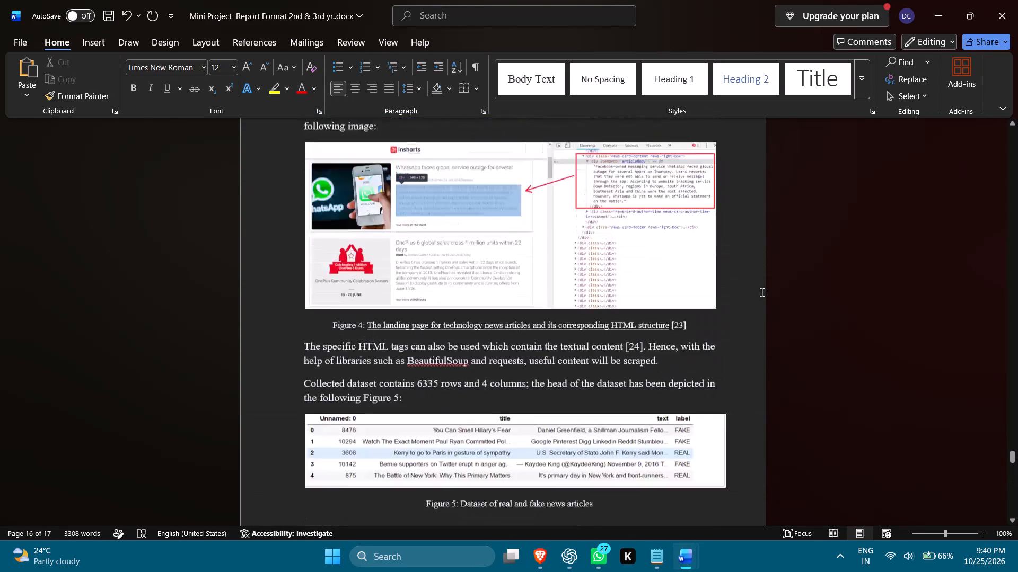
{"action": "scroll", "coordinate": [762, 292], "scroll_direction": "up", "scroll_amount": 14}
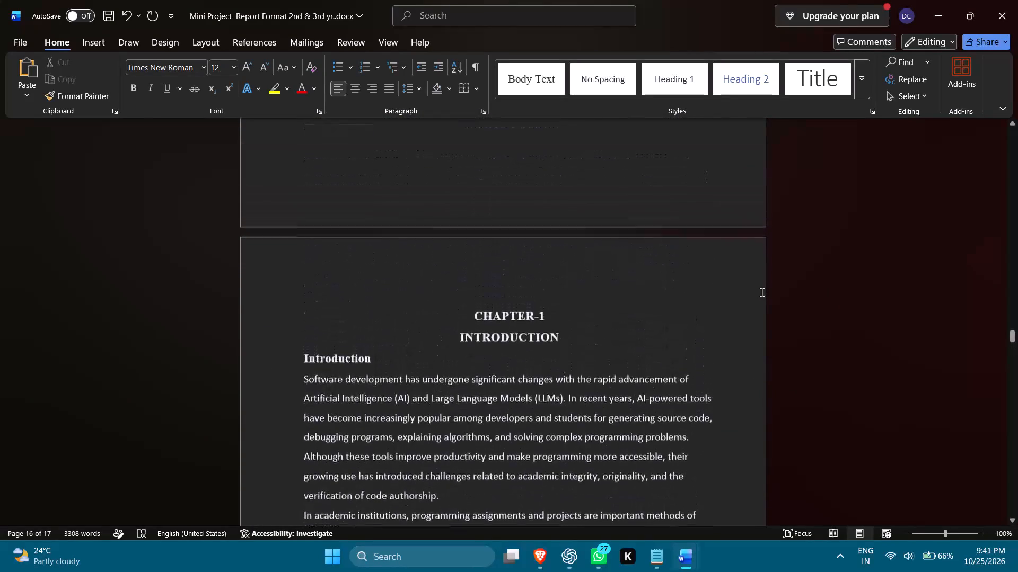
{"action": "scroll", "coordinate": [762, 292], "scroll_direction": "up", "scroll_amount": 12}
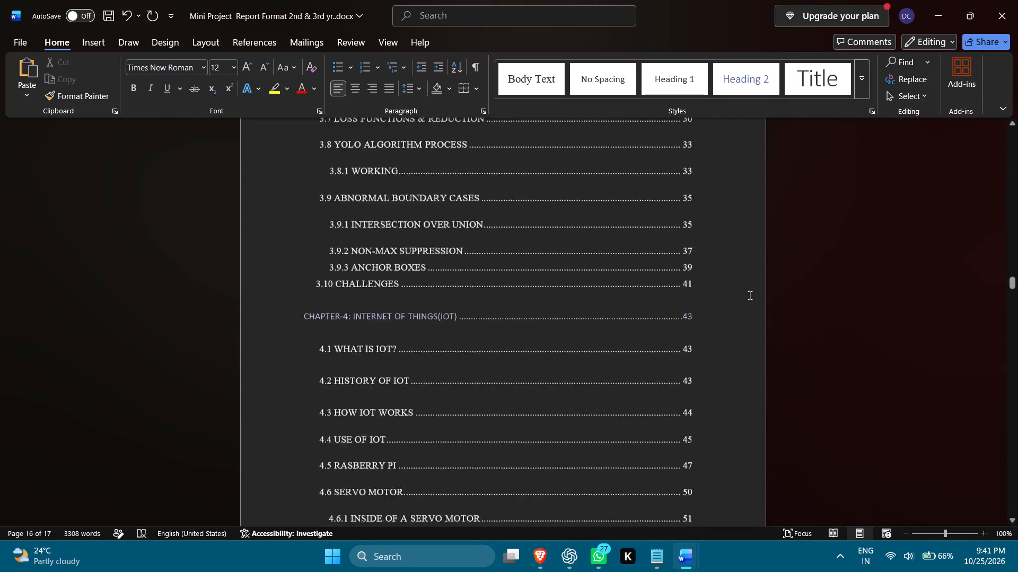
{"action": "scroll", "coordinate": [750, 295], "scroll_direction": "up", "scroll_amount": 10}
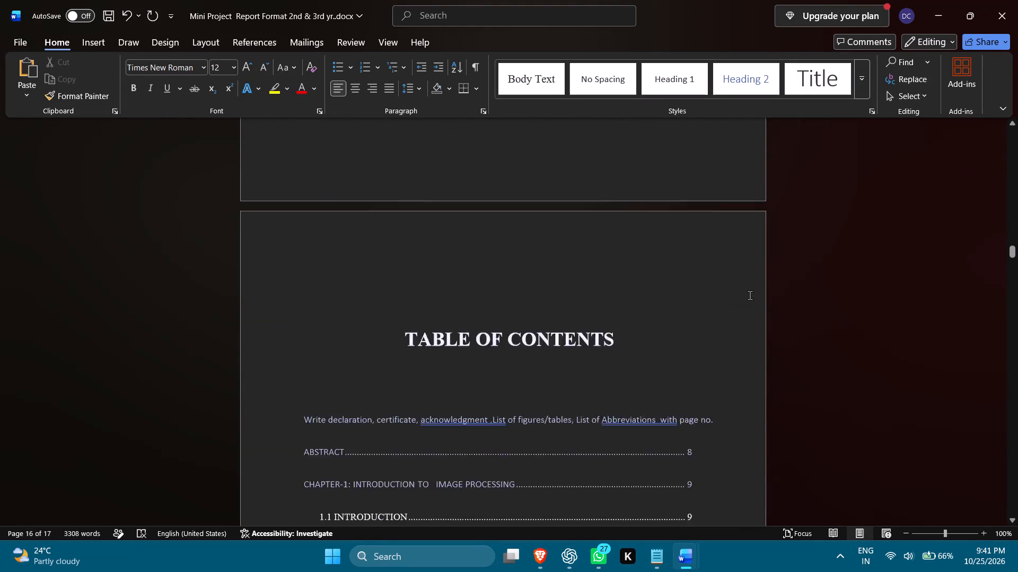
{"action": "scroll", "coordinate": [750, 295], "scroll_direction": "up", "scroll_amount": 1}
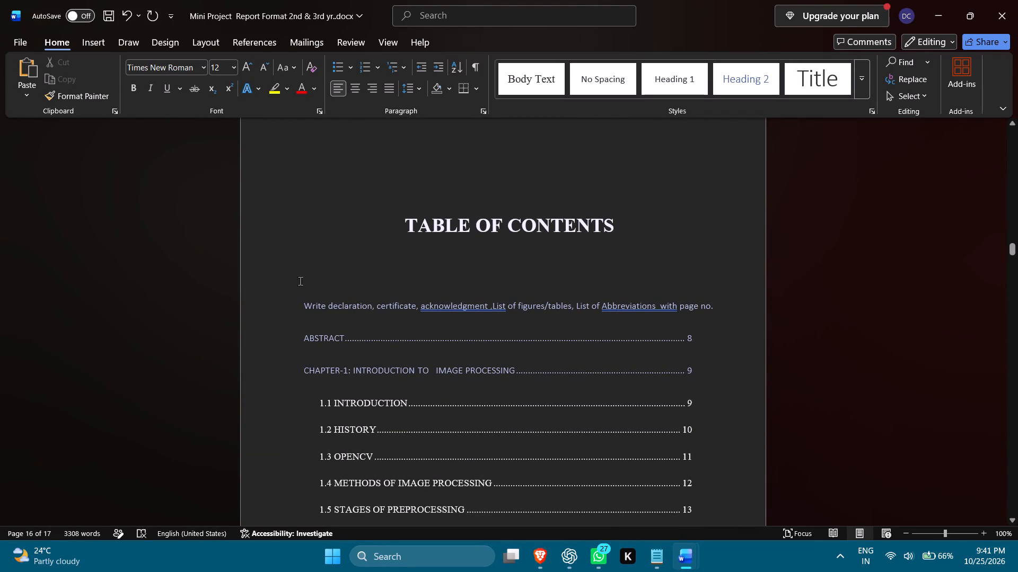
{"action": "left_click", "coordinate": [290, 299]}
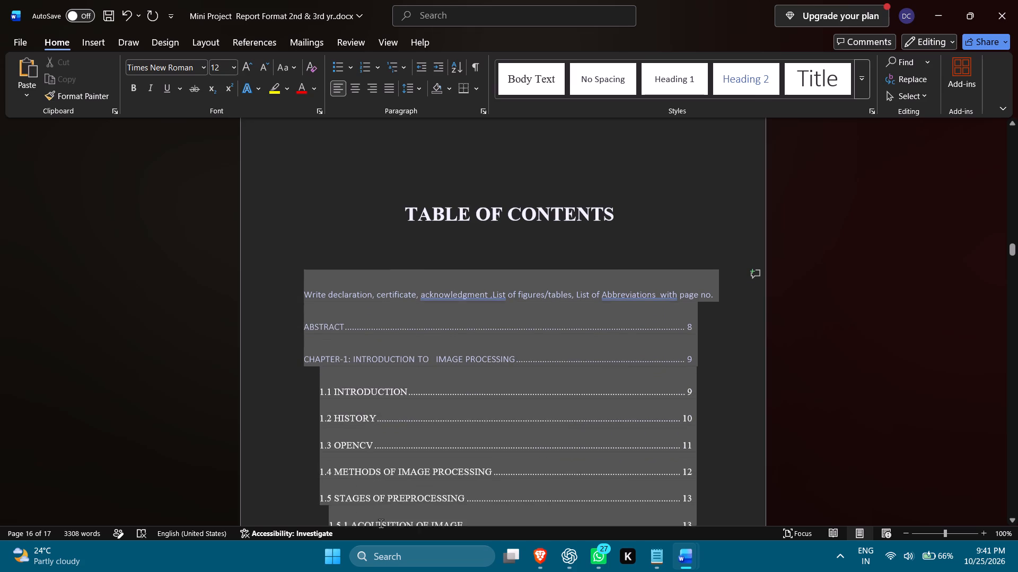
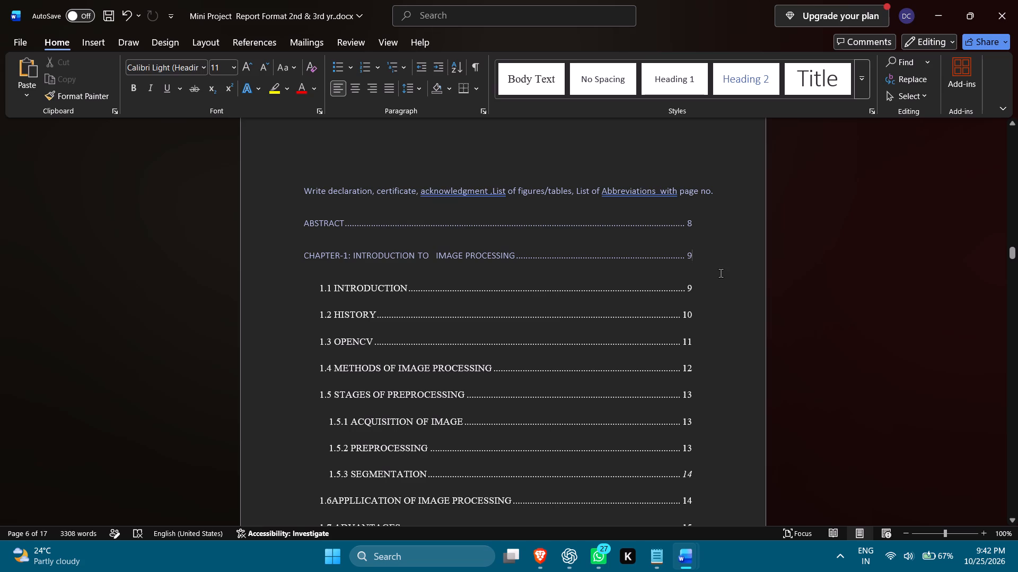
{"action": "scroll", "coordinate": [721, 273], "scroll_direction": "down", "scroll_amount": 1}
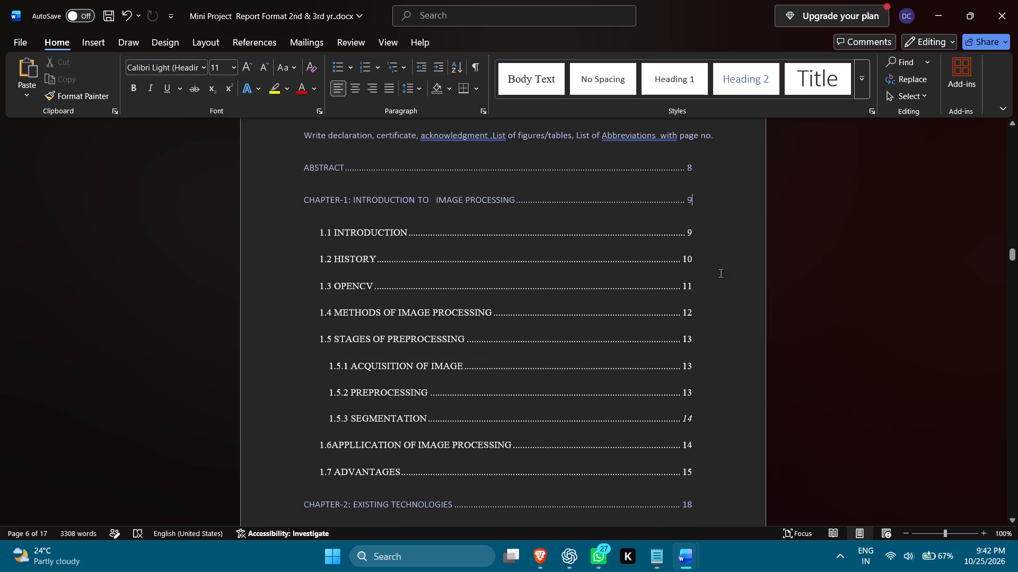
{"action": "scroll", "coordinate": [721, 273], "scroll_direction": "down", "scroll_amount": 3}
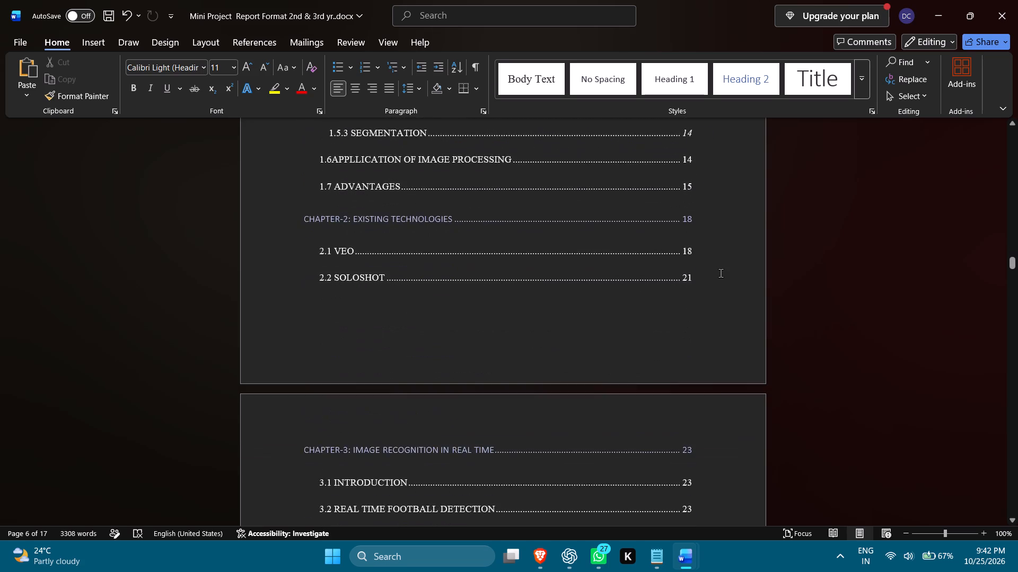
{"action": "scroll", "coordinate": [721, 273], "scroll_direction": "up", "scroll_amount": 1}
{"action": "scroll", "coordinate": [381, 253], "scroll_direction": "down", "scroll_amount": 2}
Replace the sample contents entries, from the "Write declaration, certificate" line past REFERENCES, with the copied Sentinel AI table of contents.
{"action": "left_click_drag", "start_coordinate": [304, 215], "coordinate": [469, 451]}
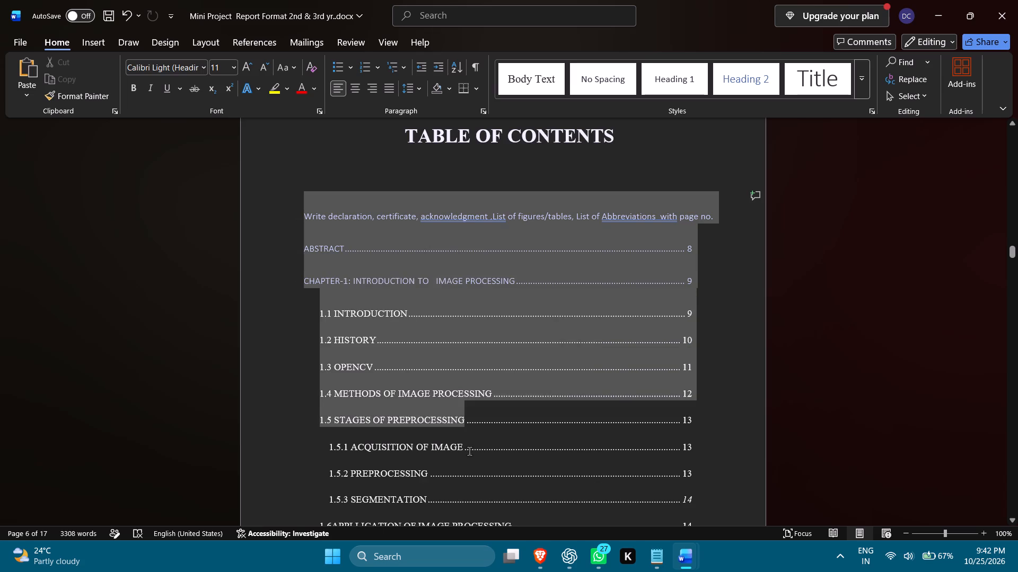
{"action": "left_click_drag", "start_coordinate": [469, 451], "coordinate": [476, 454]}
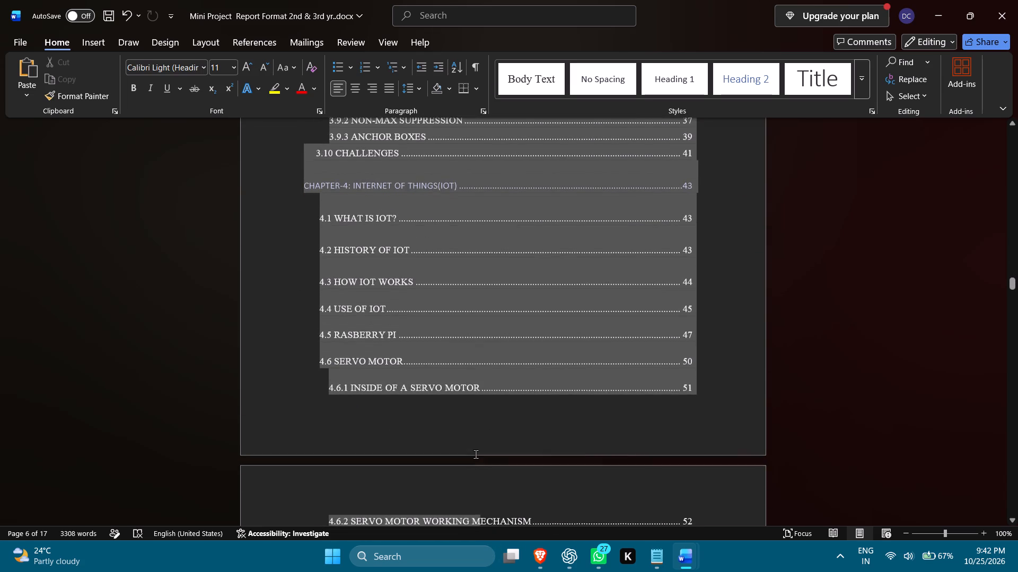
{"action": "left_click_drag", "start_coordinate": [476, 454], "coordinate": [480, 540]}
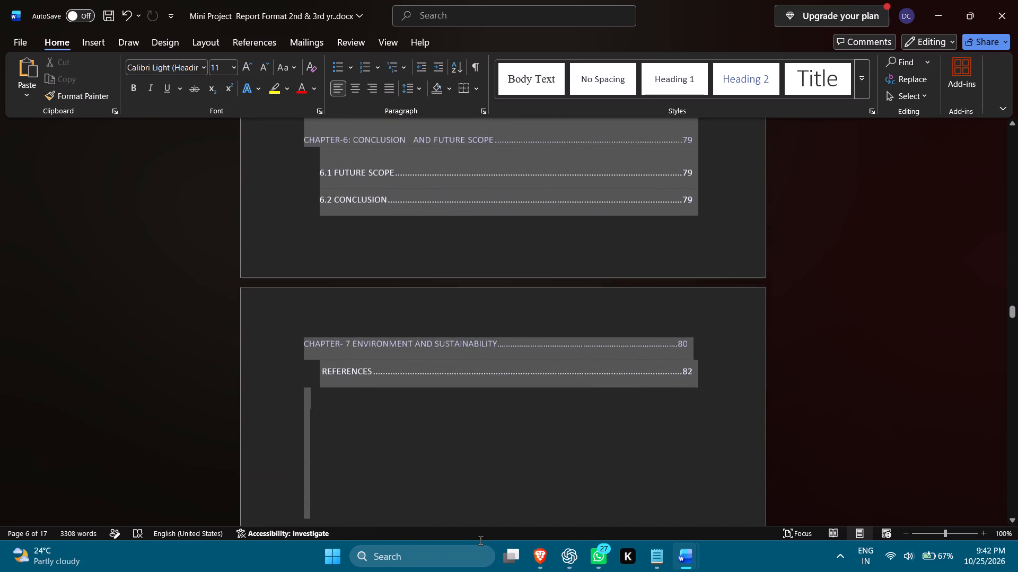
{"action": "left_click_drag", "start_coordinate": [480, 540], "coordinate": [434, 395]}
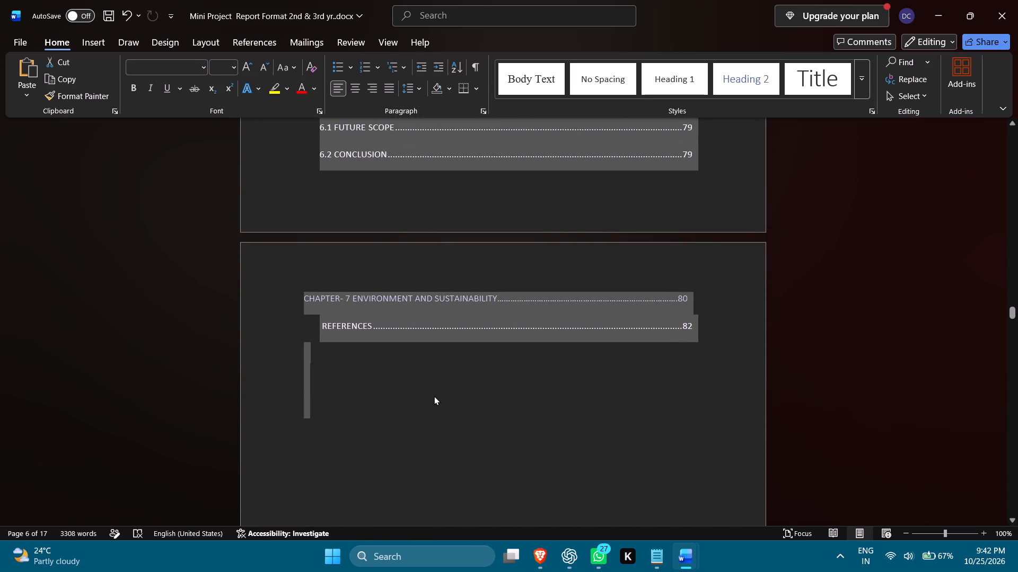
{"action": "key", "text": "ctrl+v"}
Format all the pasted contents entries, from DECLARATION to APPENDIX, in Times New Roman at size 12.
{"action": "scroll", "coordinate": [434, 396], "scroll_direction": "up", "scroll_amount": 3}
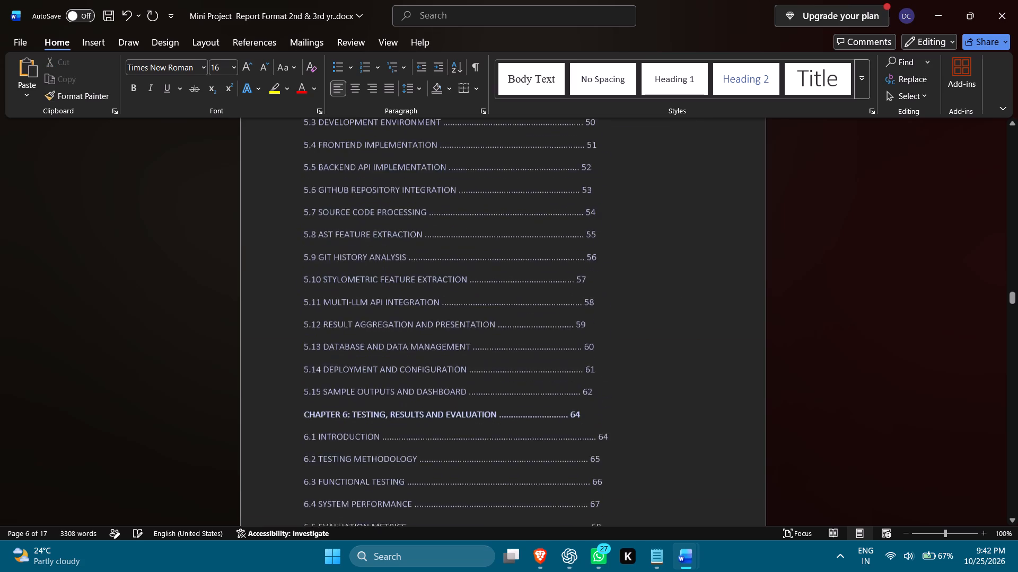
{"action": "scroll", "coordinate": [434, 396], "scroll_direction": "up", "scroll_amount": 9}
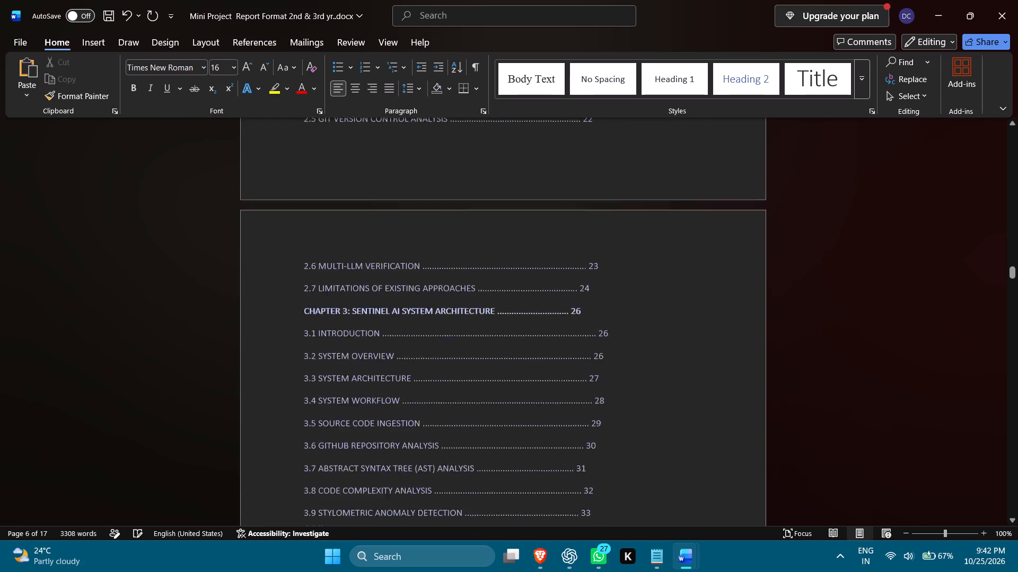
{"action": "scroll", "coordinate": [434, 396], "scroll_direction": "up", "scroll_amount": 6}
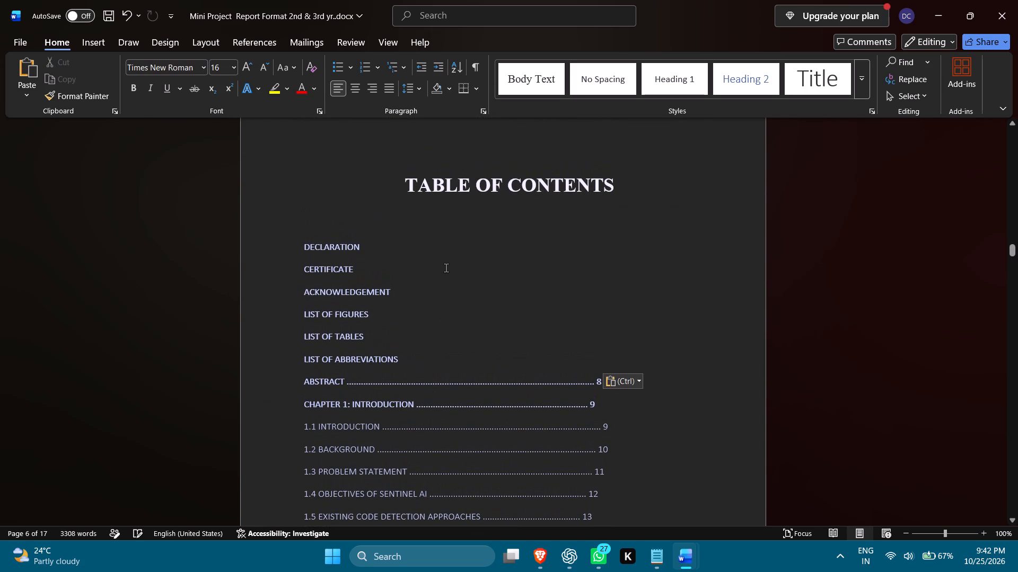
{"action": "left_click", "coordinate": [446, 267]}
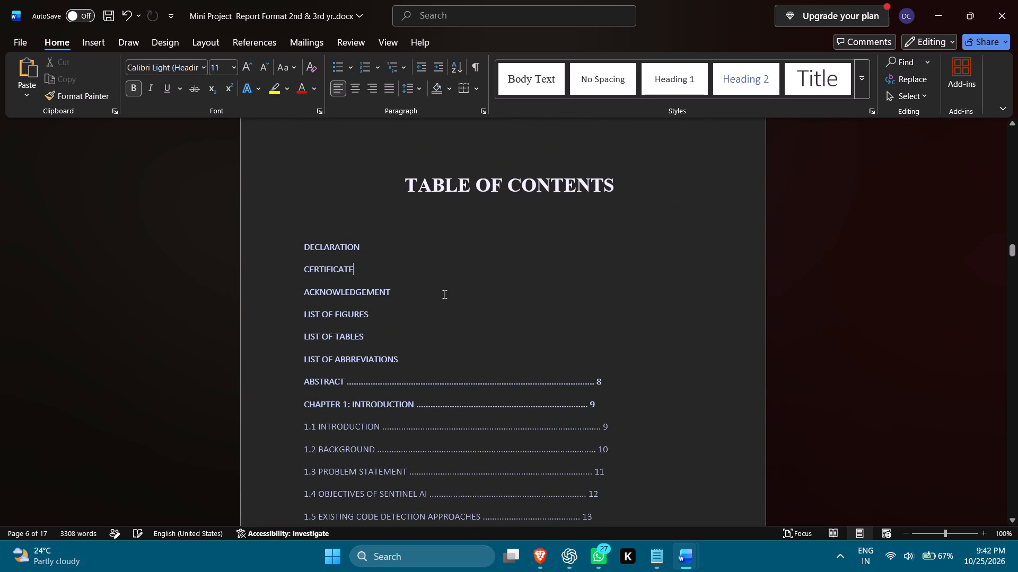
{"action": "scroll", "coordinate": [444, 294], "scroll_direction": "down", "scroll_amount": 2}
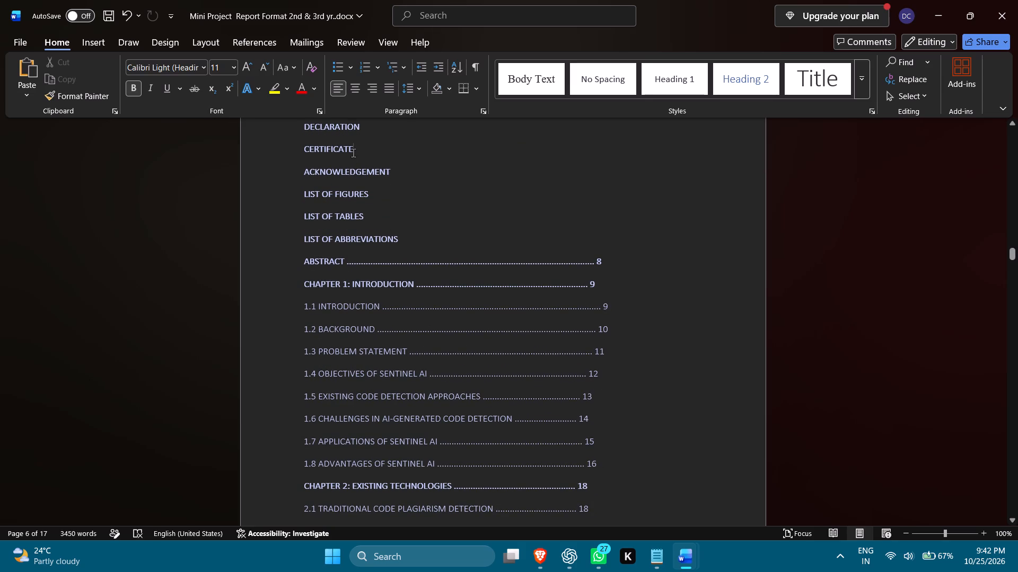
{"action": "scroll", "coordinate": [385, 187], "scroll_direction": "up", "scroll_amount": 1}
{"action": "left_click_drag", "start_coordinate": [304, 155], "coordinate": [337, 208]}
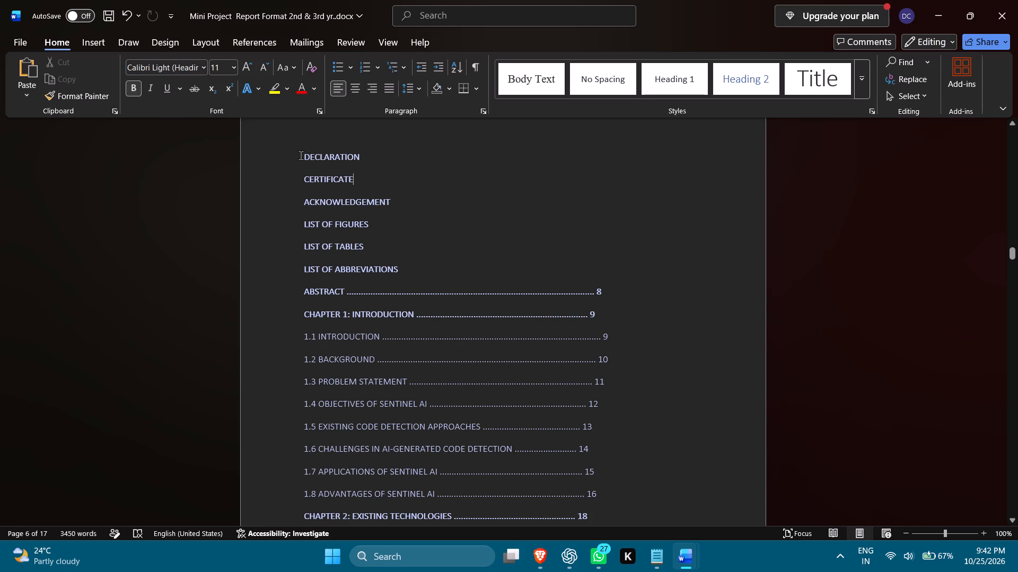
{"action": "left_click_drag", "start_coordinate": [301, 155], "coordinate": [518, 571]}
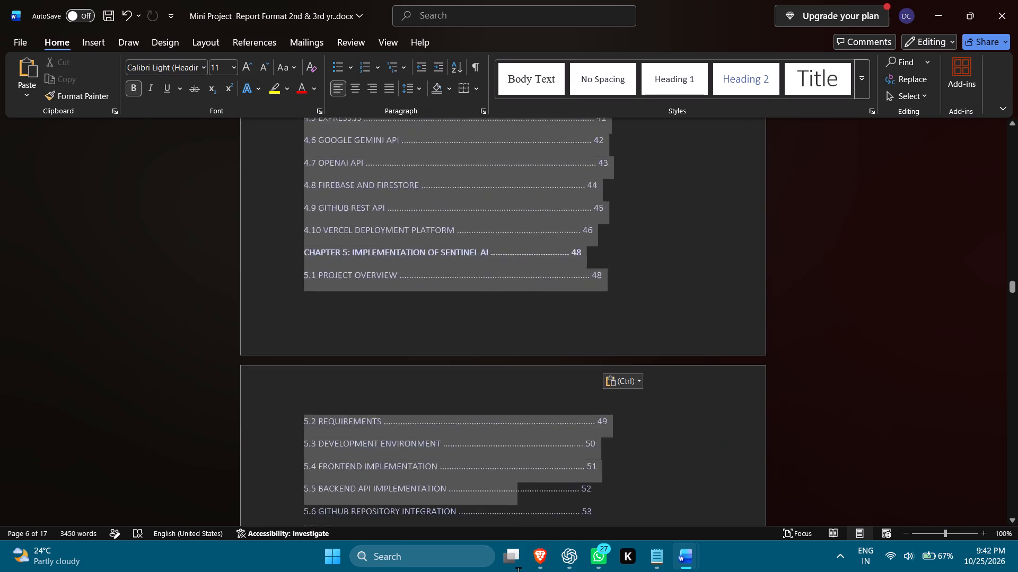
{"action": "left_click_drag", "start_coordinate": [518, 571], "coordinate": [466, 531]}
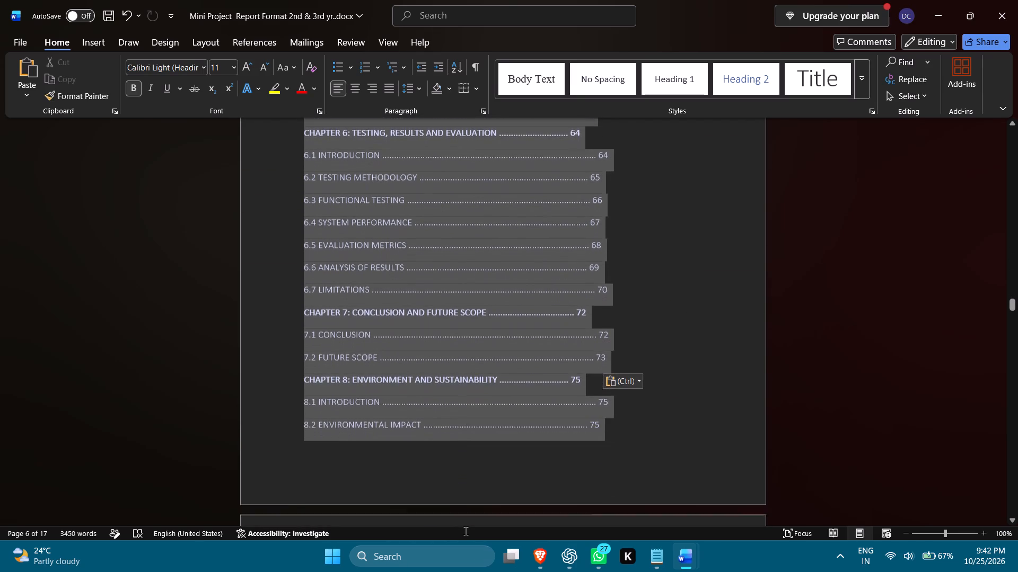
{"action": "left_click_drag", "start_coordinate": [466, 531], "coordinate": [381, 437]}
{"action": "left_click", "coordinate": [231, 70]}
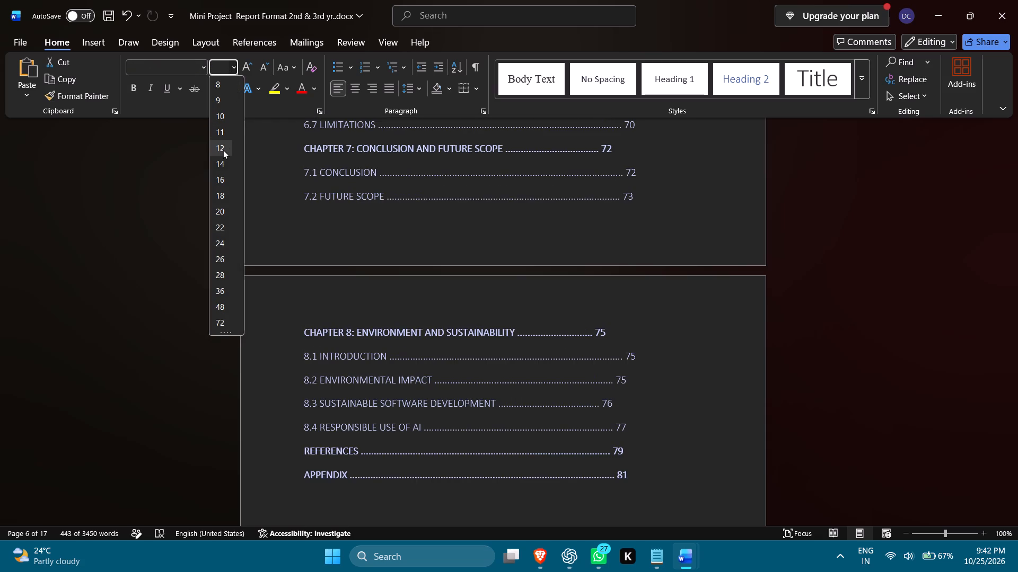
{"action": "left_click", "coordinate": [223, 149]}
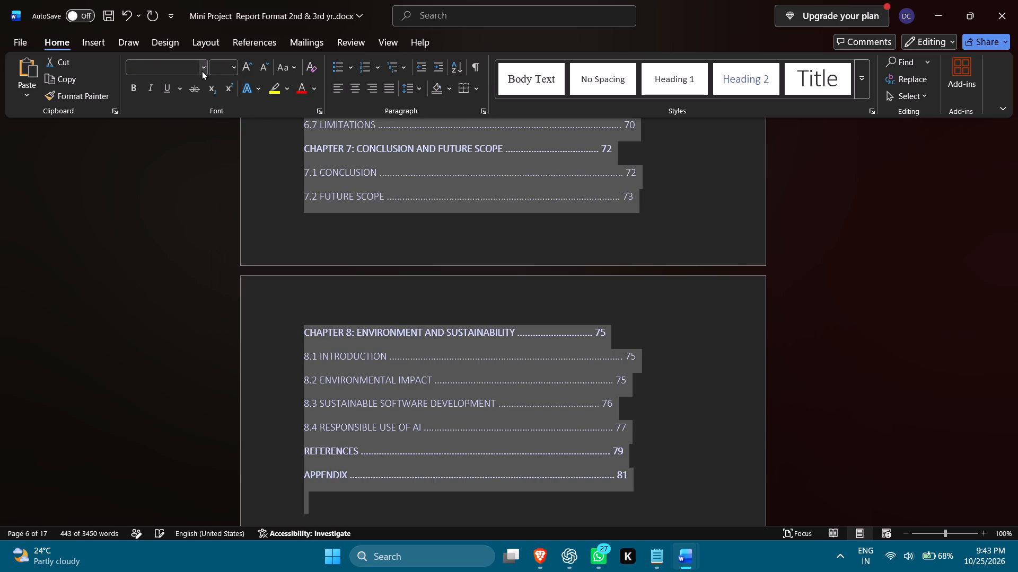
{"action": "left_click", "coordinate": [201, 70]}
{"action": "left_click", "coordinate": [205, 160]}
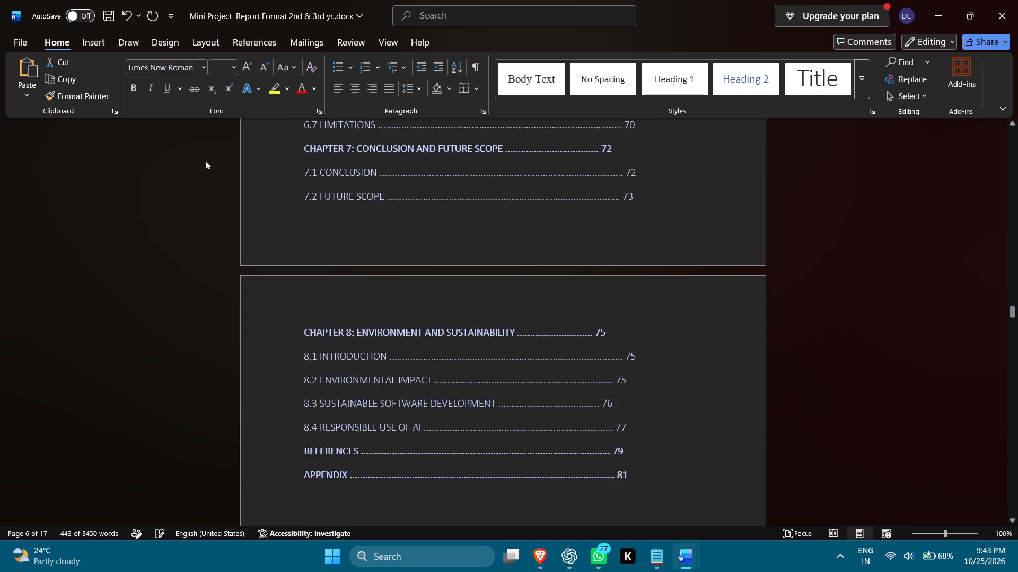
Apply the first preset text effect, the plain black letter style, to the selected contents entries.
{"action": "left_click", "coordinate": [258, 93]}
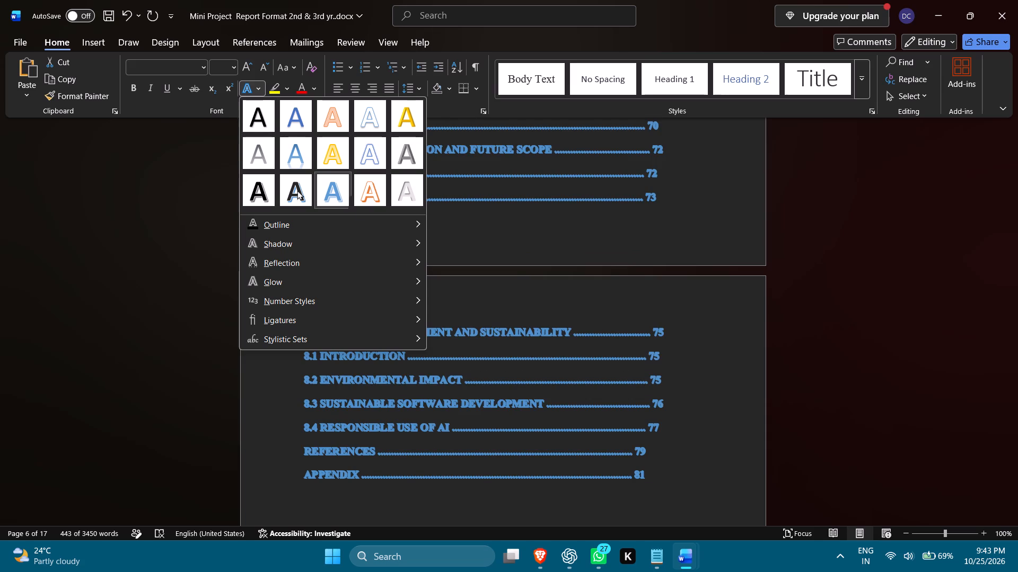
{"action": "left_click", "coordinate": [261, 123]}
{"action": "left_click", "coordinate": [391, 244]}
Review the formatted contents entries from Chapters 7 and 6 back up to the "TABLE OF CONTENTS" heading.
{"action": "scroll", "coordinate": [392, 242], "scroll_direction": "up", "scroll_amount": 2}
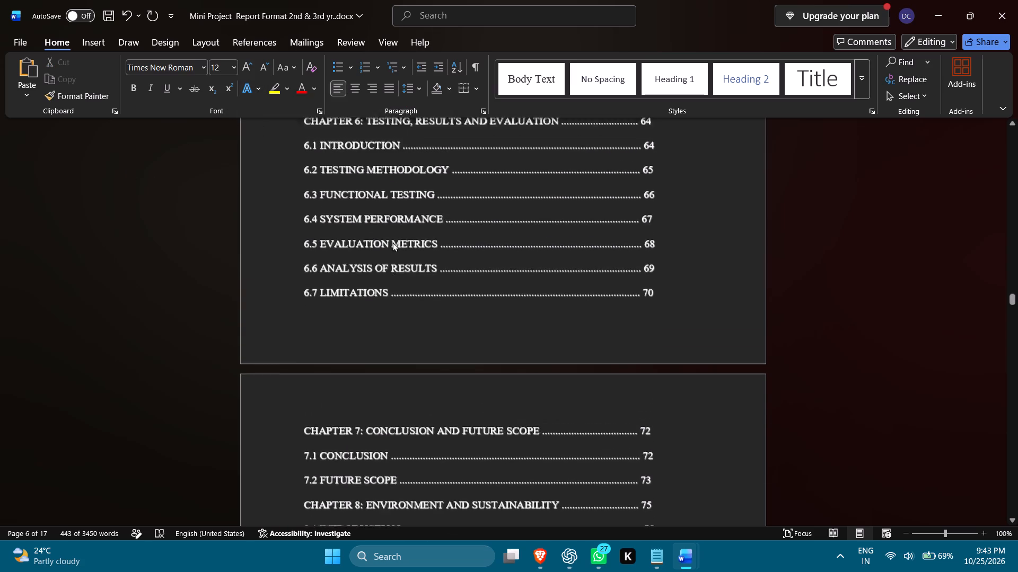
{"action": "scroll", "coordinate": [392, 242], "scroll_direction": "up", "scroll_amount": 3}
{"action": "scroll", "coordinate": [441, 240], "scroll_direction": "up", "scroll_amount": 5}
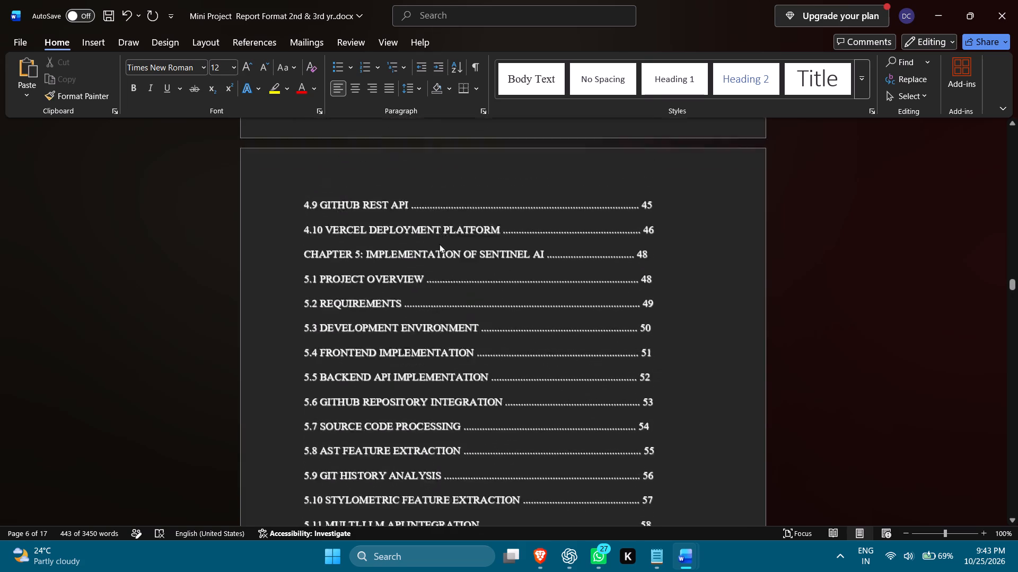
{"action": "scroll", "coordinate": [439, 244], "scroll_direction": "up", "scroll_amount": 9}
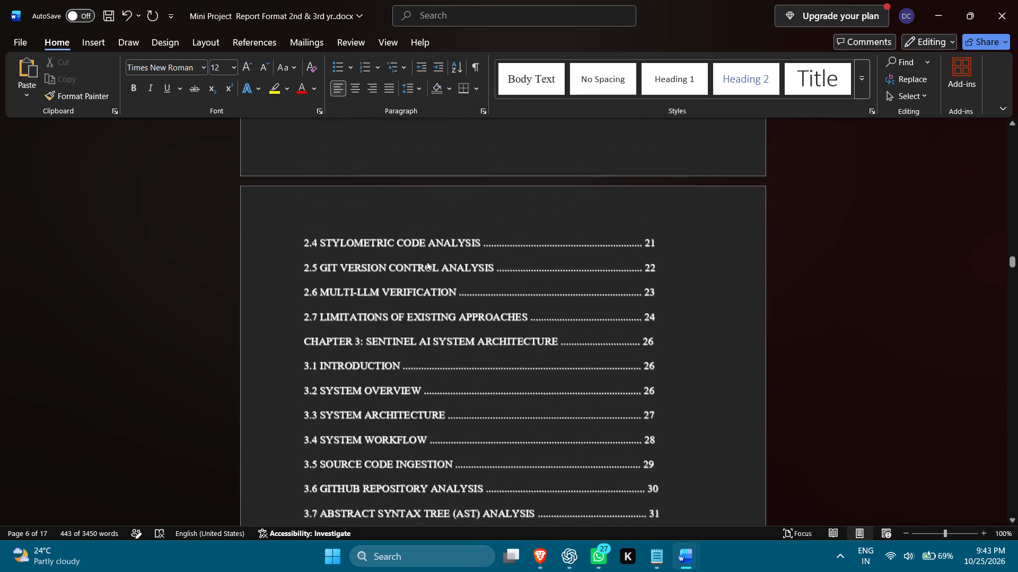
{"action": "scroll", "coordinate": [426, 261], "scroll_direction": "up", "scroll_amount": 5}
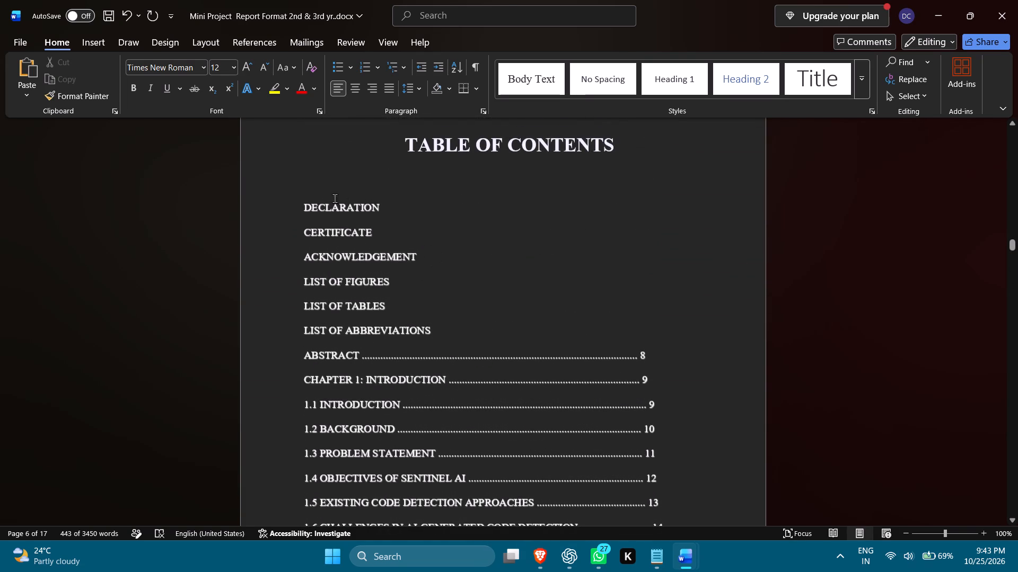
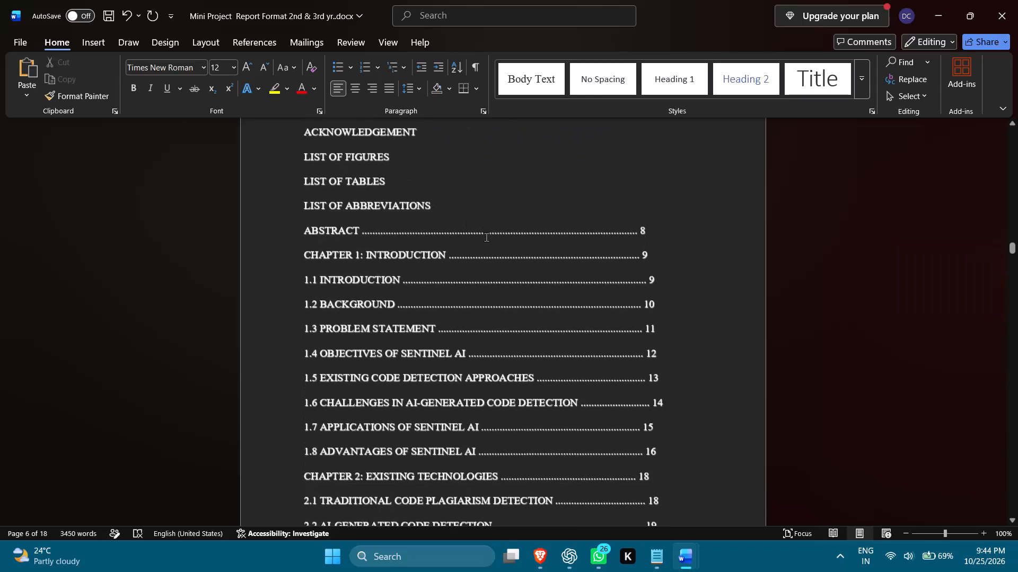
Set all the contents entries from DECLARATION down to APPENDIX to font size 12.
{"action": "scroll", "coordinate": [486, 237], "scroll_direction": "down", "scroll_amount": 10}
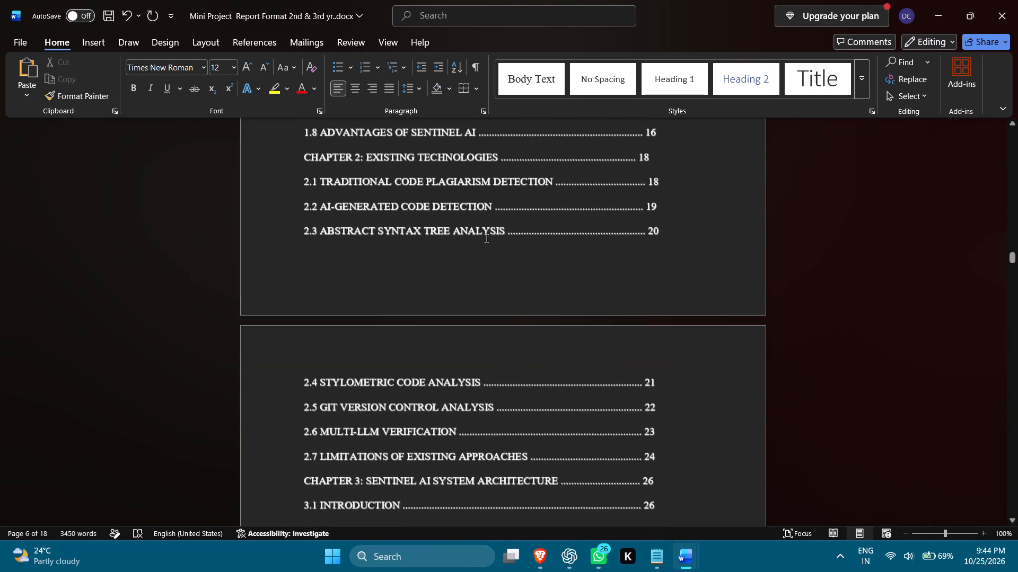
{"action": "scroll", "coordinate": [486, 238], "scroll_direction": "up", "scroll_amount": 16}
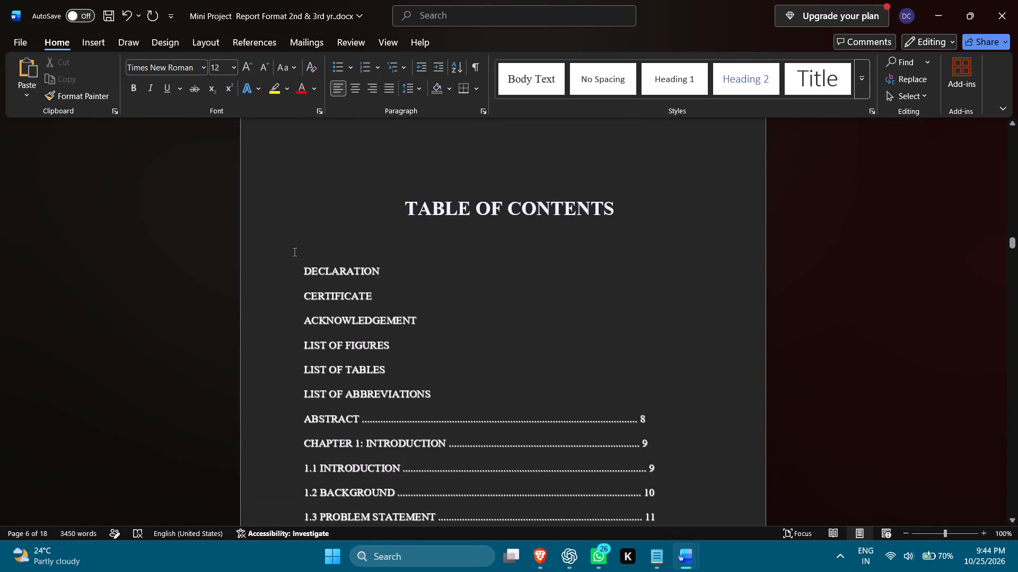
{"action": "left_click", "coordinate": [297, 263]}
{"action": "left_click", "coordinate": [300, 269]}
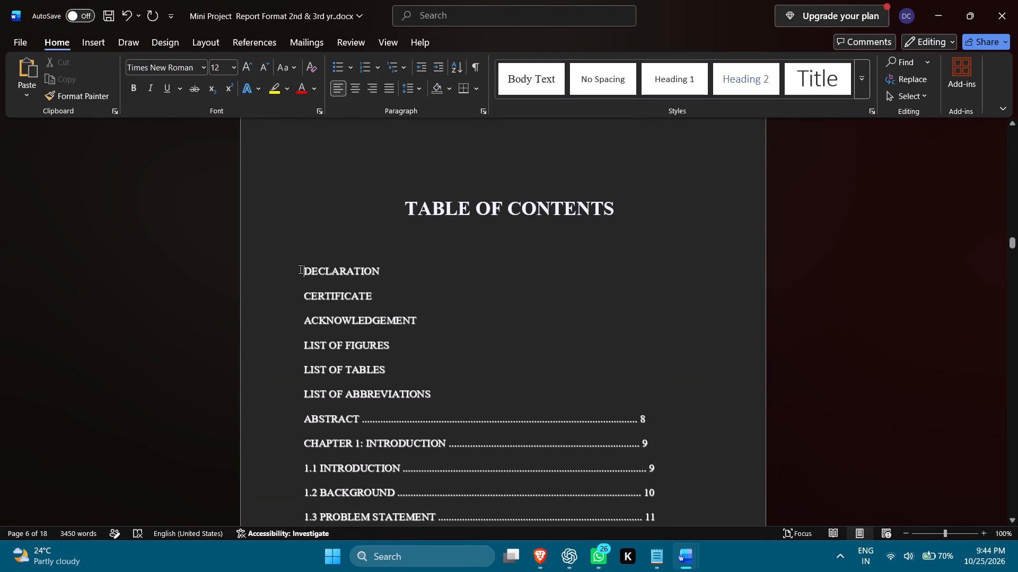
{"action": "left_click_drag", "start_coordinate": [300, 269], "coordinate": [375, 555]}
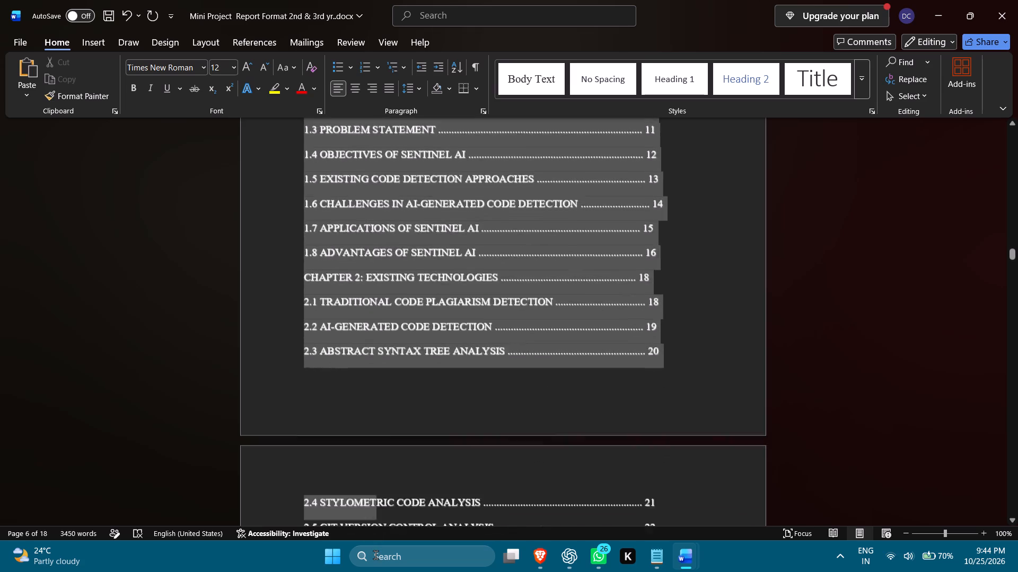
{"action": "left_click_drag", "start_coordinate": [375, 555], "coordinate": [446, 467]}
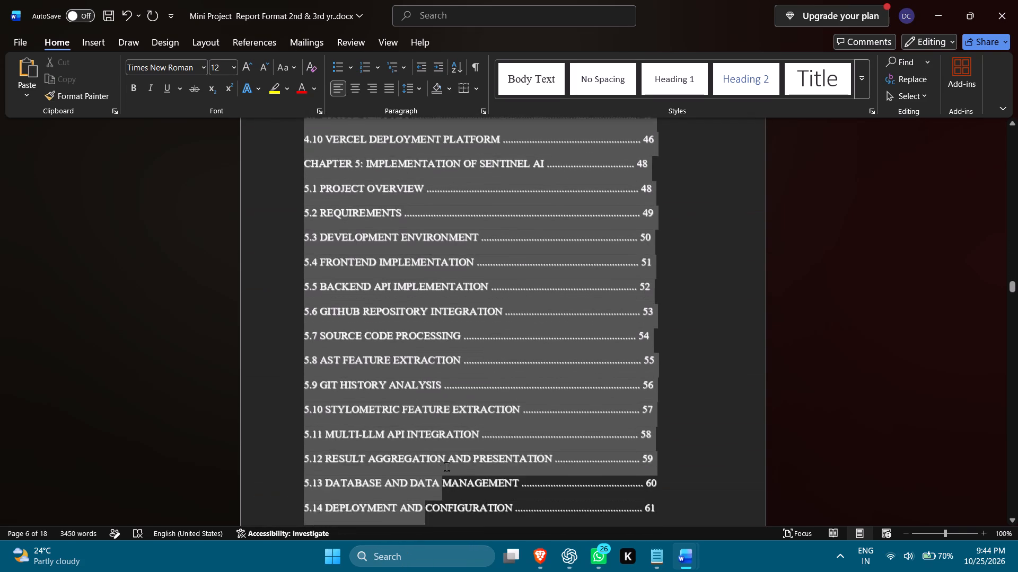
{"action": "left_click_drag", "start_coordinate": [446, 467], "coordinate": [459, 557]}
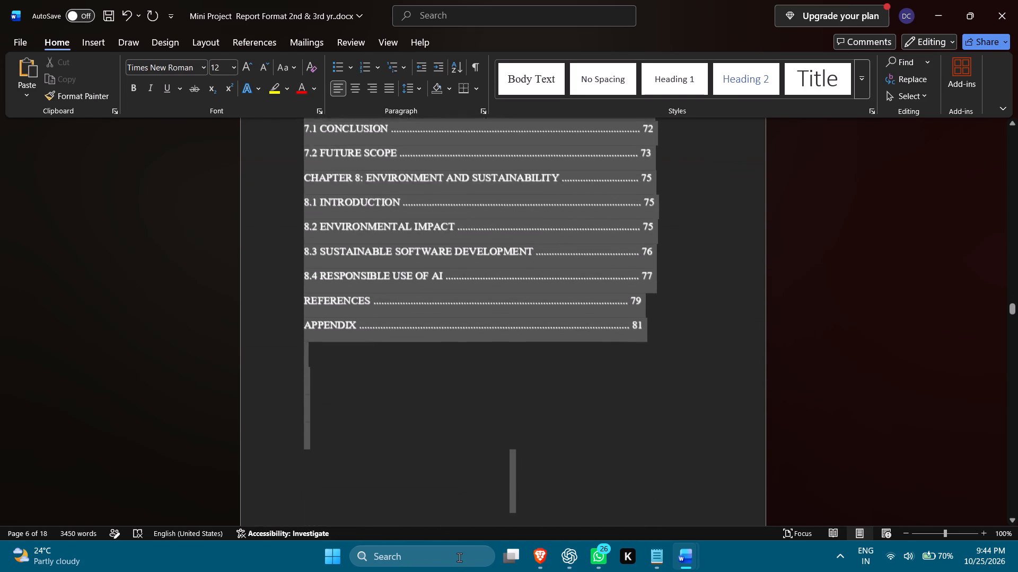
{"action": "left_click_drag", "start_coordinate": [459, 557], "coordinate": [357, 215]}
{"action": "left_click", "coordinate": [233, 67]}
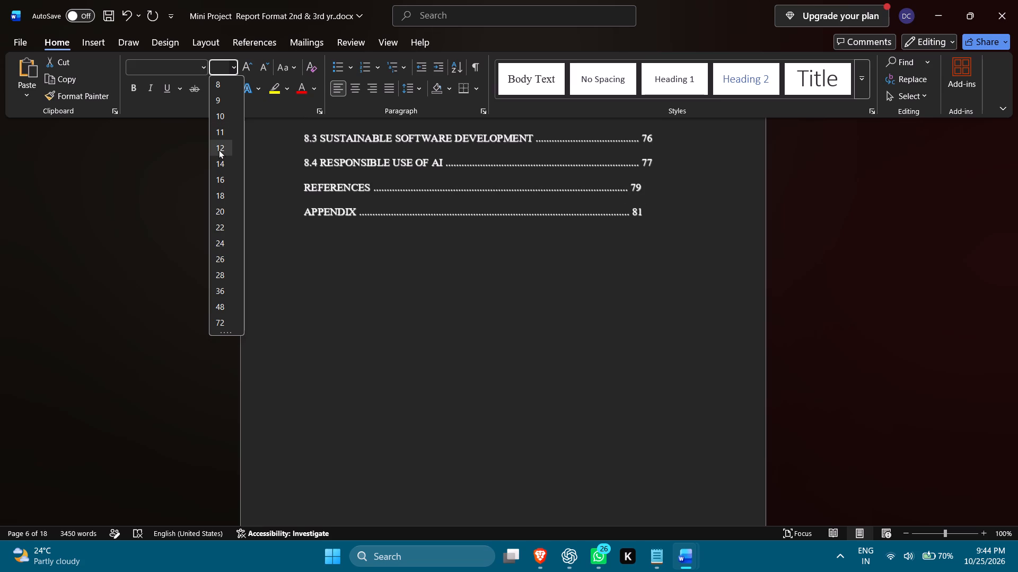
{"action": "left_click", "coordinate": [218, 149]}
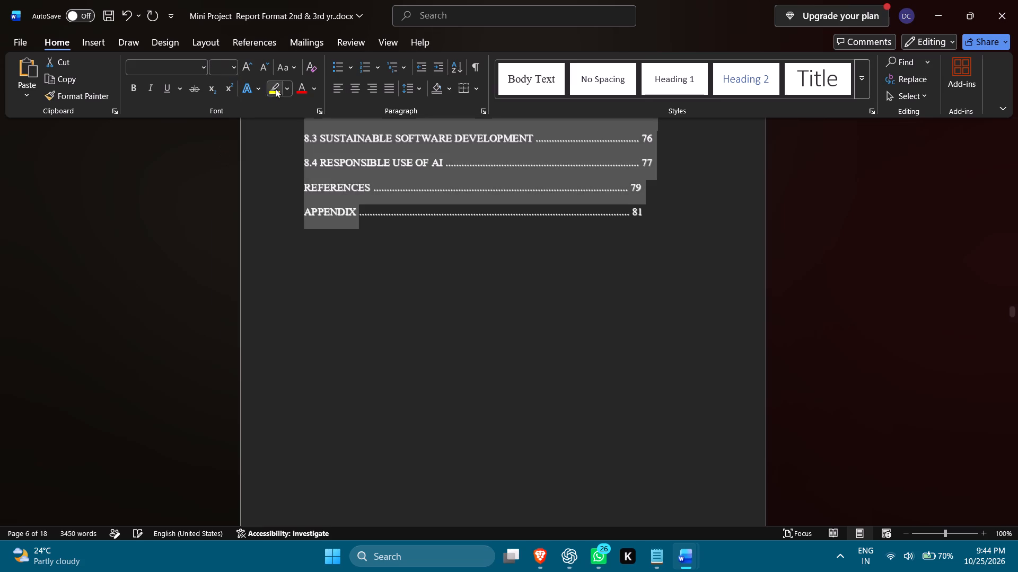
Apply the second preset text effect, the plain blue letter style, to the selected contents entries.
{"action": "left_click", "coordinate": [260, 91]}
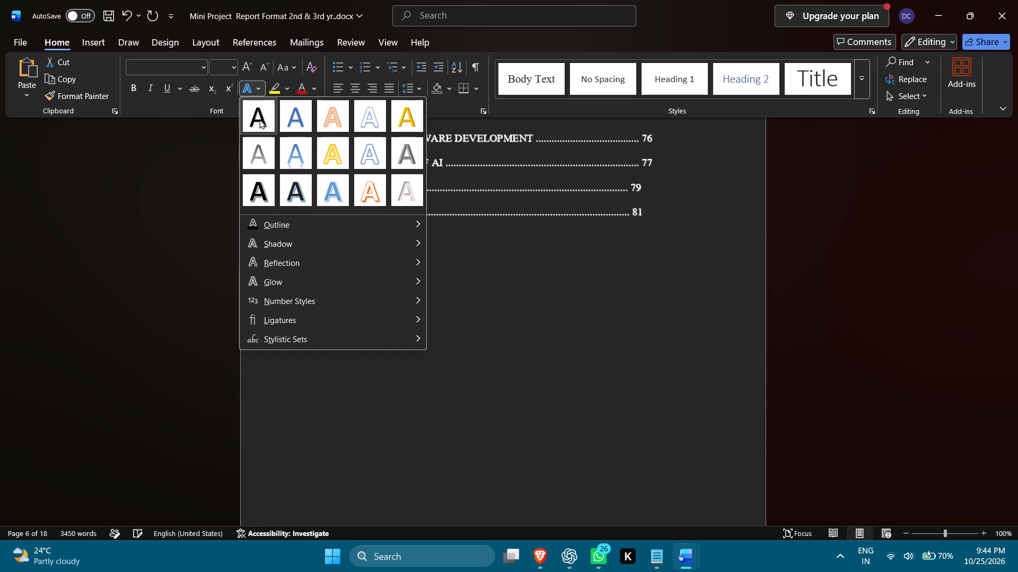
{"action": "left_click", "coordinate": [294, 119]}
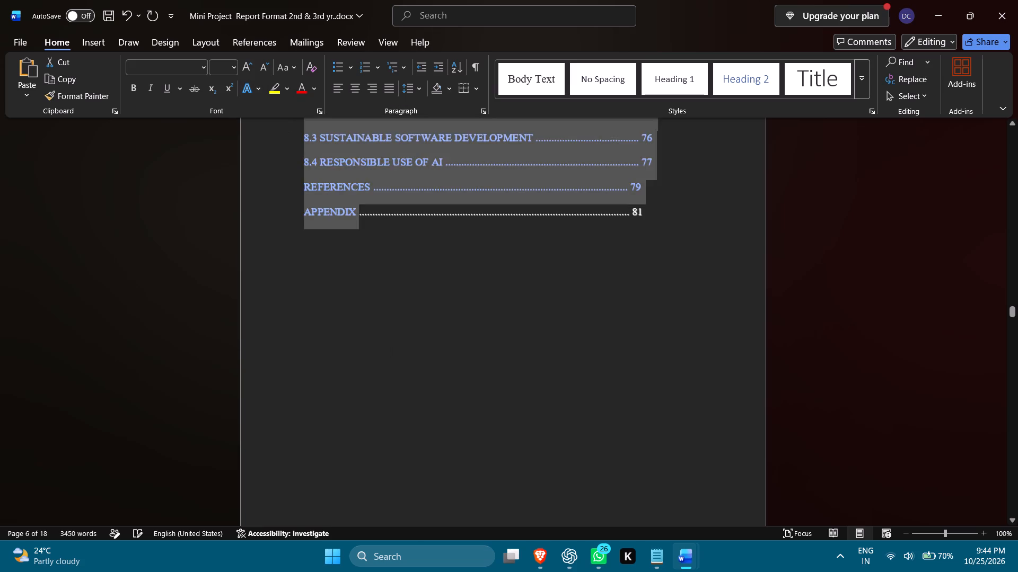
{"action": "left_click", "coordinate": [185, 215]}
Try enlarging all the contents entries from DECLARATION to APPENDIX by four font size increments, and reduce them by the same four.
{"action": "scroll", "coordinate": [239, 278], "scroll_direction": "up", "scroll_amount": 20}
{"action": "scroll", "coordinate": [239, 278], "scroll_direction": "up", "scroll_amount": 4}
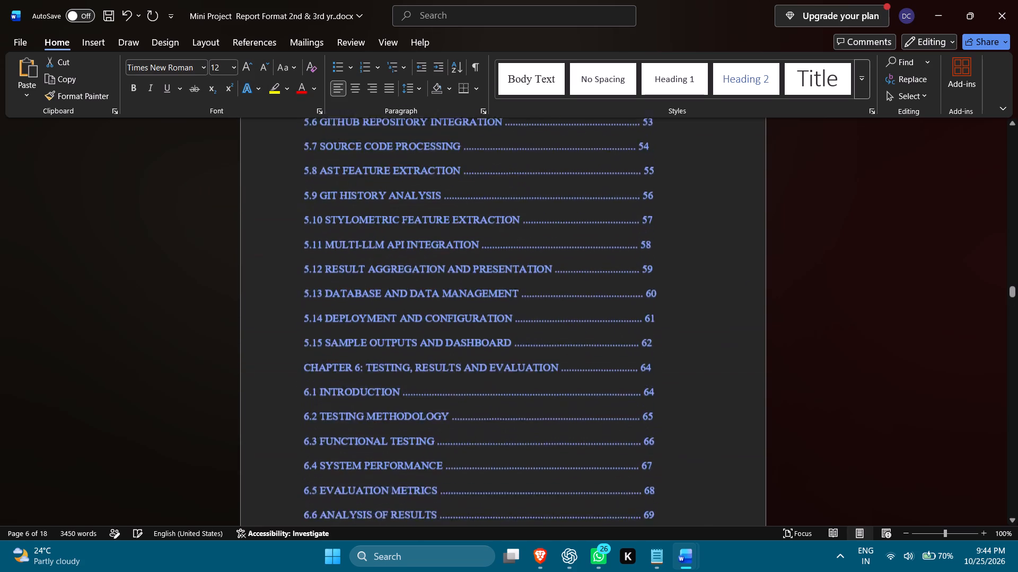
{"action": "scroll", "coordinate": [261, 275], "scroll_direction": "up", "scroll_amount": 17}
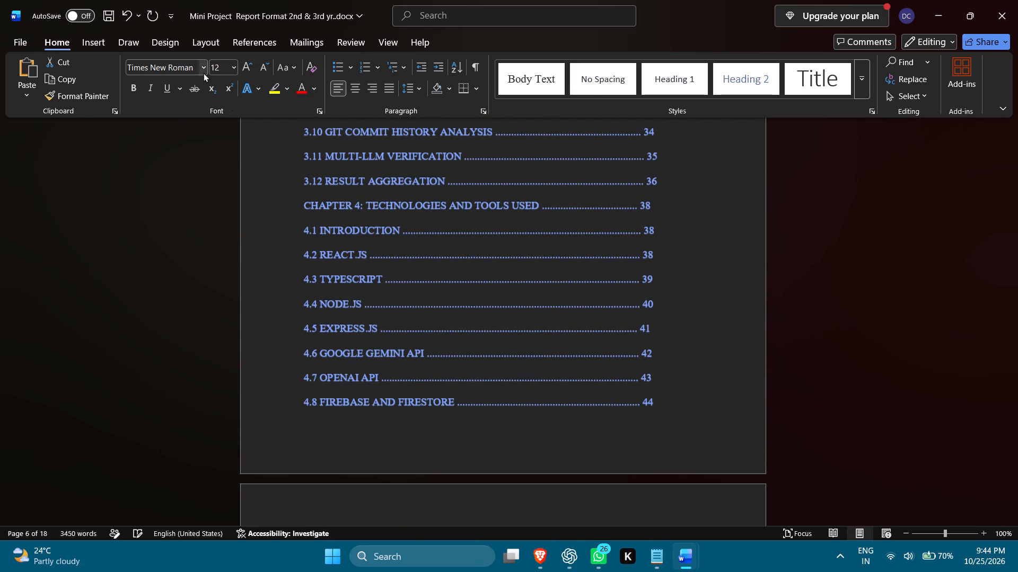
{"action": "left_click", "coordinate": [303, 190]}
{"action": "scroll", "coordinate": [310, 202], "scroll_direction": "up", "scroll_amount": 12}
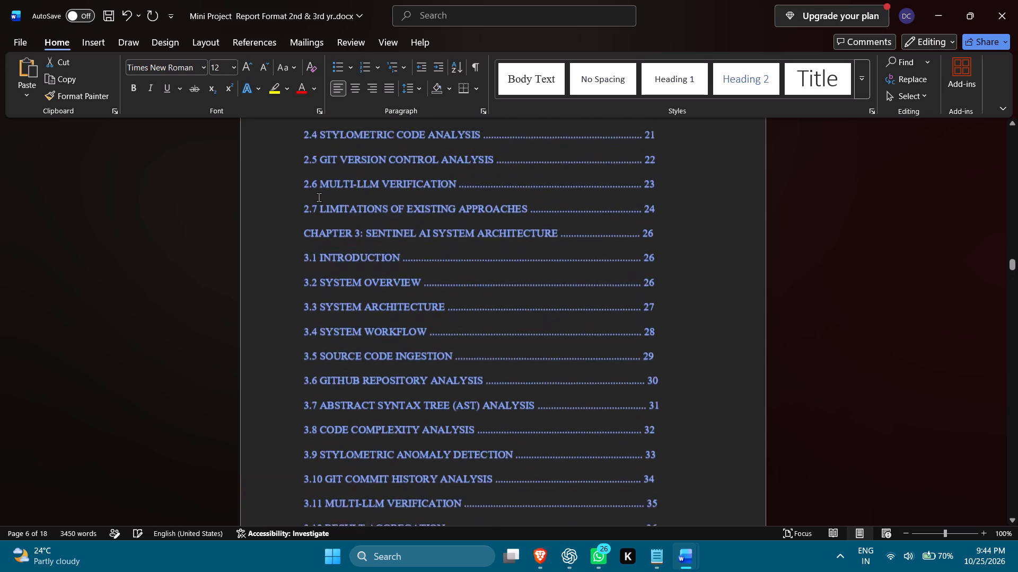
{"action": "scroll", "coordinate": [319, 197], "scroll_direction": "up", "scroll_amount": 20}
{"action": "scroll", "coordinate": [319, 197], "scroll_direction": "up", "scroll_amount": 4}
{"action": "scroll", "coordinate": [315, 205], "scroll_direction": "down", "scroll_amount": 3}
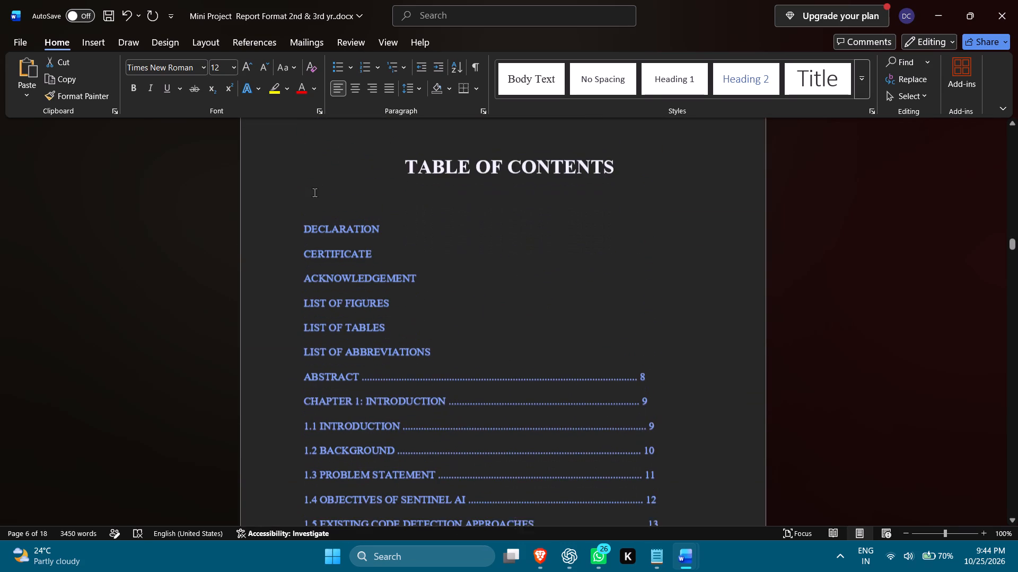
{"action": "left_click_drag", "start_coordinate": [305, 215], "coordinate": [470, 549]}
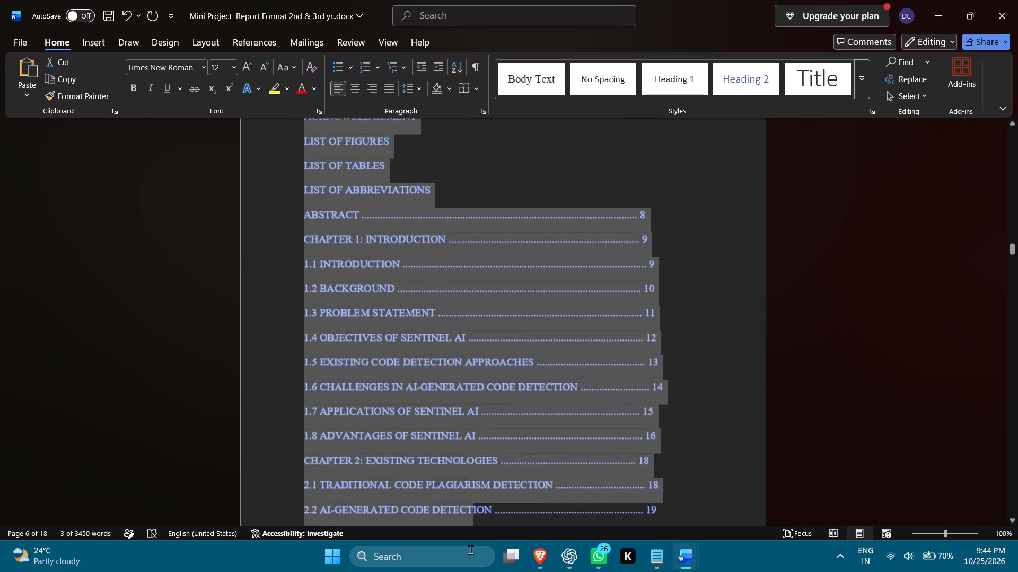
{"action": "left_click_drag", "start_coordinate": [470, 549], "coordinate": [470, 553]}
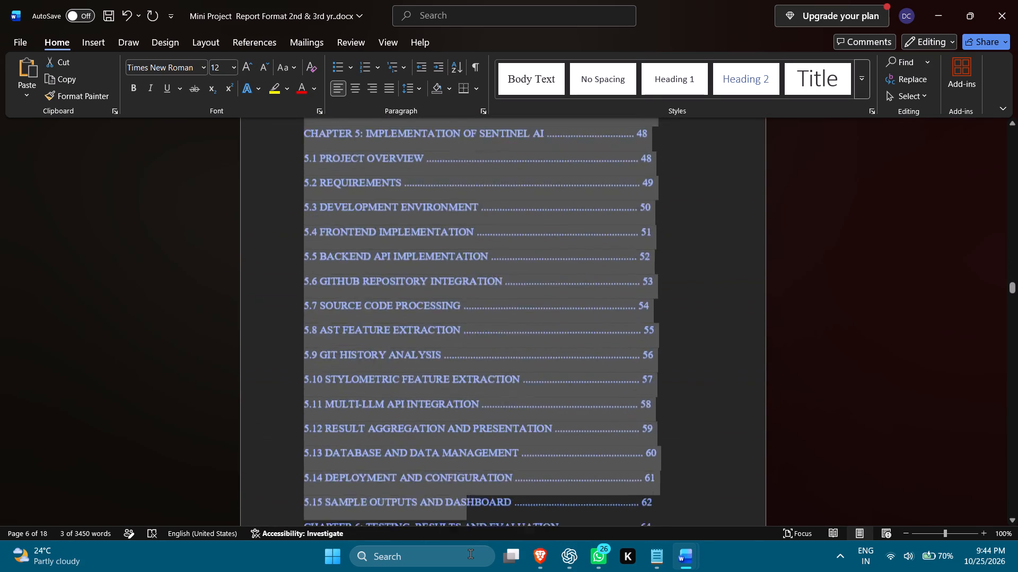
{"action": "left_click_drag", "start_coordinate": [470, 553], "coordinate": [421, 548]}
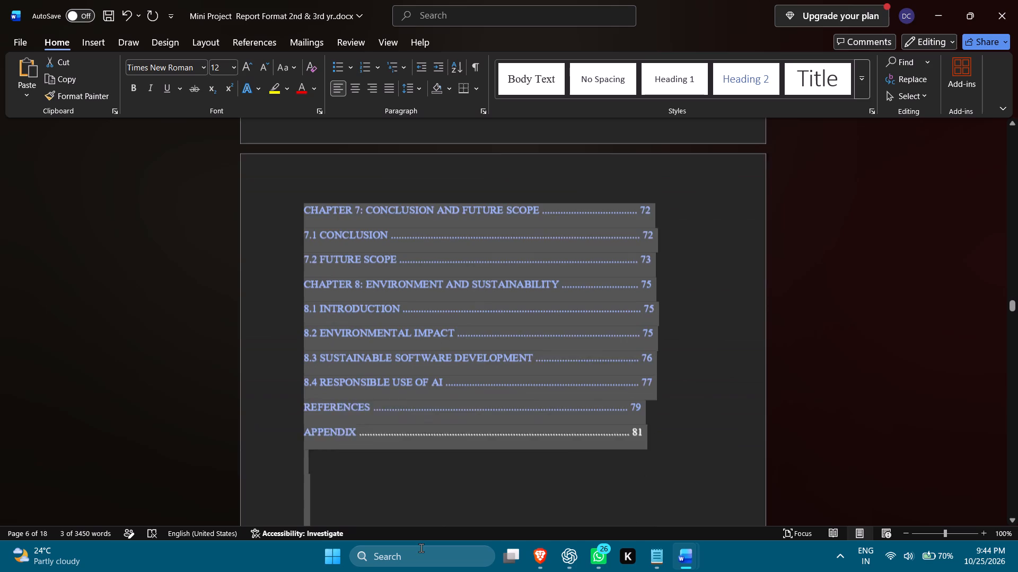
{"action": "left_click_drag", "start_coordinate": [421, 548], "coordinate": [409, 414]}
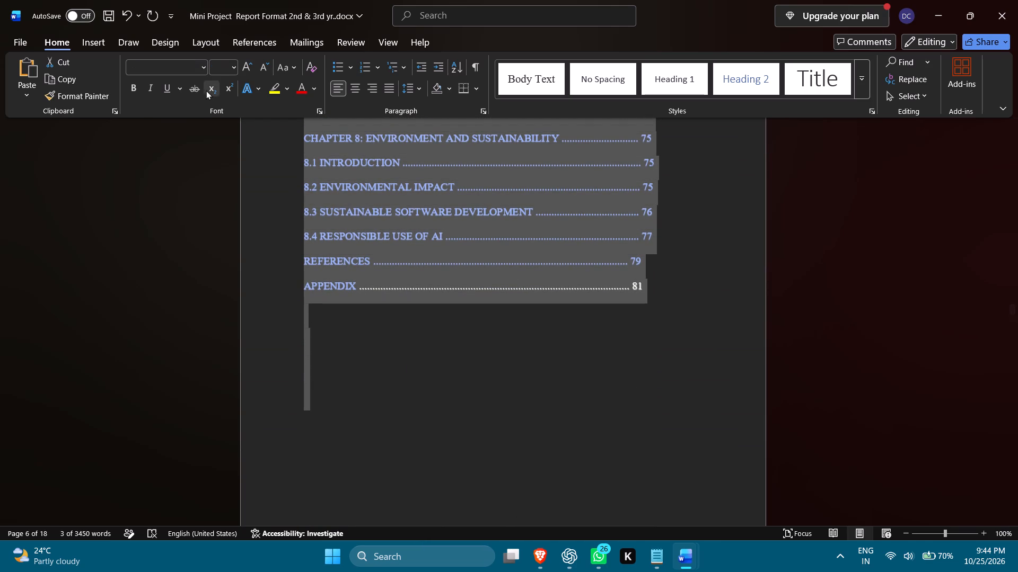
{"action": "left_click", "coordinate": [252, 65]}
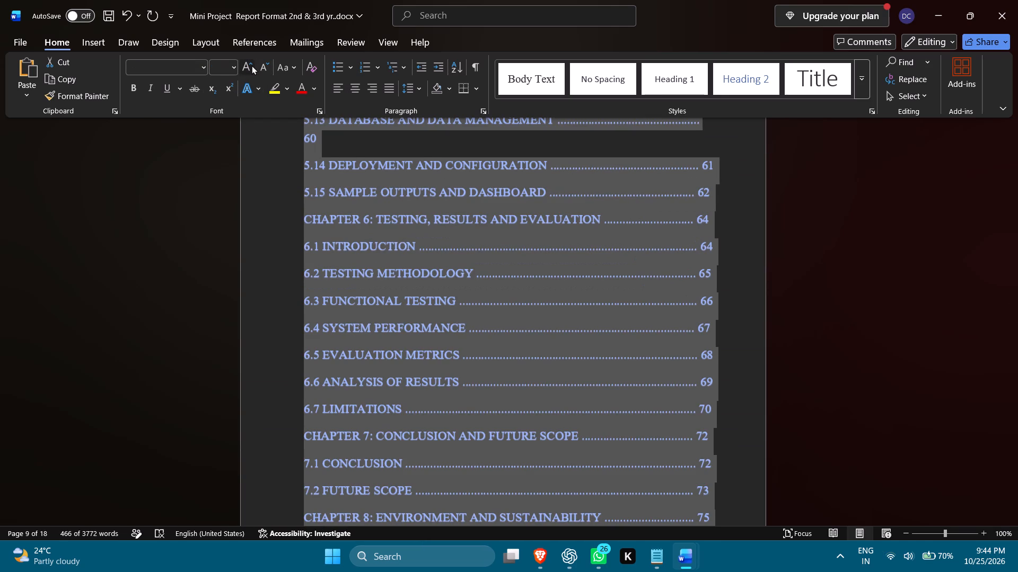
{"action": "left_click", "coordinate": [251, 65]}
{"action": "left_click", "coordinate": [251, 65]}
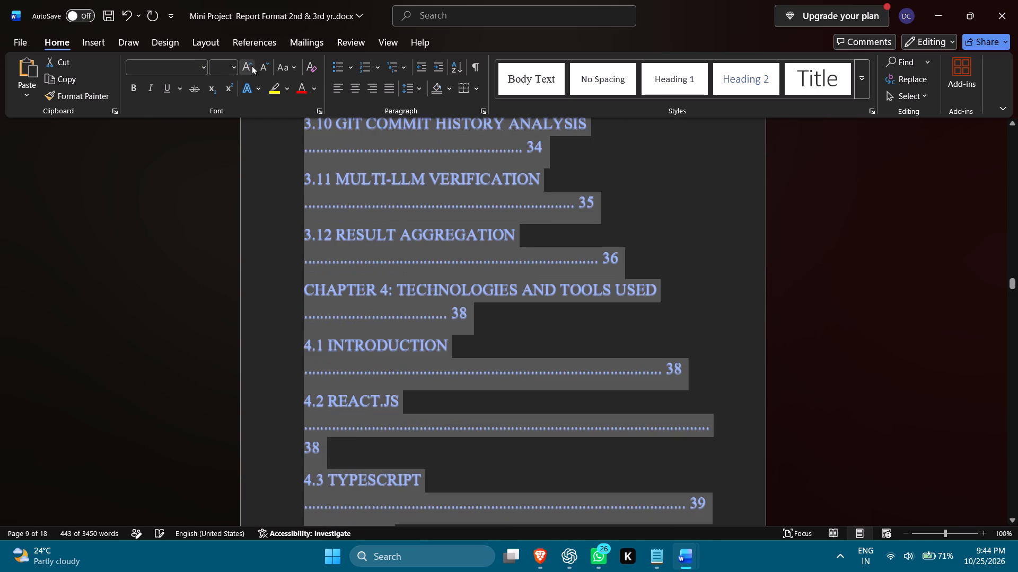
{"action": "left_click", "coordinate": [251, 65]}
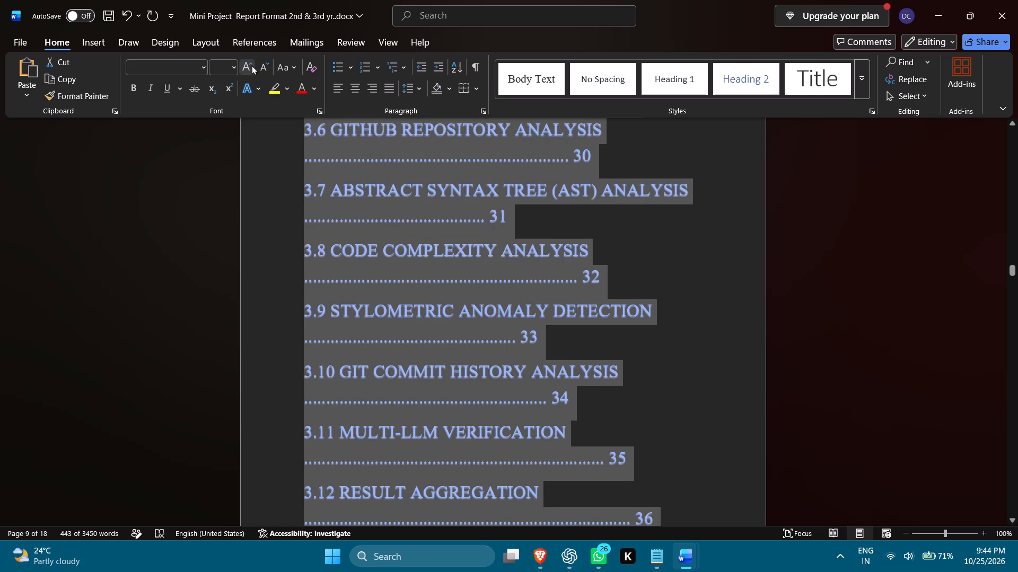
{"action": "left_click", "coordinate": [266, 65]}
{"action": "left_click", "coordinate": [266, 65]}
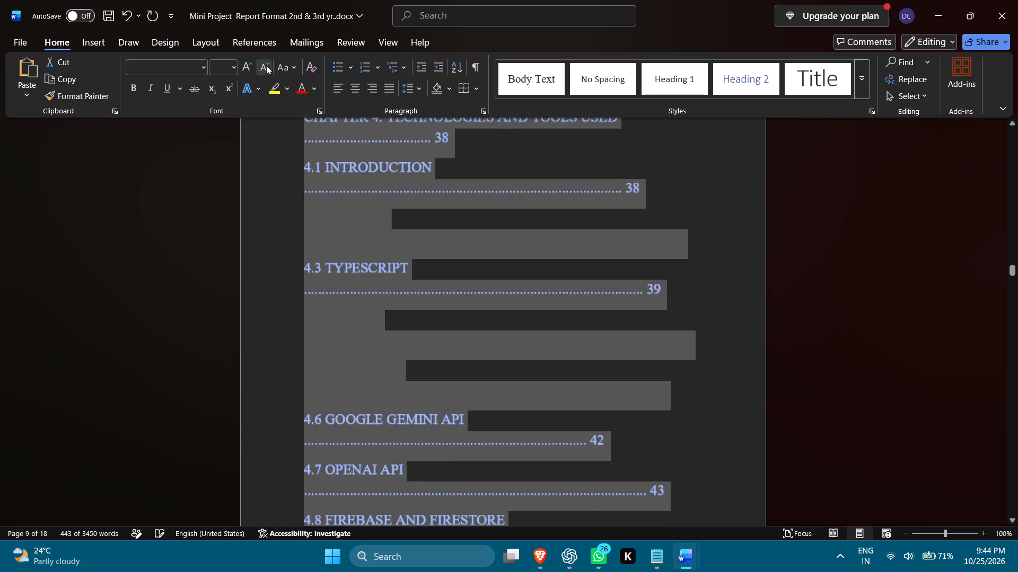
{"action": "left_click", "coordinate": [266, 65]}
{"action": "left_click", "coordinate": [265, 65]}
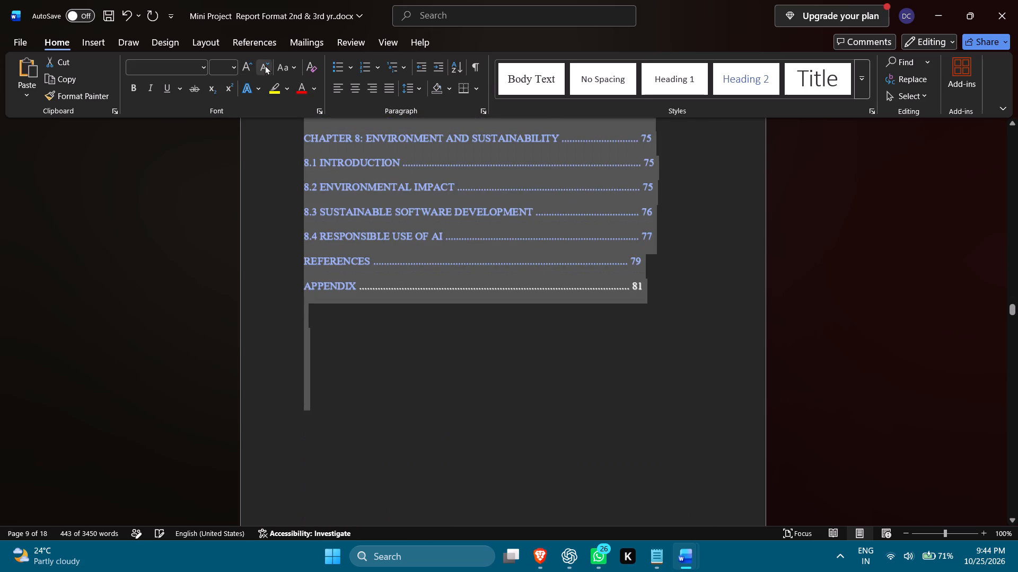
Reduce the font size of the selected contents entries by one increment.
{"action": "left_click", "coordinate": [265, 65]}
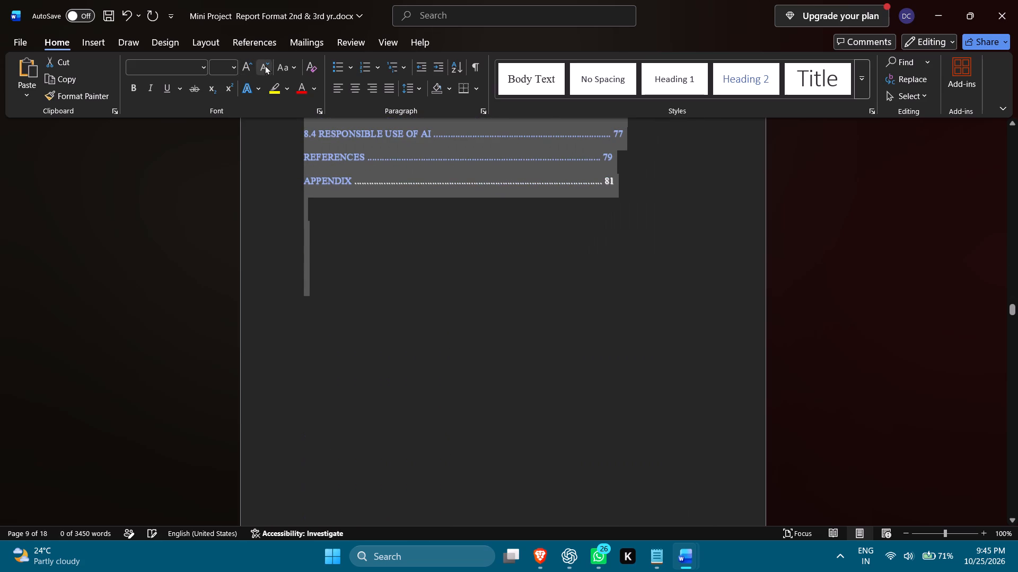
{"action": "left_click", "coordinate": [472, 325]}
Review the reformatted contents entries from Chapter 8 up to the "TABLE OF CONTENTS" heading and back down.
{"action": "scroll", "coordinate": [469, 329], "scroll_direction": "up", "scroll_amount": 14}
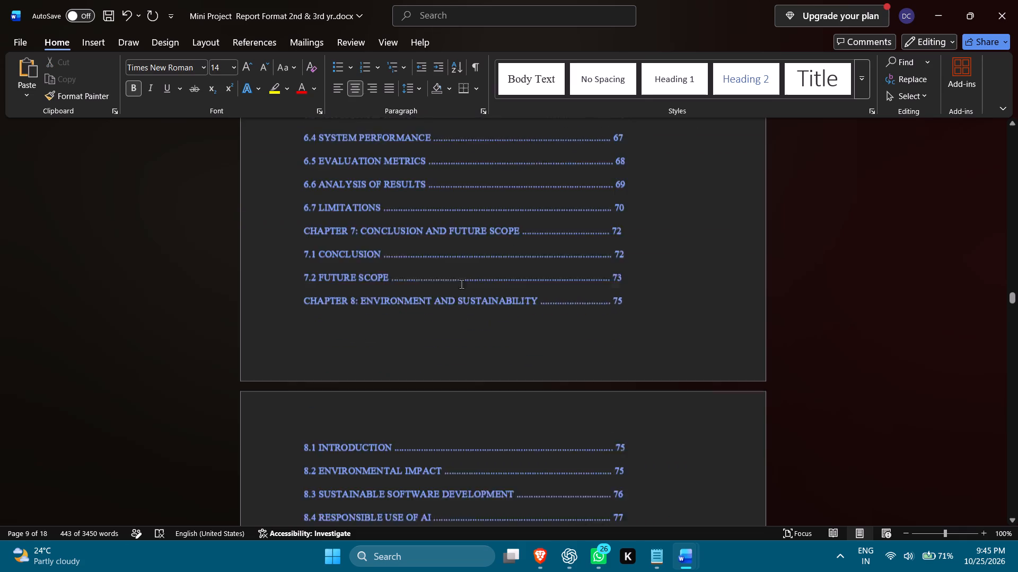
{"action": "scroll", "coordinate": [461, 284], "scroll_direction": "up", "scroll_amount": 11}
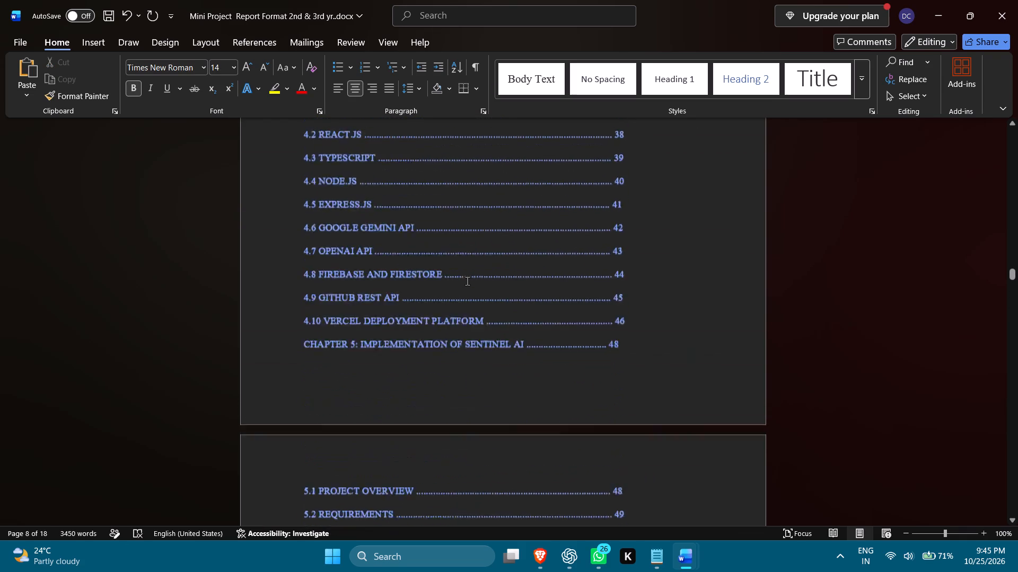
{"action": "scroll", "coordinate": [467, 281], "scroll_direction": "up", "scroll_amount": 10}
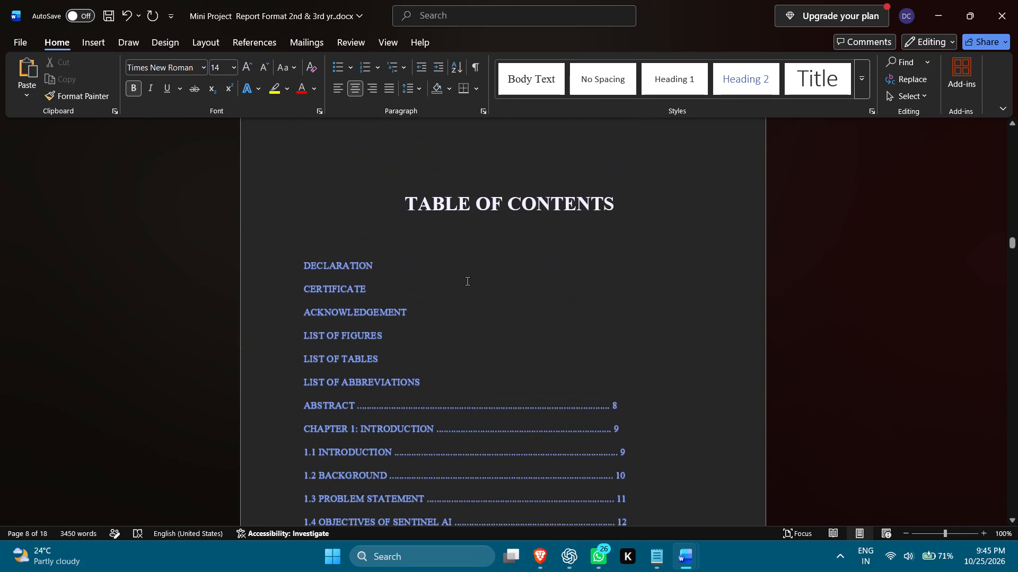
{"action": "scroll", "coordinate": [467, 281], "scroll_direction": "down", "scroll_amount": 10}
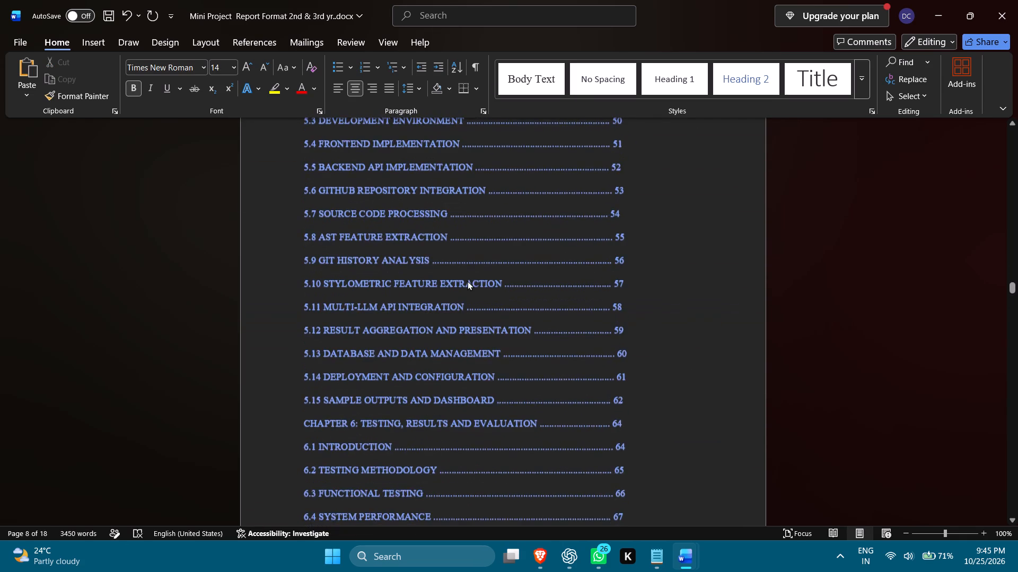
{"action": "scroll", "coordinate": [467, 281], "scroll_direction": "down", "scroll_amount": 3}
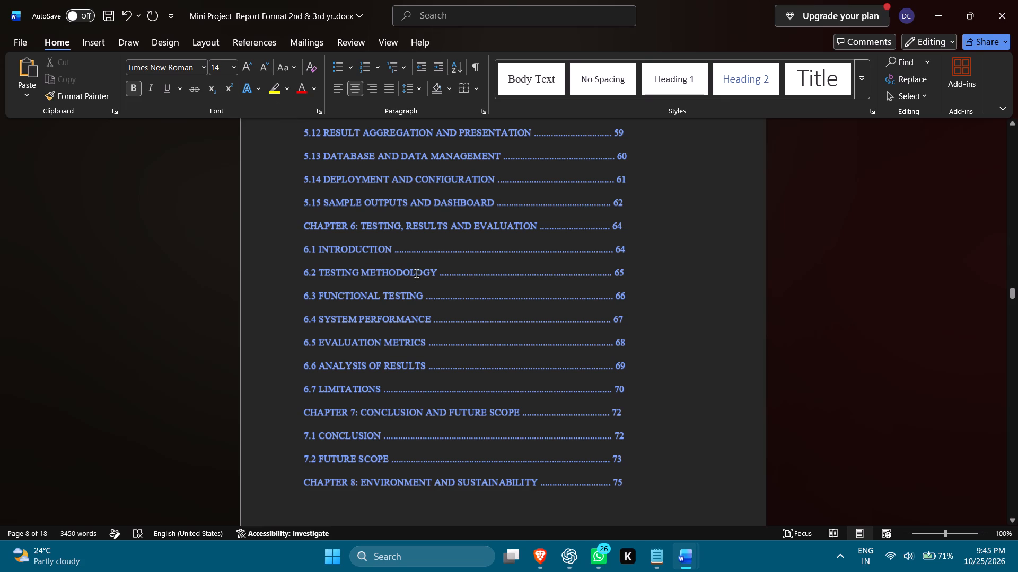
{"action": "left_click", "coordinate": [295, 66]}
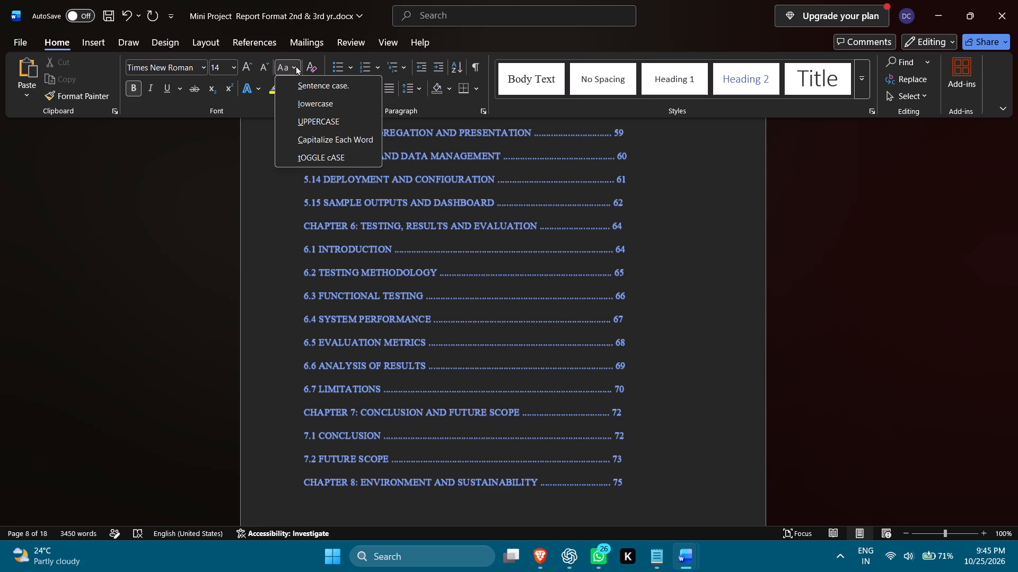
{"action": "left_click", "coordinate": [214, 243]}
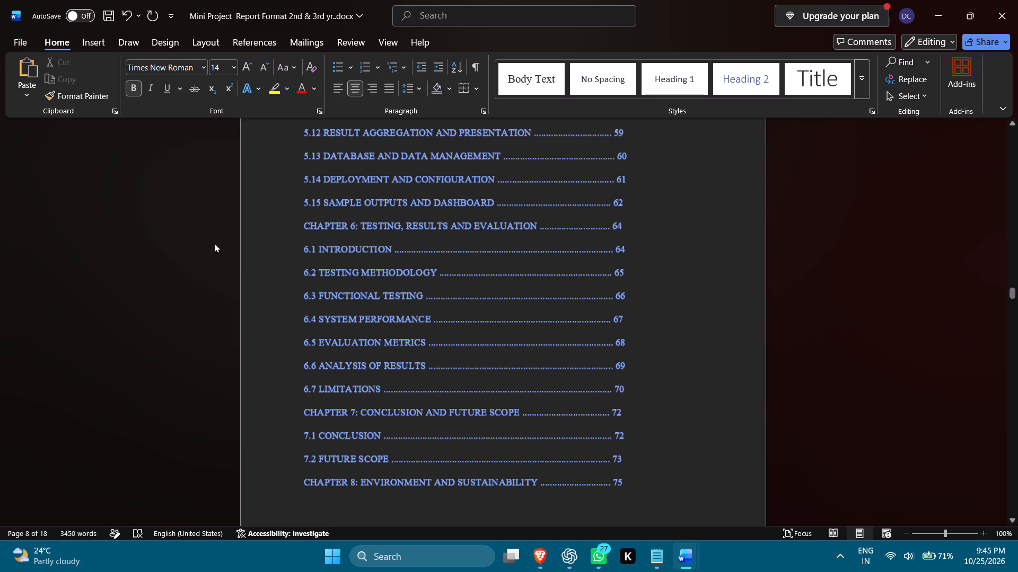
Look over the contents pages again and continue through the Sentinel AI introduction text to the BACKGROUND section.
{"action": "scroll", "coordinate": [470, 314], "scroll_direction": "up", "scroll_amount": 13}
{"action": "scroll", "coordinate": [470, 314], "scroll_direction": "down", "scroll_amount": 18}
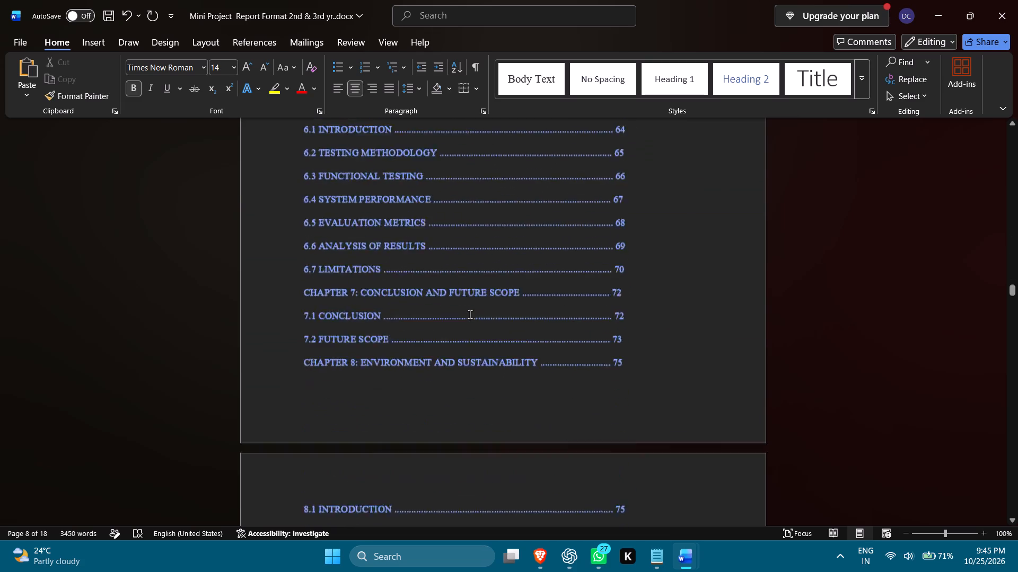
{"action": "scroll", "coordinate": [470, 314], "scroll_direction": "down", "scroll_amount": 5}
{"action": "scroll", "coordinate": [470, 314], "scroll_direction": "up", "scroll_amount": 6}
{"action": "scroll", "coordinate": [470, 314], "scroll_direction": "down", "scroll_amount": 3}
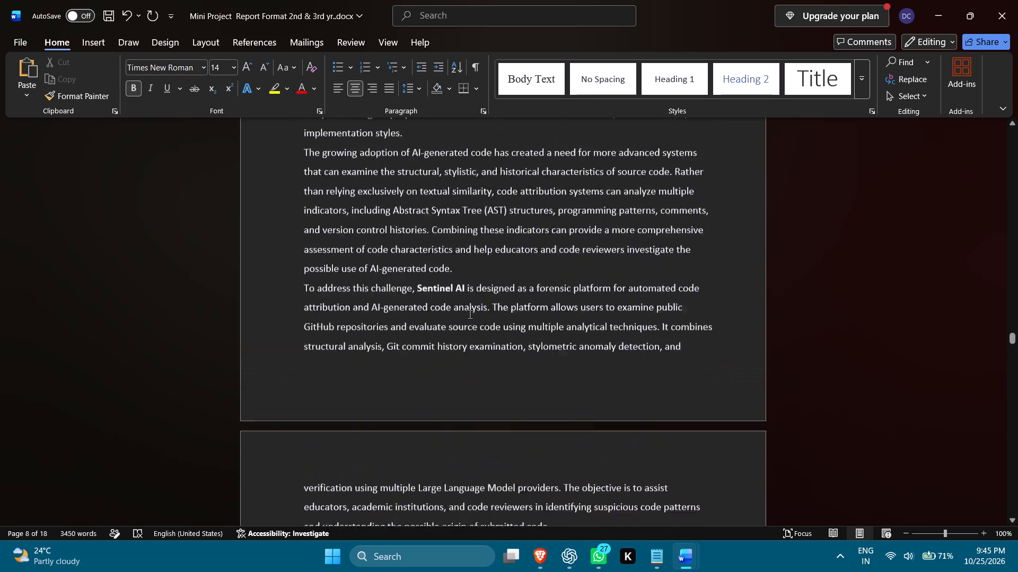
{"action": "scroll", "coordinate": [470, 314], "scroll_direction": "down", "scroll_amount": 13}
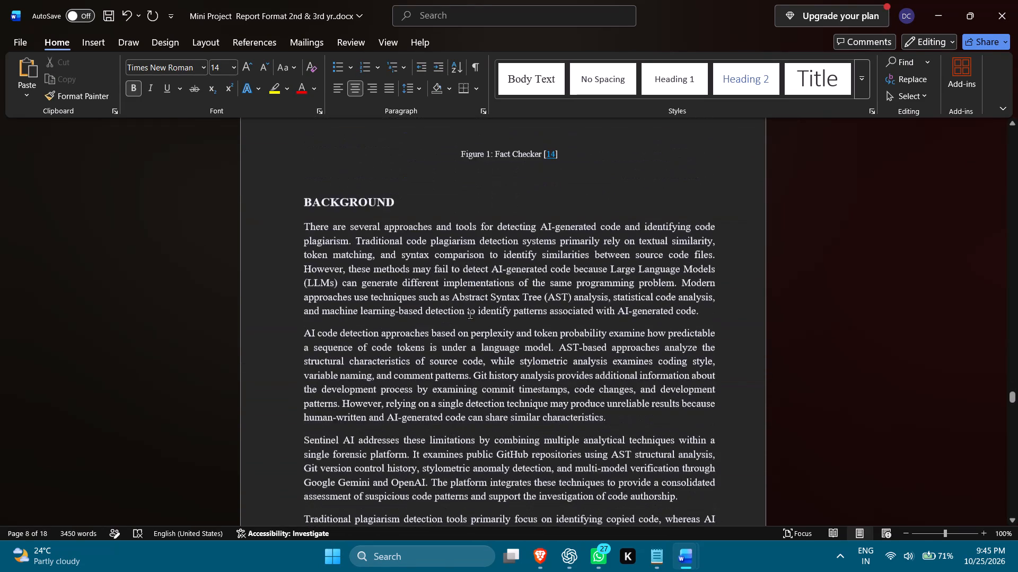
Review the rest of the report from the BACKGROUND section through METHODOLOGY, the figures and the reference list to the document's end.
{"action": "scroll", "coordinate": [470, 314], "scroll_direction": "down", "scroll_amount": 13}
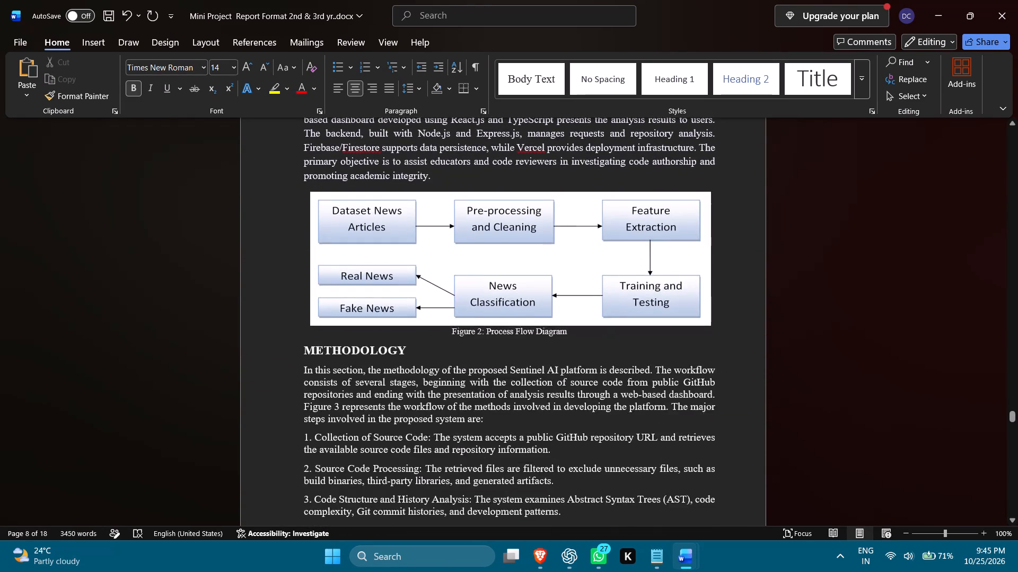
{"action": "scroll", "coordinate": [470, 314], "scroll_direction": "down", "scroll_amount": 10}
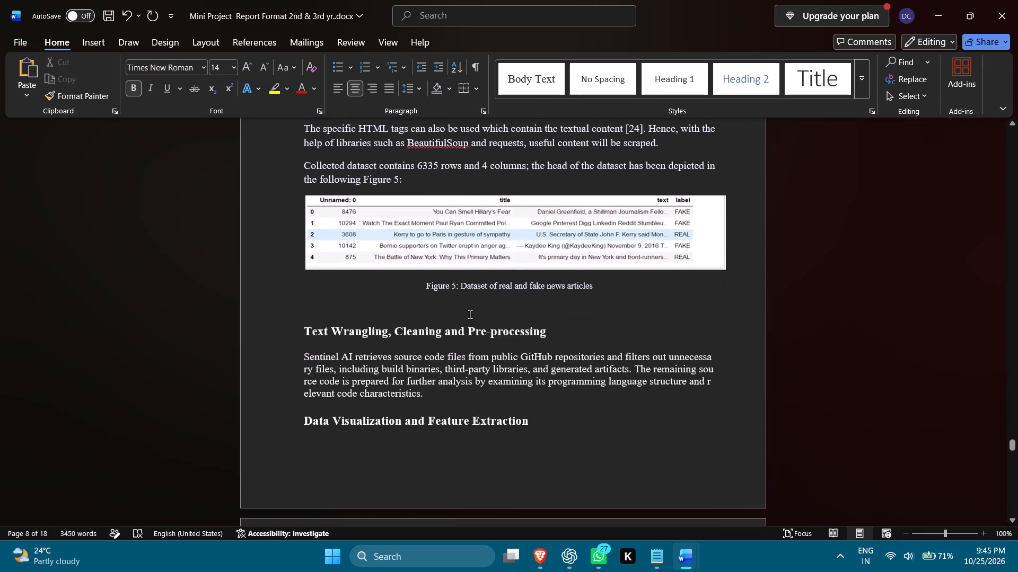
{"action": "scroll", "coordinate": [470, 314], "scroll_direction": "down", "scroll_amount": 1}
{"action": "scroll", "coordinate": [470, 314], "scroll_direction": "up", "scroll_amount": 5}
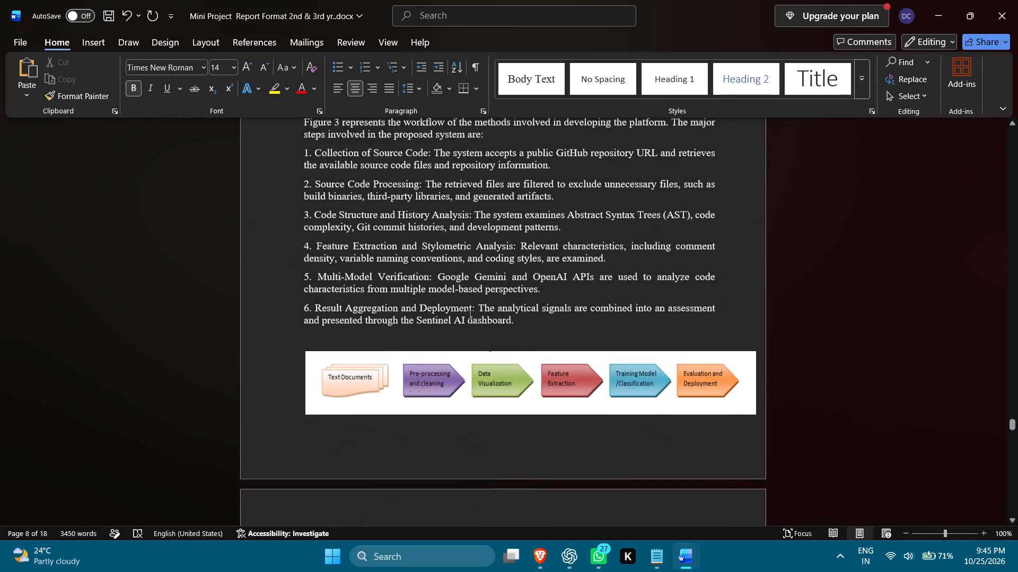
{"action": "scroll", "coordinate": [470, 314], "scroll_direction": "up", "scroll_amount": 3}
{"action": "scroll", "coordinate": [470, 314], "scroll_direction": "down", "scroll_amount": 4}
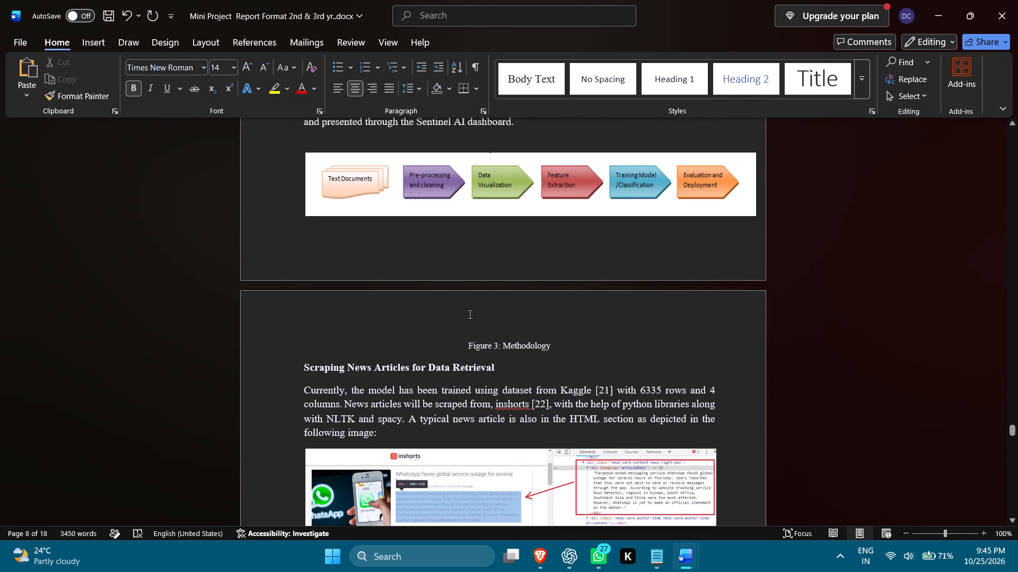
{"action": "scroll", "coordinate": [470, 314], "scroll_direction": "up", "scroll_amount": 3}
{"action": "scroll", "coordinate": [470, 314], "scroll_direction": "down", "scroll_amount": 4}
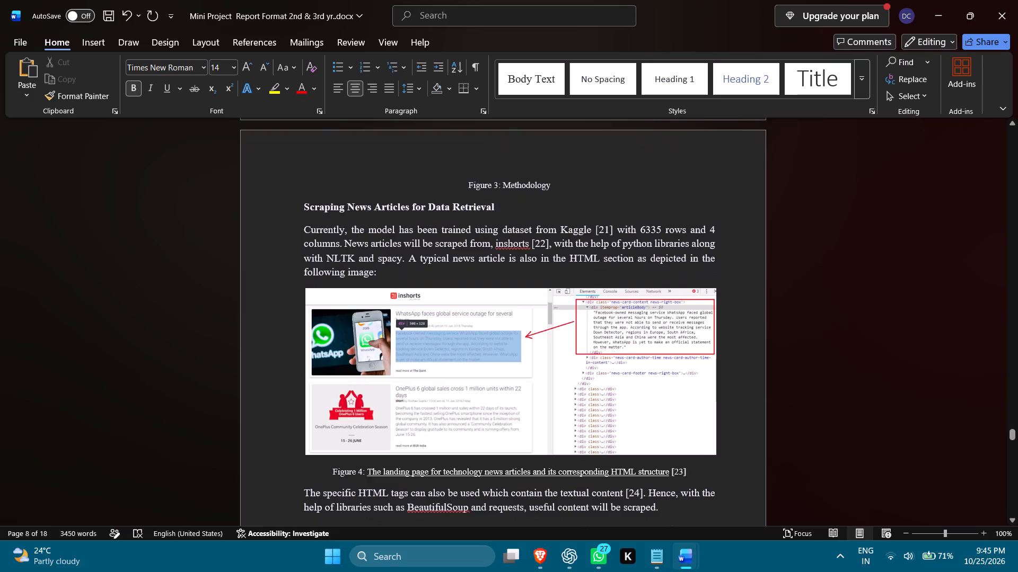
{"action": "scroll", "coordinate": [470, 314], "scroll_direction": "down", "scroll_amount": 4}
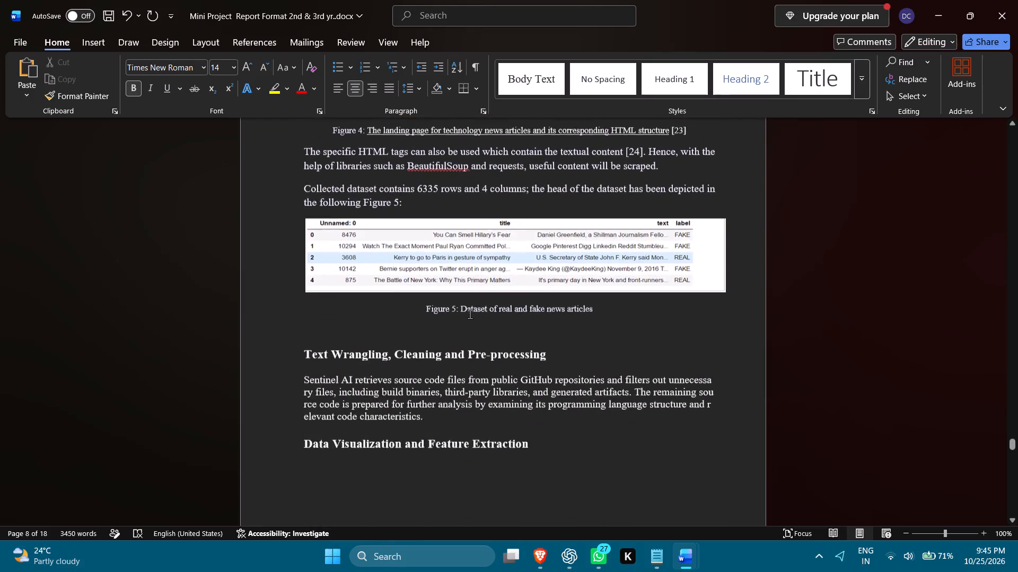
{"action": "scroll", "coordinate": [470, 314], "scroll_direction": "down", "scroll_amount": 10}
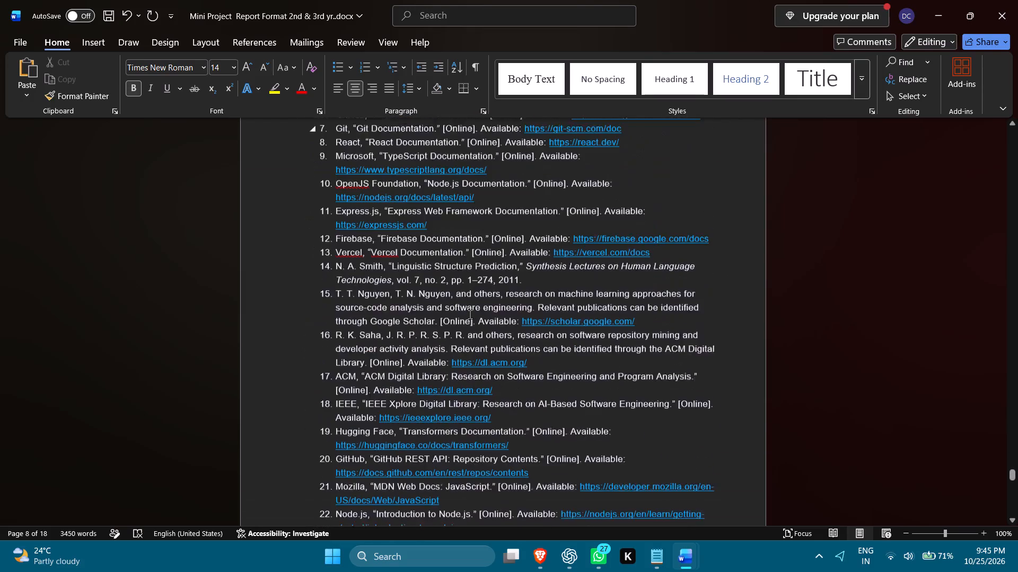
{"action": "scroll", "coordinate": [470, 314], "scroll_direction": "down", "scroll_amount": 8}
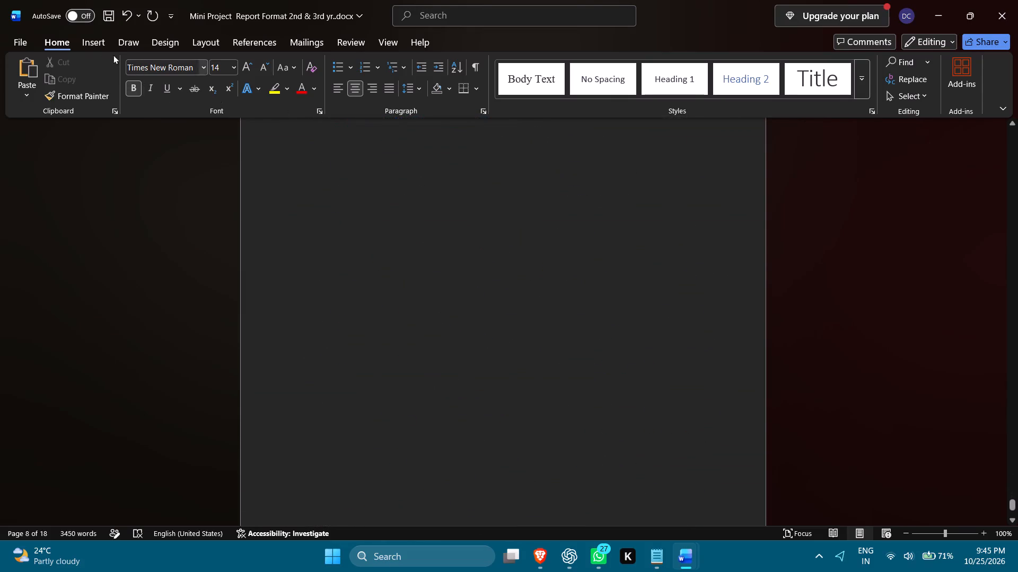
Save the report's changes under its existing file name on this PC.
{"action": "left_click", "coordinate": [80, 12]}
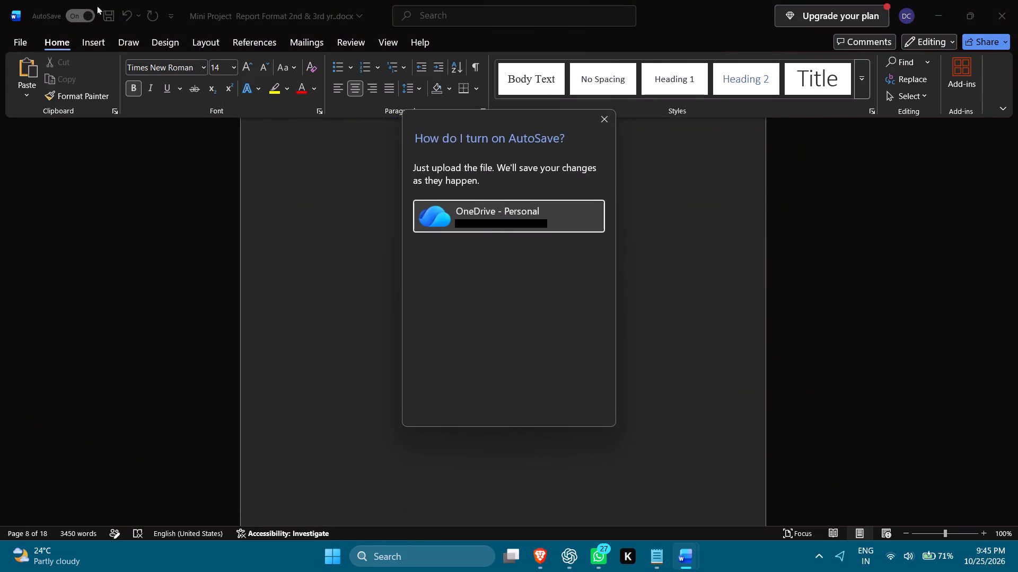
{"action": "left_click", "coordinate": [602, 119]}
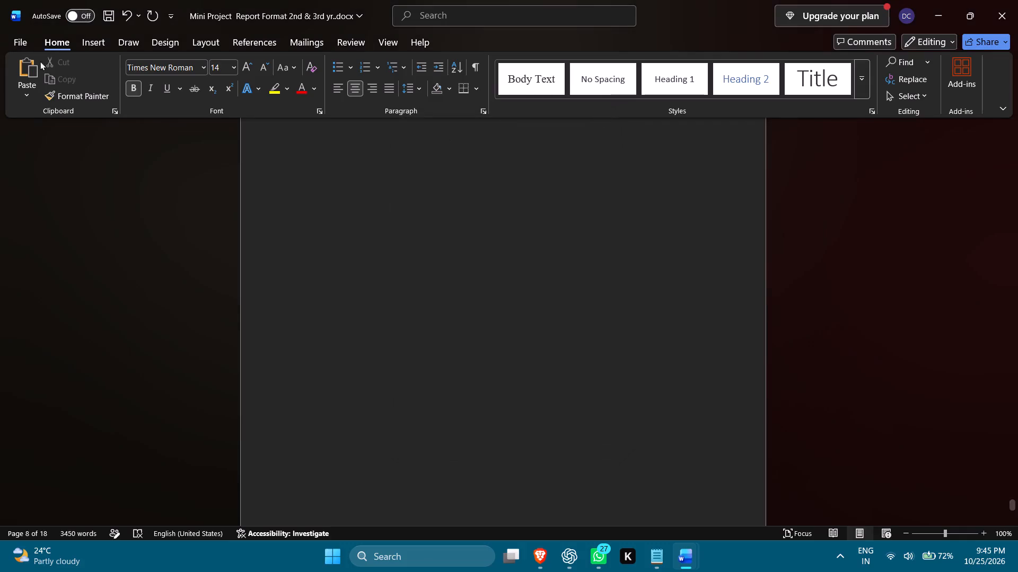
{"action": "left_click", "coordinate": [13, 41]}
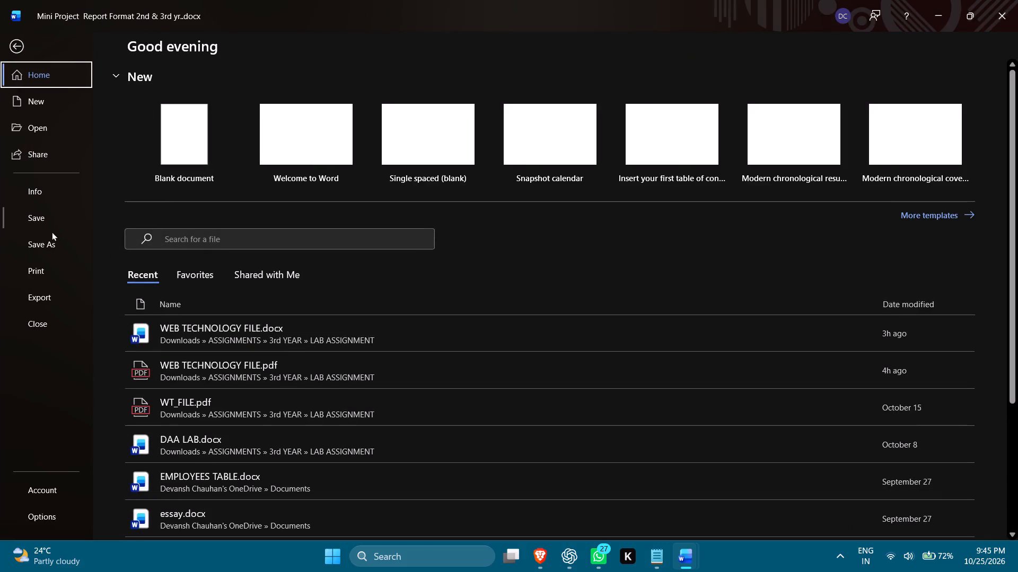
{"action": "left_click", "coordinate": [50, 220]}
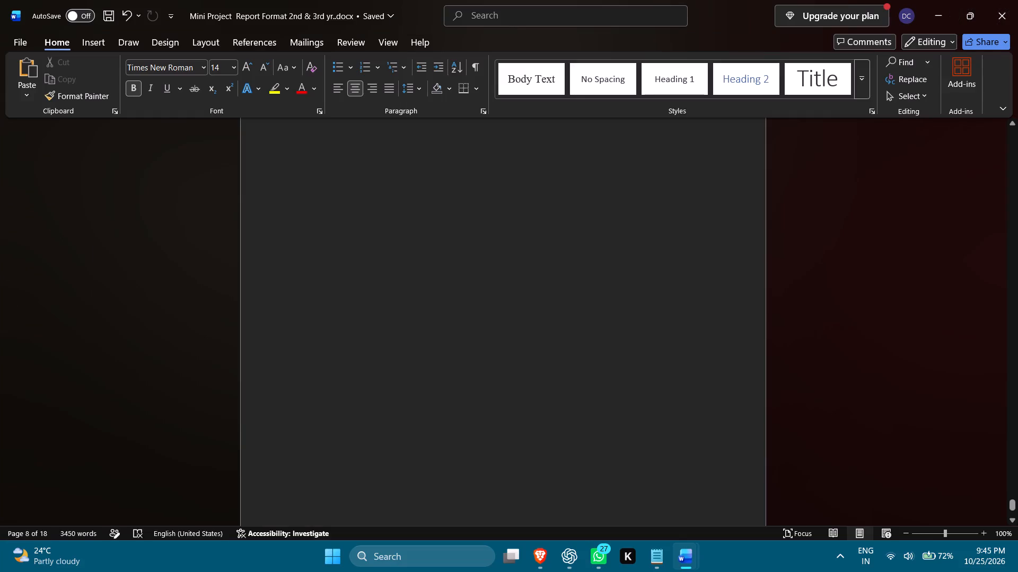
Save the report as Sentinel_AI_Project_Report.docx in the PROJECT folder inside Downloads, replacing the existing file.
{"action": "left_click", "coordinate": [18, 37]}
{"action": "left_click", "coordinate": [56, 248]}
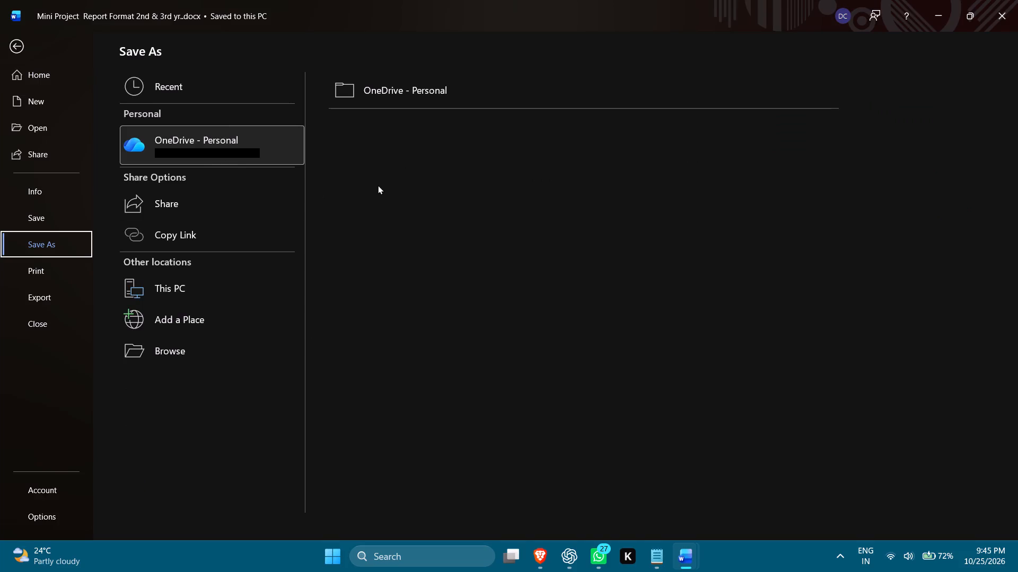
{"action": "left_click", "coordinate": [182, 290]}
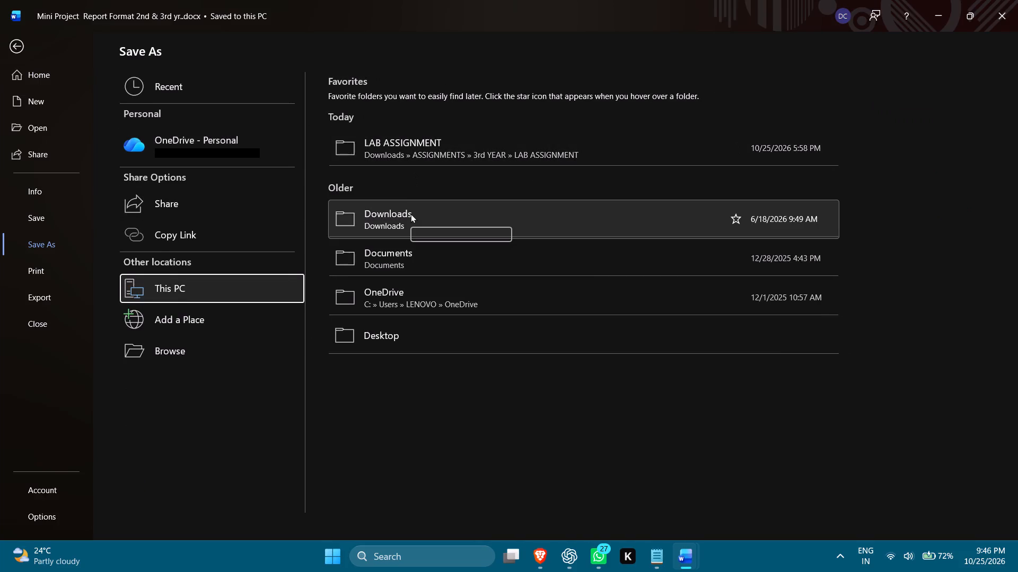
{"action": "double_click", "coordinate": [410, 213]}
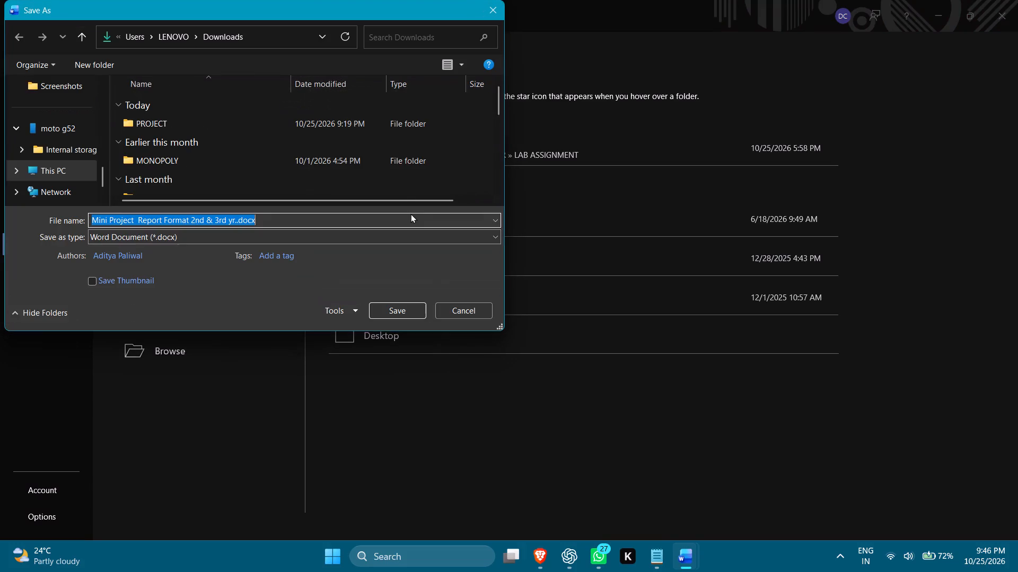
{"action": "double_click", "coordinate": [188, 129]}
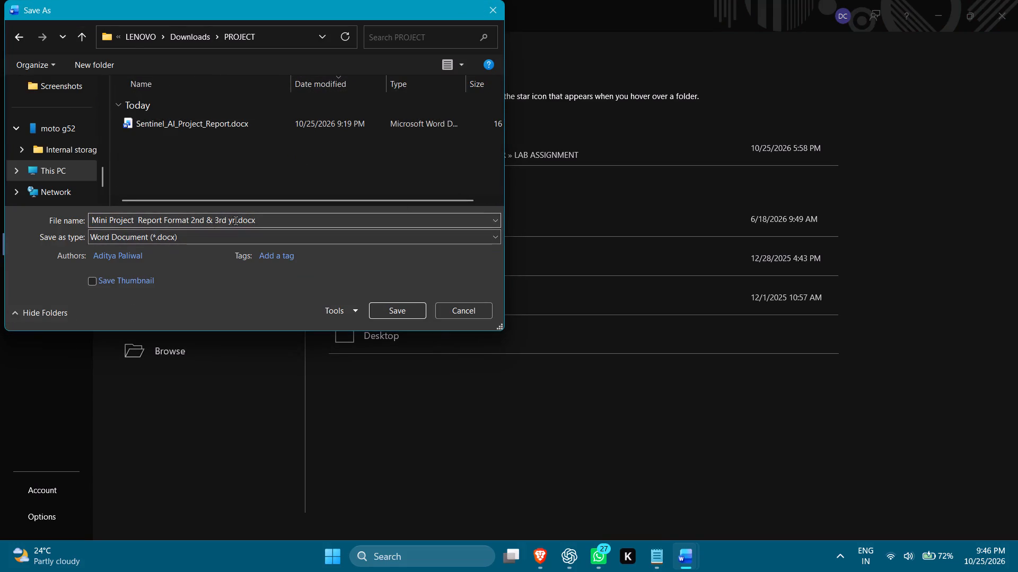
{"action": "left_click", "coordinate": [242, 124]}
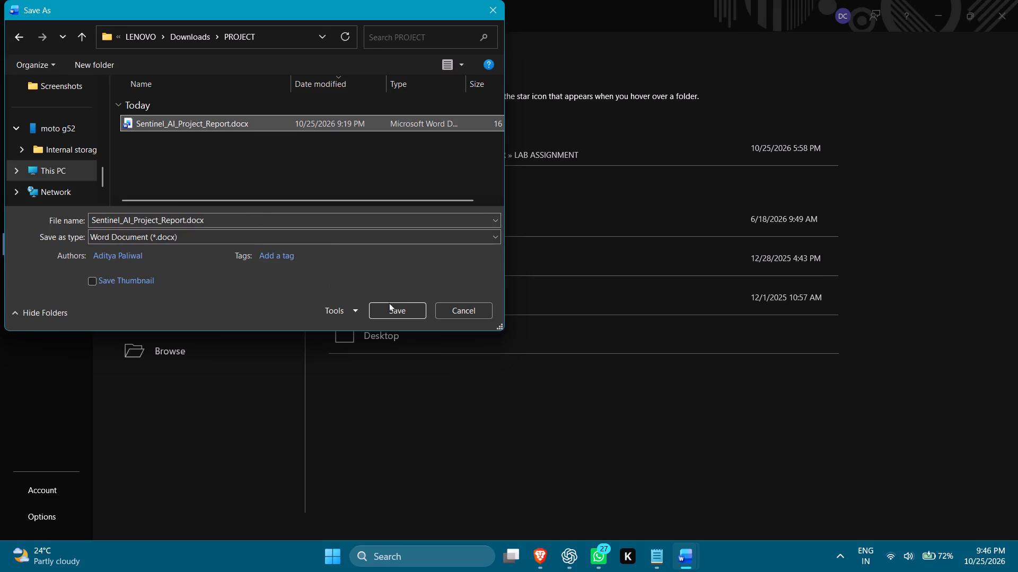
{"action": "left_click", "coordinate": [393, 308]}
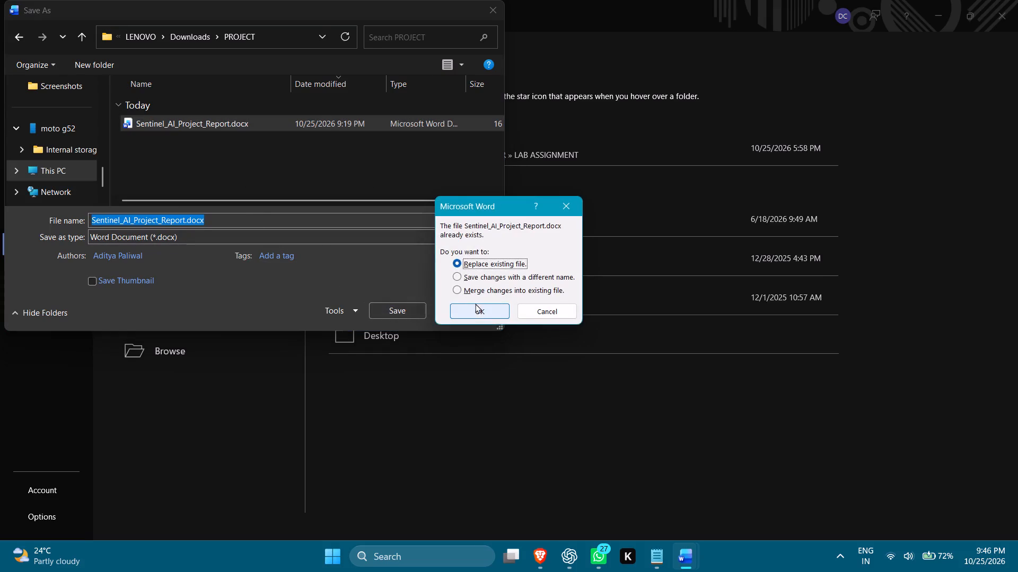
{"action": "left_click", "coordinate": [476, 310]}
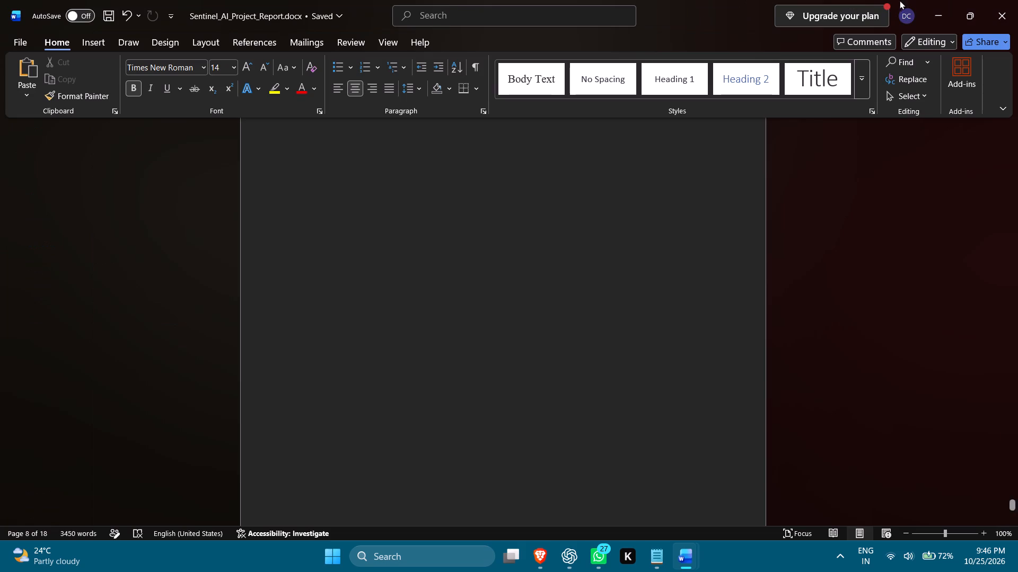
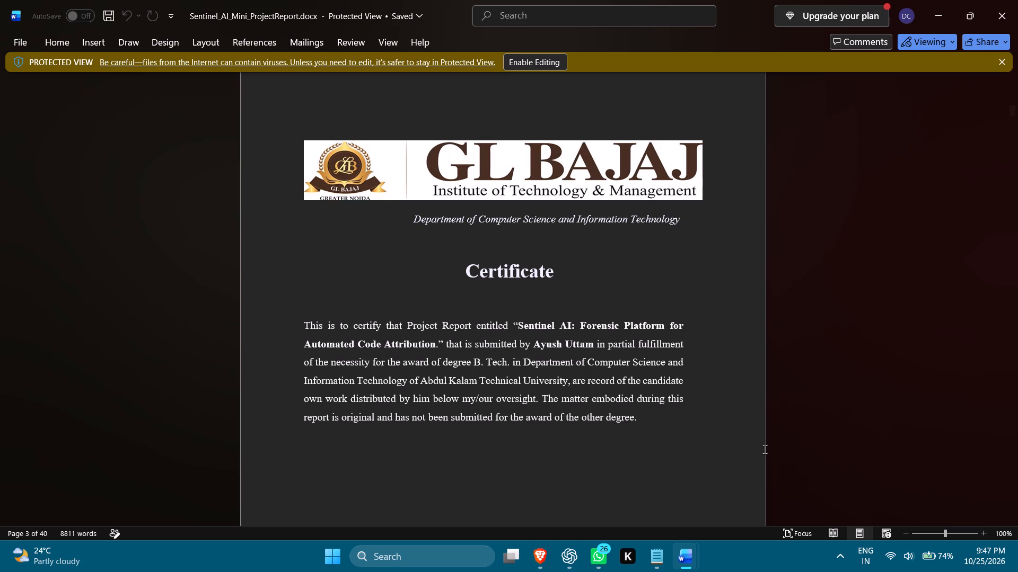
Review the front matter of Sentinel_AI_Mini_ProjectReport.docx from the declaration and certificate through the contents, abstract, figure list and abbreviations to Chapter 1.
{"action": "scroll", "coordinate": [765, 449], "scroll_direction": "up", "scroll_amount": 6}
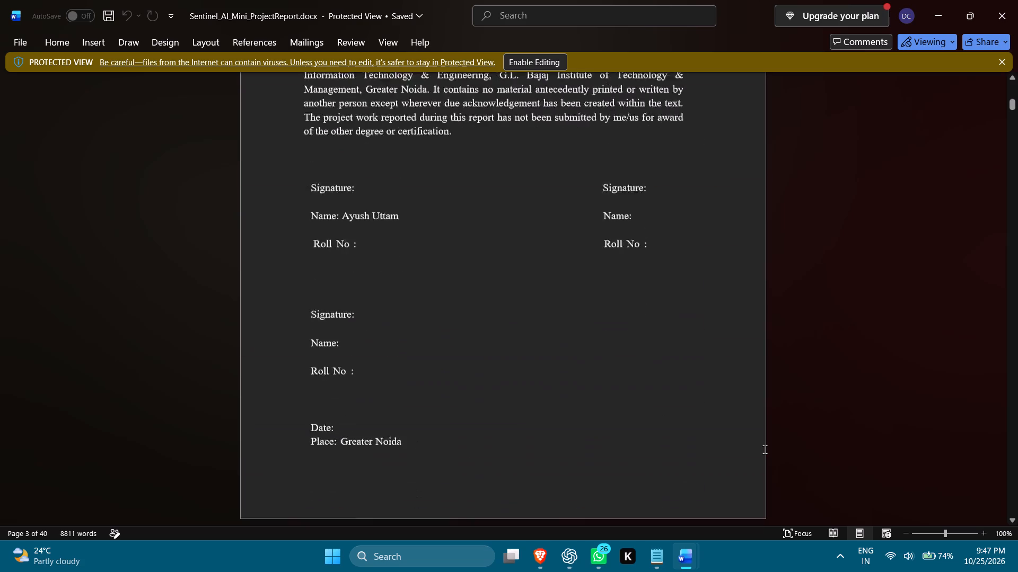
{"action": "scroll", "coordinate": [652, 440], "scroll_direction": "down", "scroll_amount": 6}
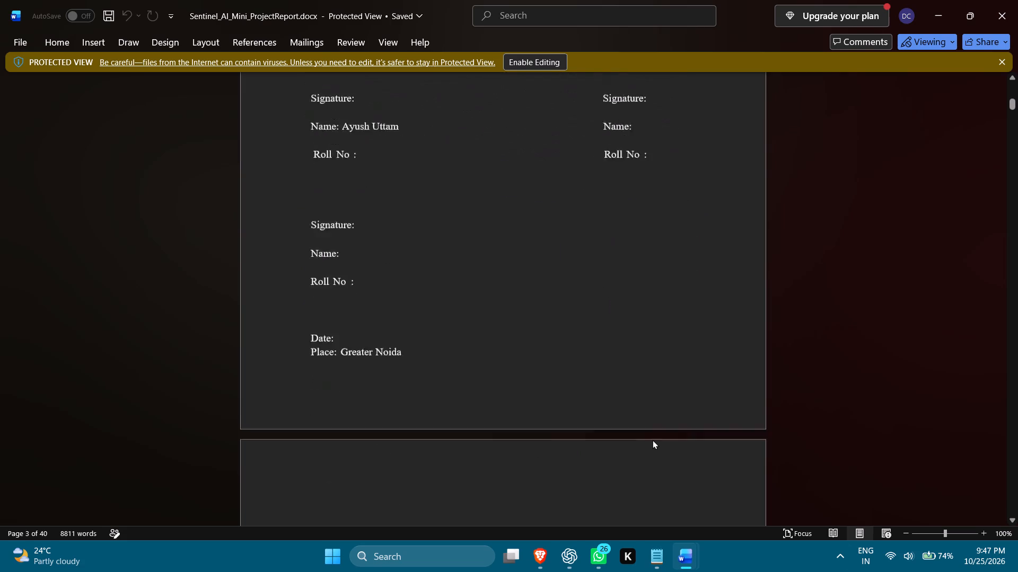
{"action": "scroll", "coordinate": [652, 440], "scroll_direction": "down", "scroll_amount": 14}
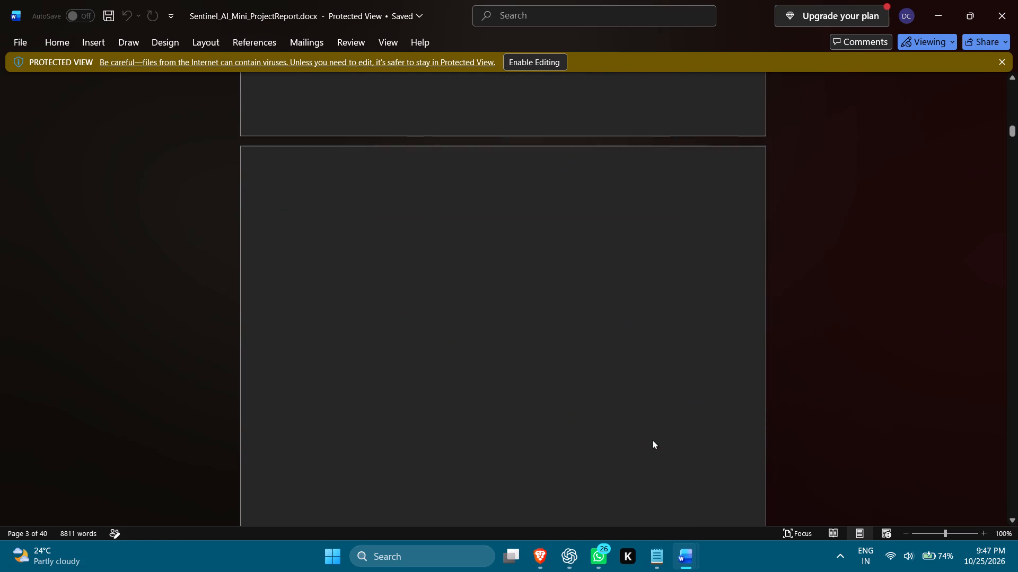
{"action": "scroll", "coordinate": [652, 440], "scroll_direction": "down", "scroll_amount": 11}
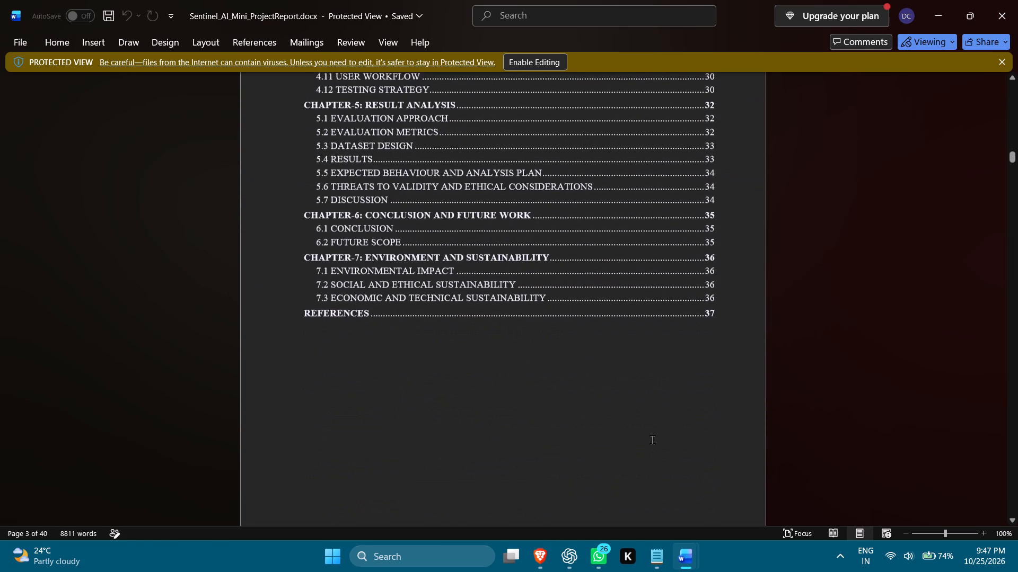
{"action": "scroll", "coordinate": [652, 440], "scroll_direction": "down", "scroll_amount": 7}
{"action": "scroll", "coordinate": [652, 440], "scroll_direction": "up", "scroll_amount": 2}
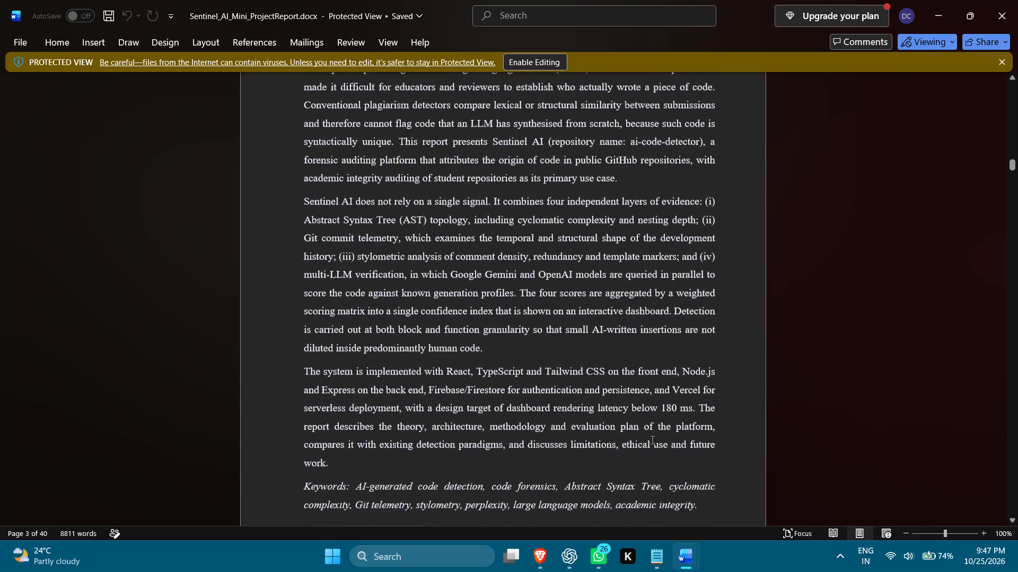
{"action": "scroll", "coordinate": [652, 440], "scroll_direction": "up", "scroll_amount": 1}
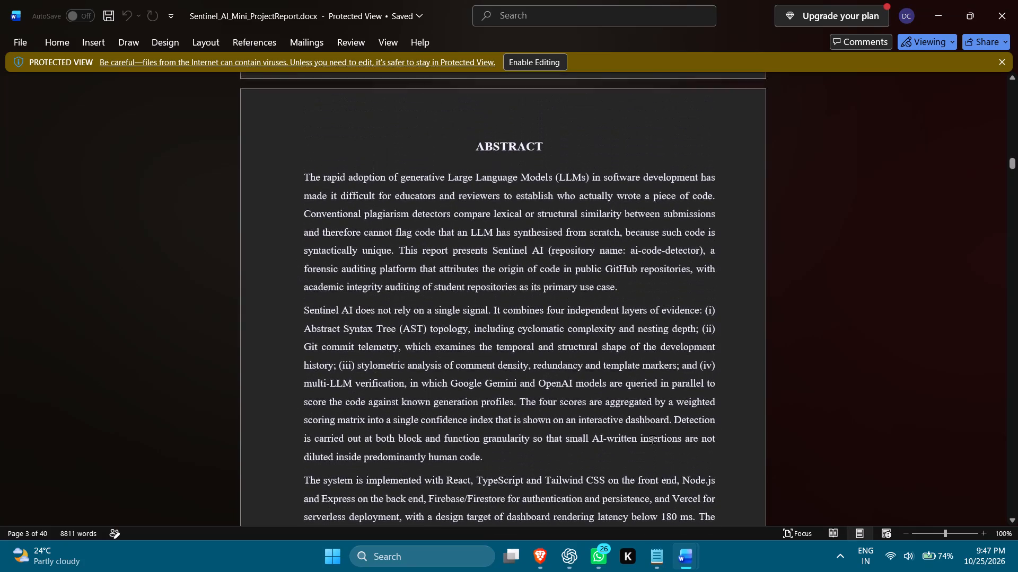
{"action": "scroll", "coordinate": [652, 440], "scroll_direction": "up", "scroll_amount": 2}
{"action": "scroll", "coordinate": [652, 440], "scroll_direction": "down", "scroll_amount": 7}
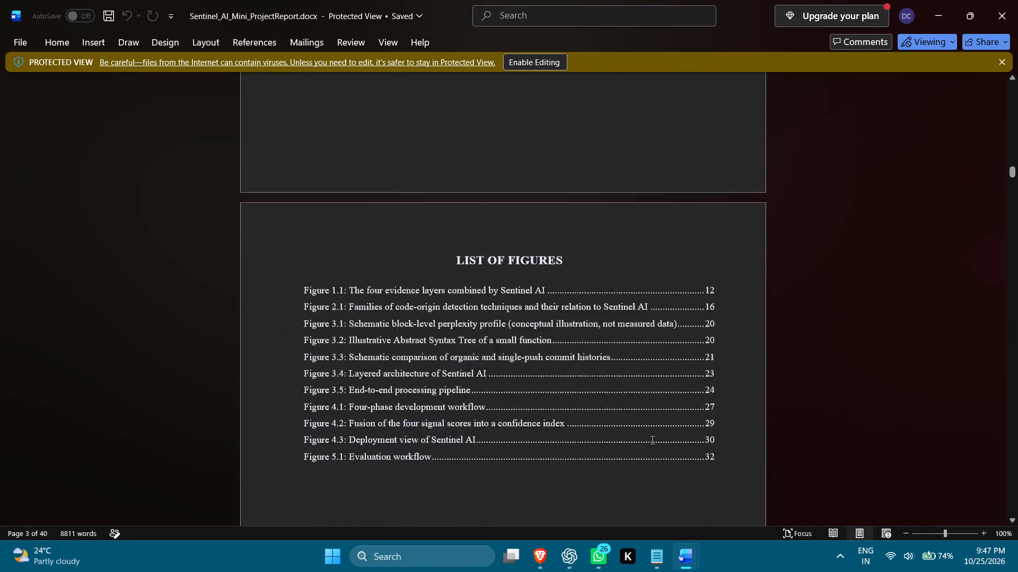
{"action": "scroll", "coordinate": [652, 440], "scroll_direction": "down", "scroll_amount": 11}
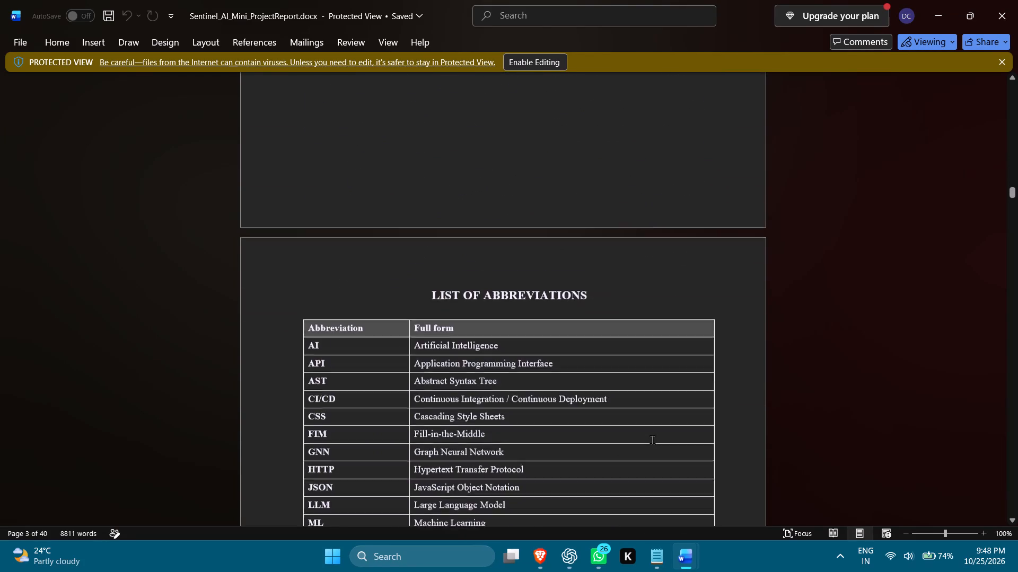
{"action": "scroll", "coordinate": [652, 440], "scroll_direction": "down", "scroll_amount": 10}
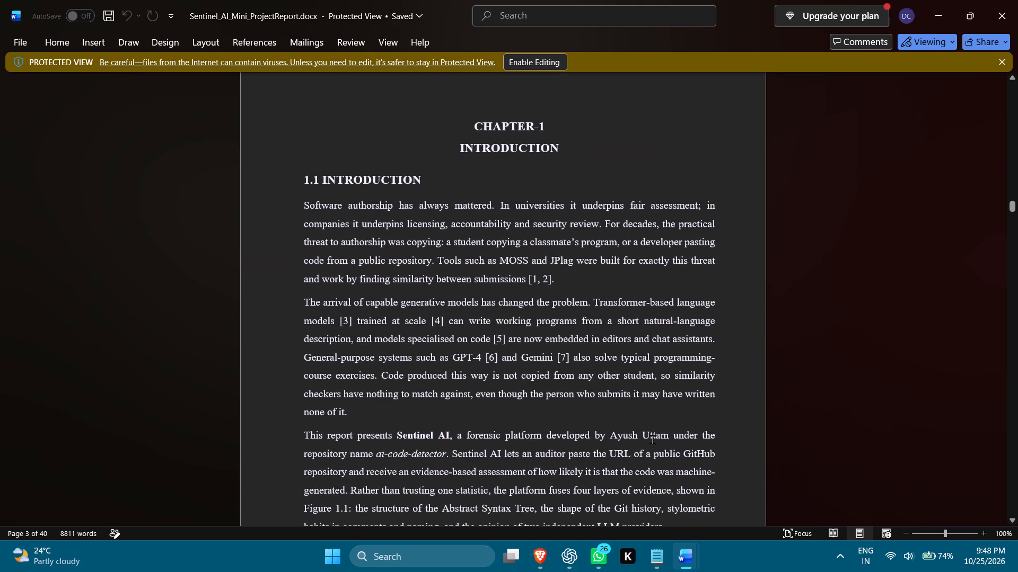
Recheck the list of tables, the abstract and the list of abbreviations, and return to the Chapter 1 introduction.
{"action": "scroll", "coordinate": [652, 440], "scroll_direction": "up", "scroll_amount": 13}
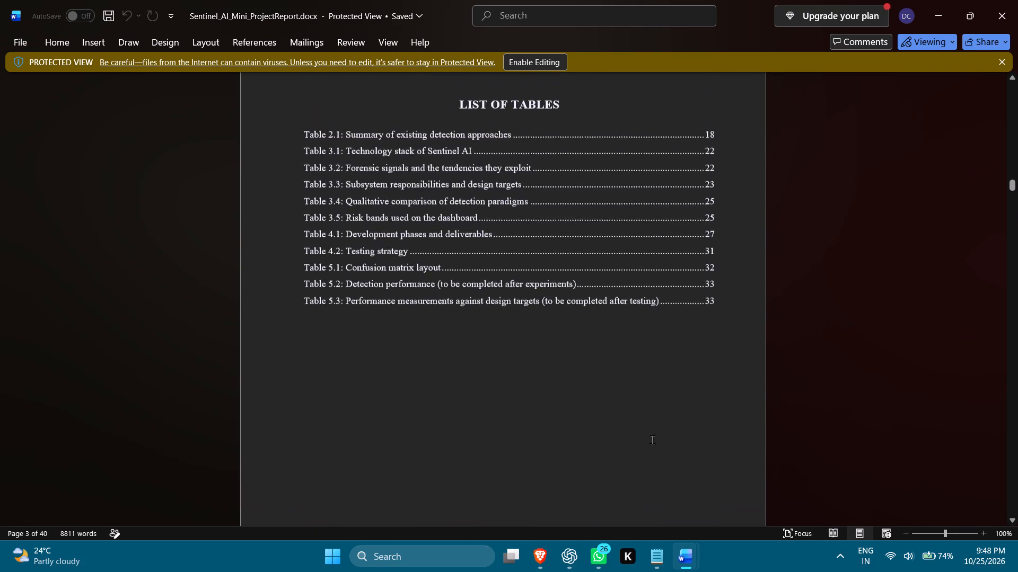
{"action": "scroll", "coordinate": [652, 440], "scroll_direction": "up", "scroll_amount": 15}
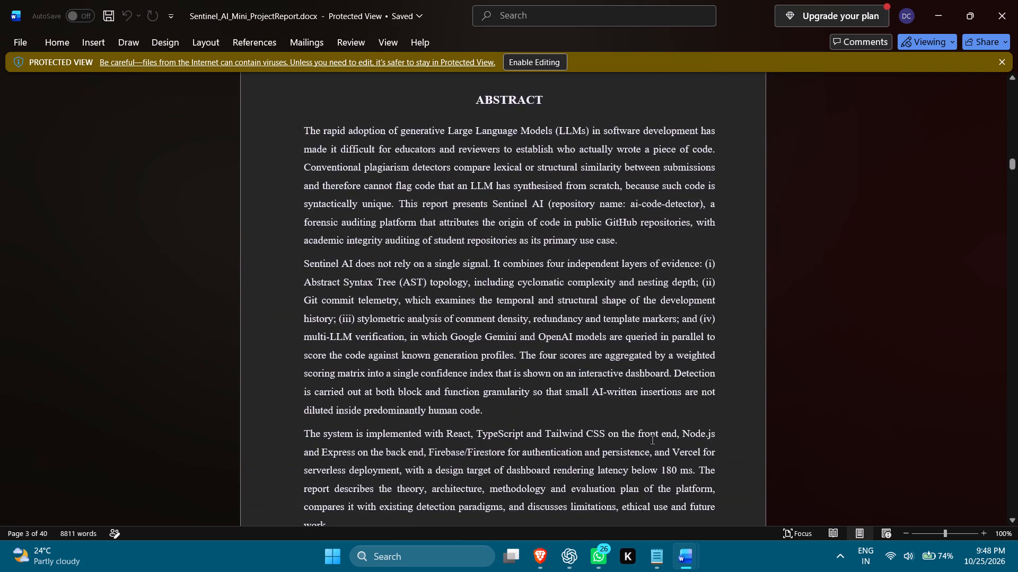
{"action": "scroll", "coordinate": [652, 440], "scroll_direction": "up", "scroll_amount": 2}
{"action": "scroll", "coordinate": [652, 440], "scroll_direction": "down", "scroll_amount": 1}
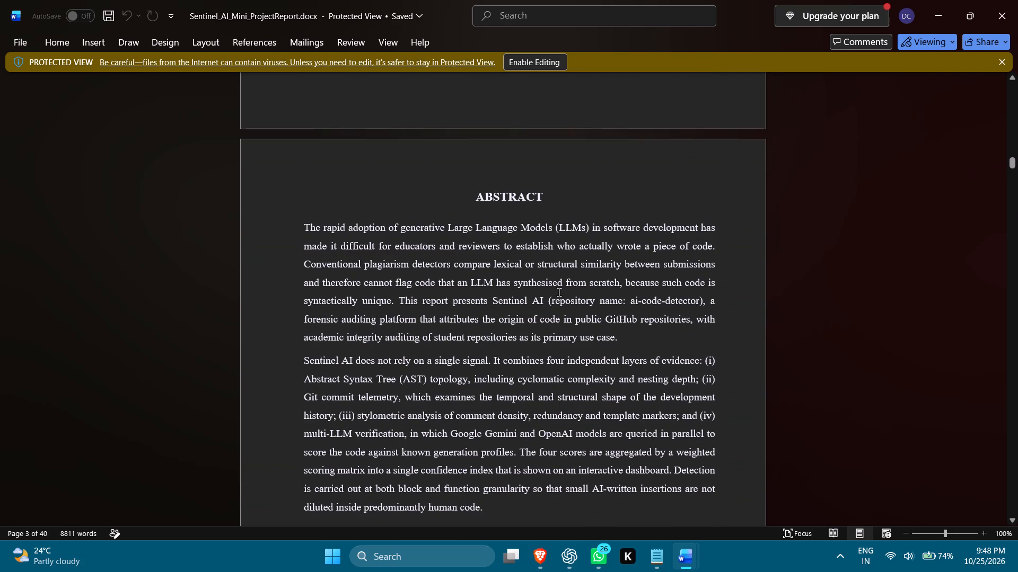
{"action": "scroll", "coordinate": [559, 292], "scroll_direction": "down", "scroll_amount": 14}
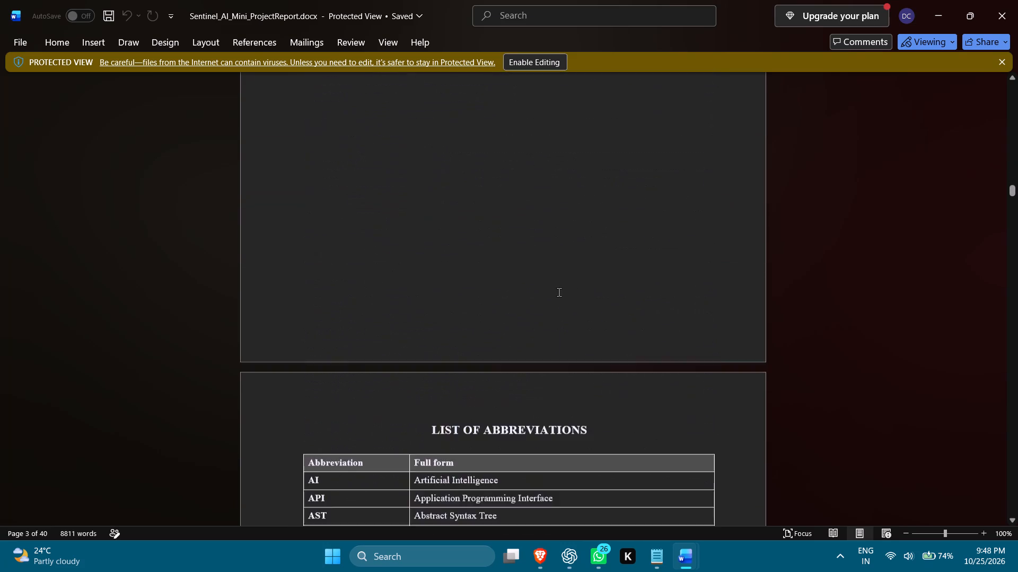
{"action": "scroll", "coordinate": [559, 292], "scroll_direction": "down", "scroll_amount": 10}
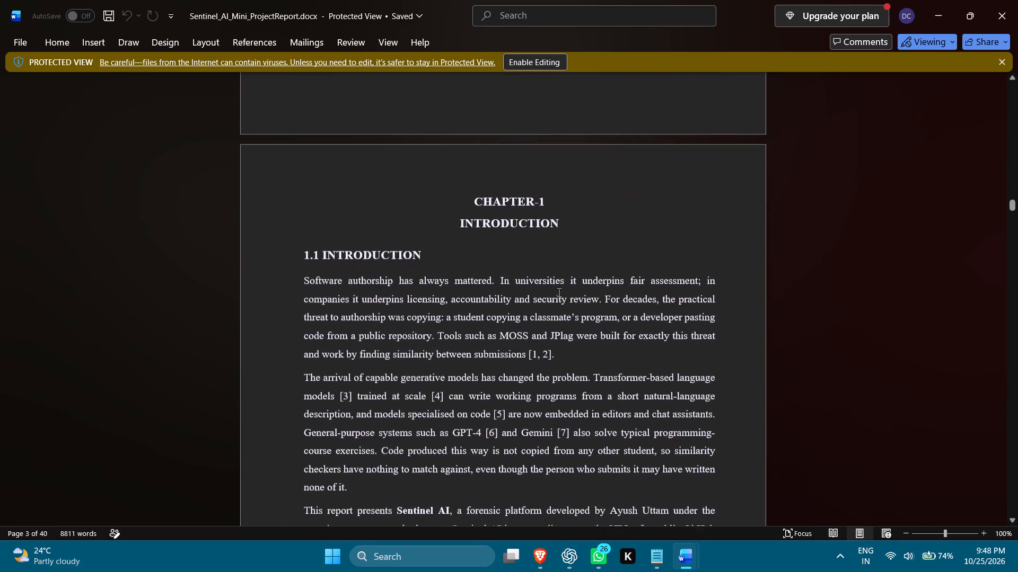
{"action": "scroll", "coordinate": [559, 292], "scroll_direction": "down", "scroll_amount": 3}
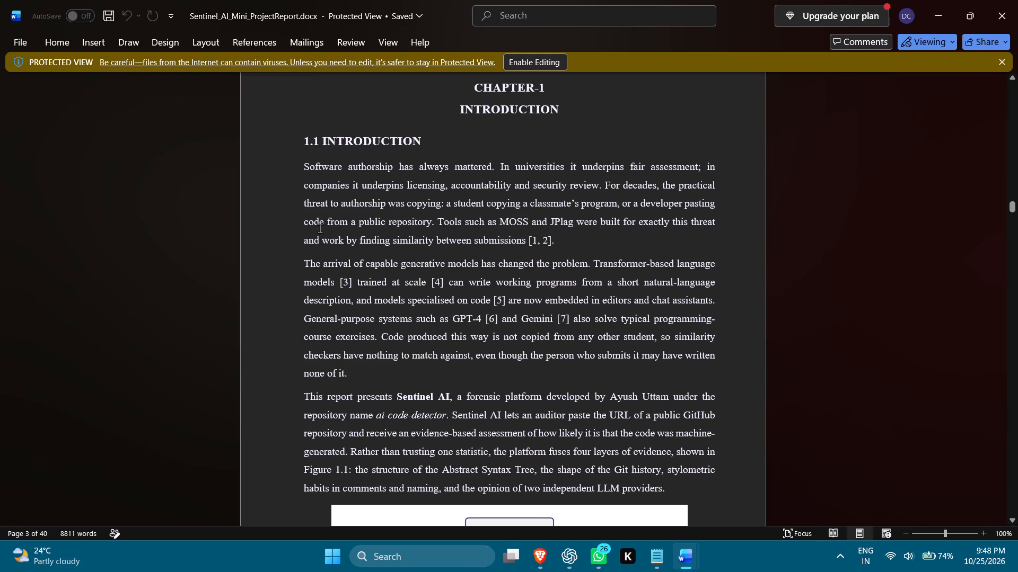
{"action": "scroll", "coordinate": [328, 224], "scroll_direction": "down", "scroll_amount": 5}
{"action": "scroll", "coordinate": [328, 224], "scroll_direction": "up", "scroll_amount": 1}
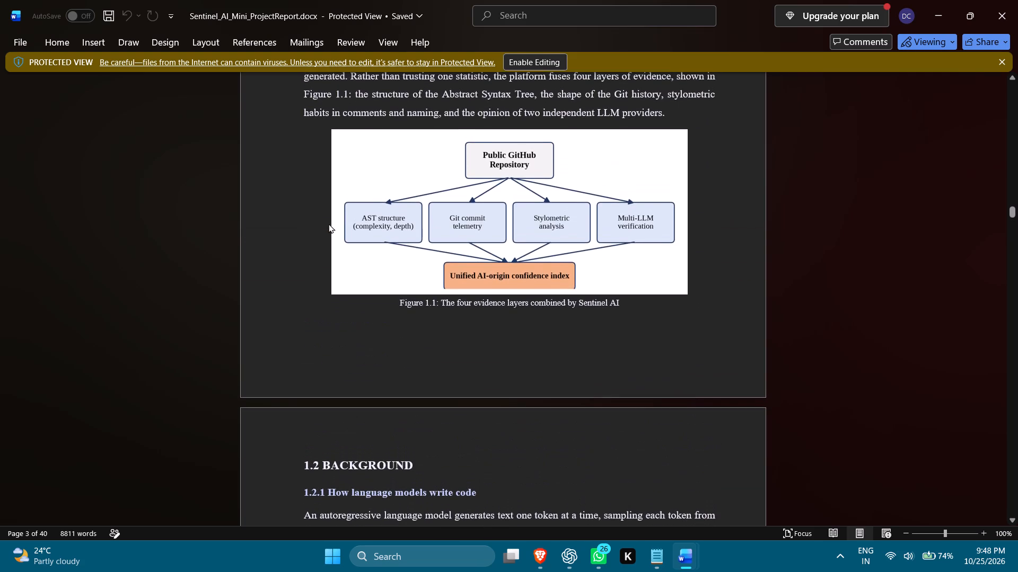
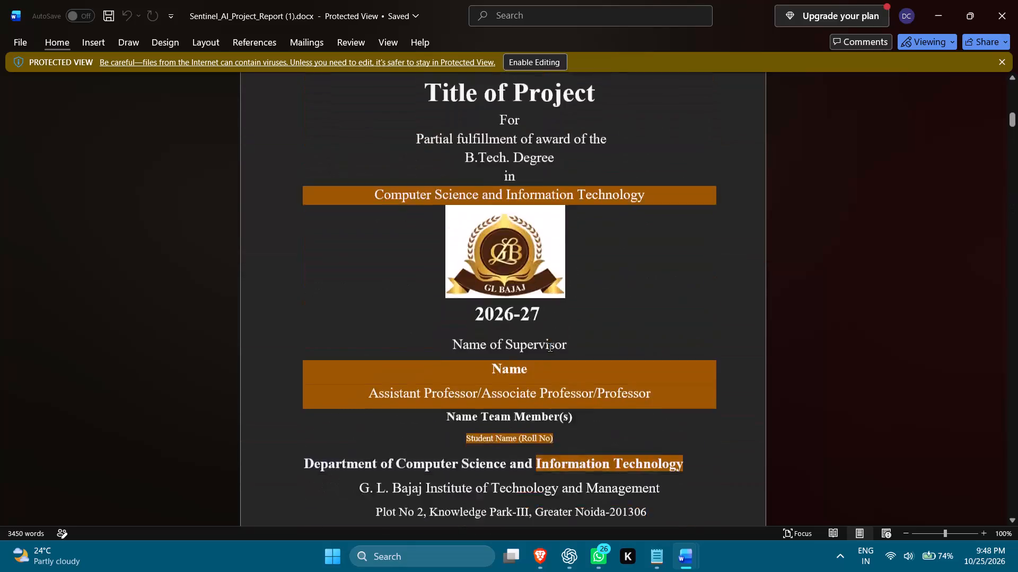
Skim Sentinel_AI_Project_Report (1).docx from the title page through the table of contents to the references list.
{"action": "scroll", "coordinate": [550, 347], "scroll_direction": "down", "scroll_amount": 12}
{"action": "scroll", "coordinate": [550, 347], "scroll_direction": "down", "scroll_amount": 20}
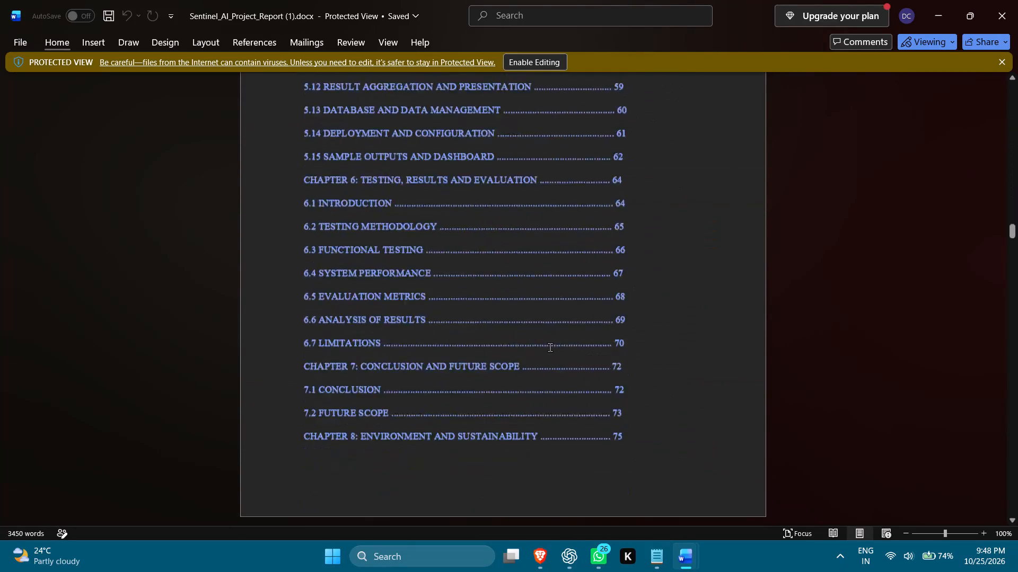
{"action": "scroll", "coordinate": [550, 347], "scroll_direction": "down", "scroll_amount": 13}
{"action": "scroll", "coordinate": [550, 347], "scroll_direction": "down", "scroll_amount": 8}
{"action": "scroll", "coordinate": [550, 347], "scroll_direction": "up", "scroll_amount": 8}
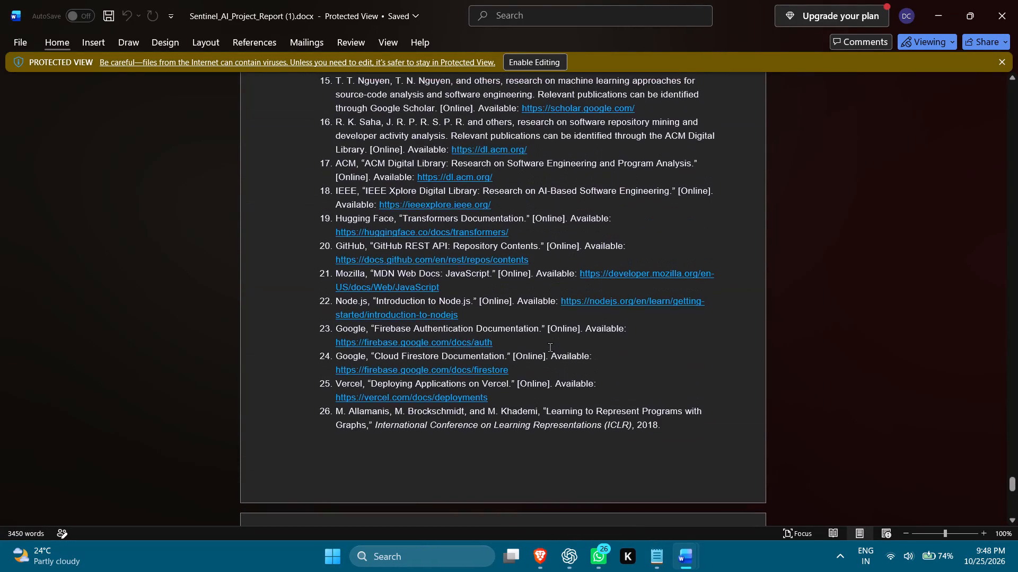
{"action": "scroll", "coordinate": [550, 347], "scroll_direction": "up", "scroll_amount": 2}
{"action": "scroll", "coordinate": [550, 347], "scroll_direction": "down", "scroll_amount": 3}
{"action": "scroll", "coordinate": [550, 347], "scroll_direction": "up", "scroll_amount": 2}
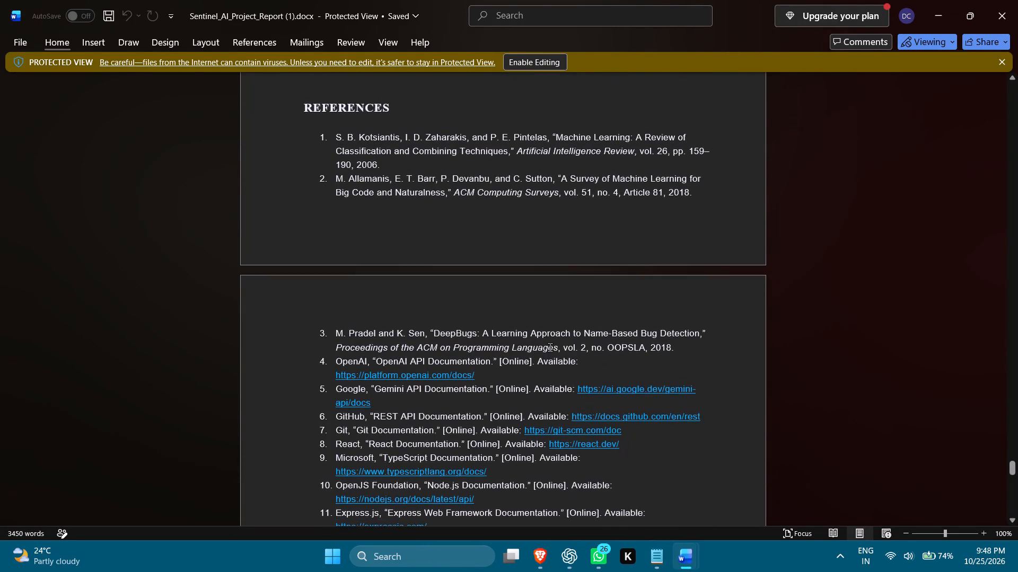
Examine the dataset figures, the modeling and result analysis sections, and the conclusion and future scope of the report.
{"action": "scroll", "coordinate": [550, 347], "scroll_direction": "up", "scroll_amount": 2}
{"action": "scroll", "coordinate": [550, 347], "scroll_direction": "down", "scroll_amount": 3}
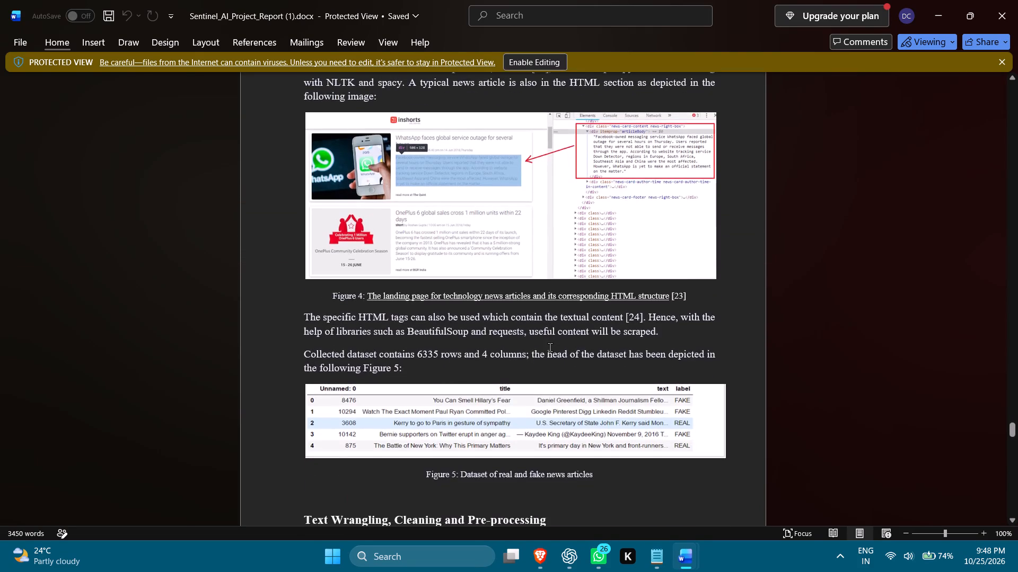
{"action": "scroll", "coordinate": [550, 347], "scroll_direction": "down", "scroll_amount": 7}
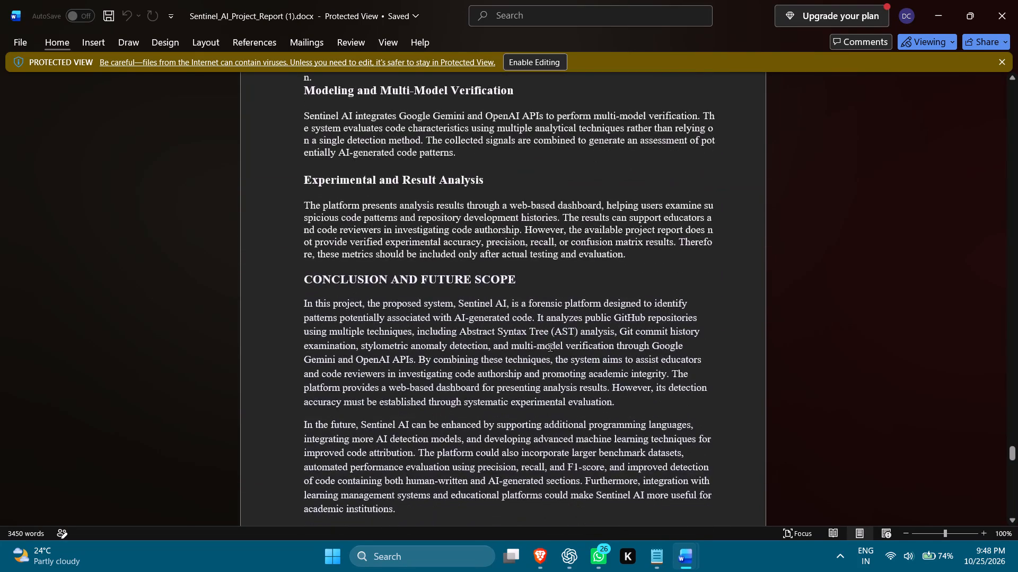
{"action": "scroll", "coordinate": [550, 347], "scroll_direction": "down", "scroll_amount": 3}
{"action": "scroll", "coordinate": [550, 347], "scroll_direction": "up", "scroll_amount": 3}
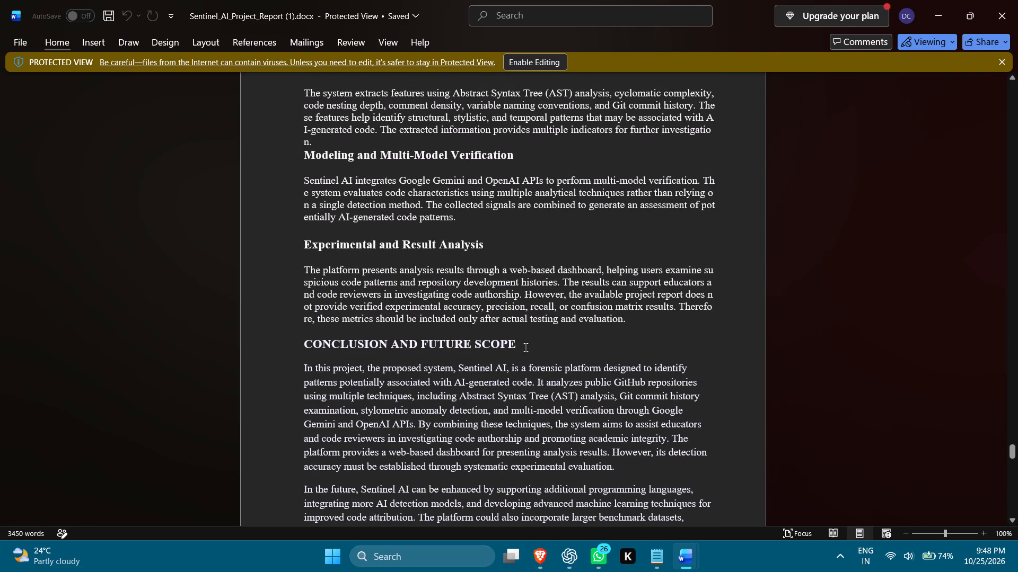
Review Sentinel_AI_Project_Report (1).docx backwards from Conclusion and Future Scope through Methodology, Proposed Work, Chapter 1 and the contents to the Certificate page.
{"action": "left_click", "coordinate": [525, 347]}
{"action": "scroll", "coordinate": [525, 347], "scroll_direction": "up", "scroll_amount": 2}
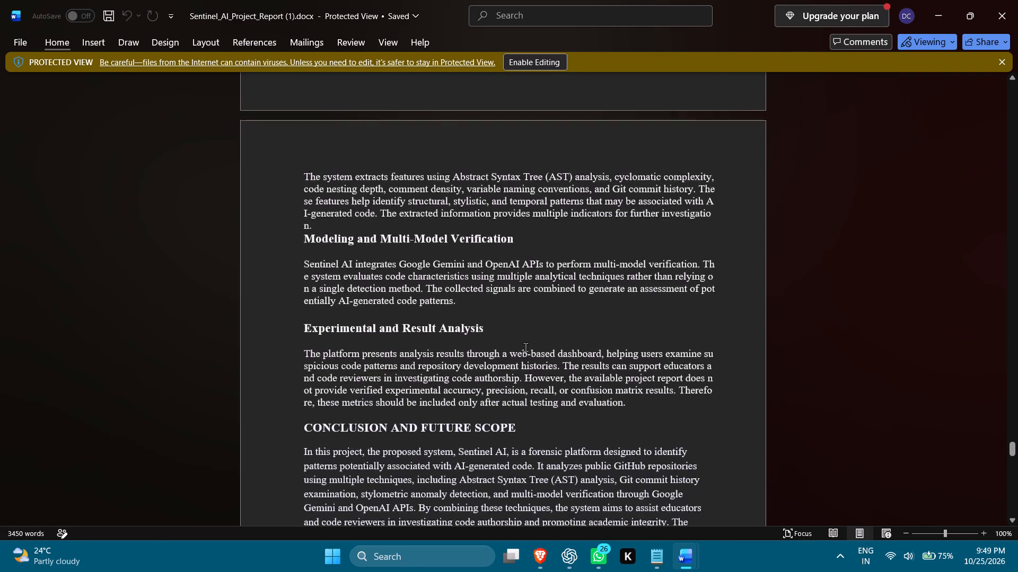
{"action": "scroll", "coordinate": [525, 347], "scroll_direction": "up", "scroll_amount": 9}
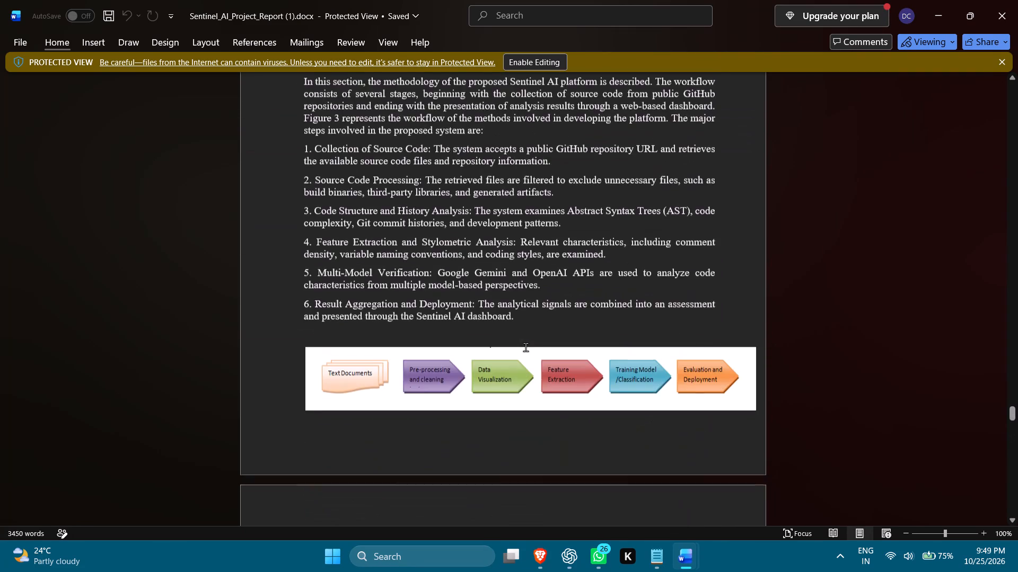
{"action": "scroll", "coordinate": [525, 347], "scroll_direction": "up", "scroll_amount": 7}
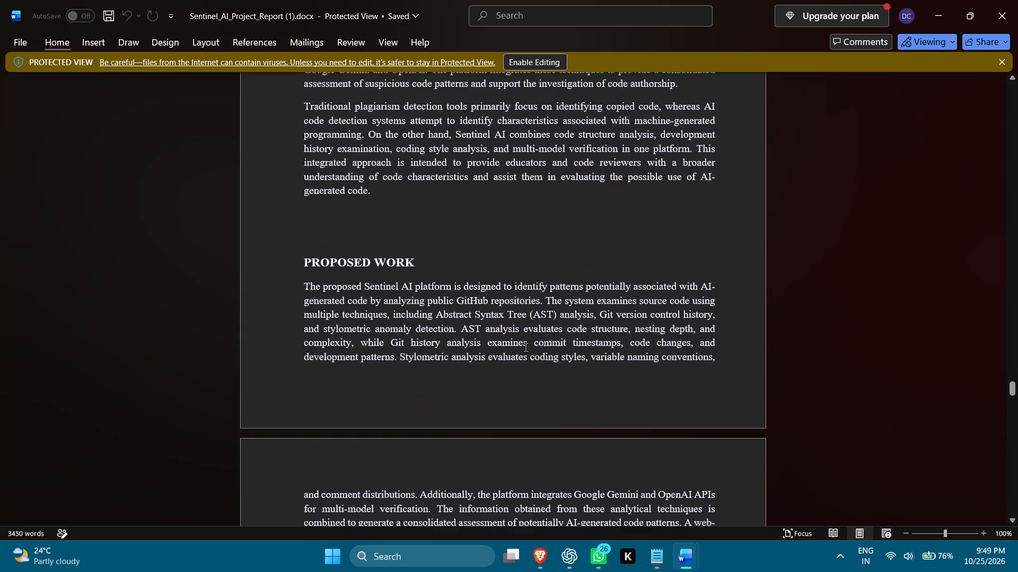
{"action": "scroll", "coordinate": [525, 347], "scroll_direction": "up", "scroll_amount": 7}
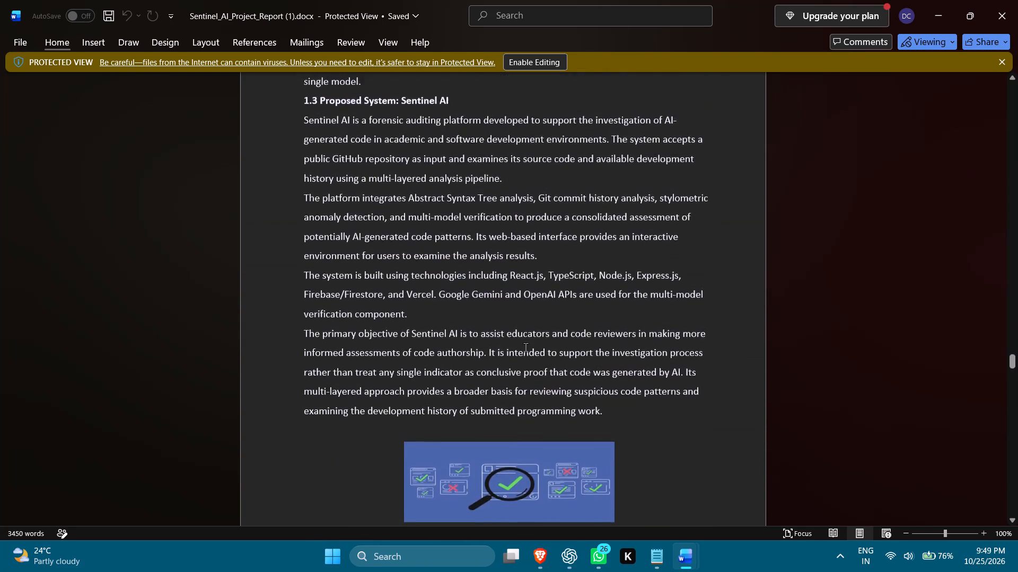
{"action": "scroll", "coordinate": [525, 347], "scroll_direction": "up", "scroll_amount": 7}
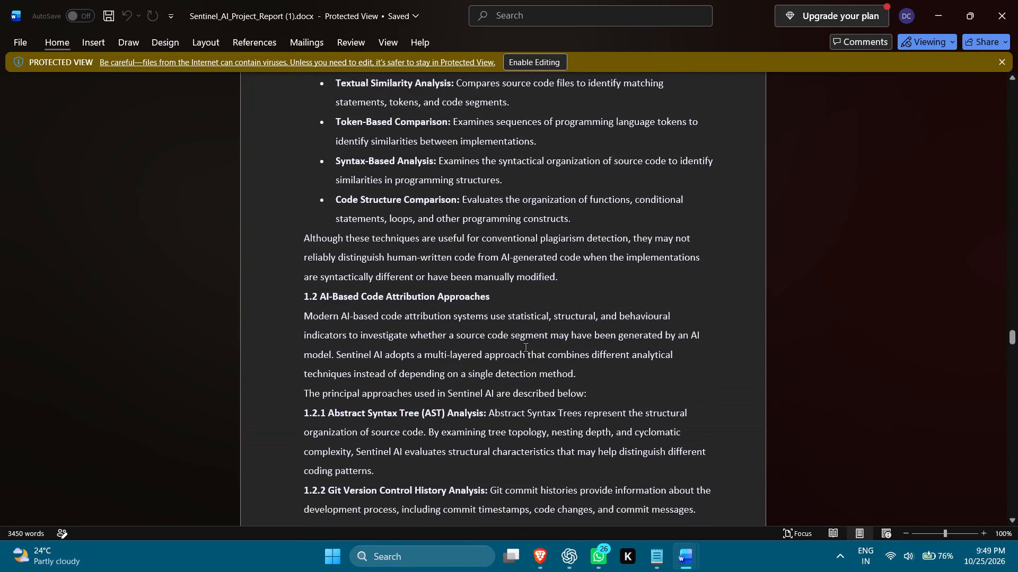
{"action": "scroll", "coordinate": [525, 347], "scroll_direction": "up", "scroll_amount": 10}
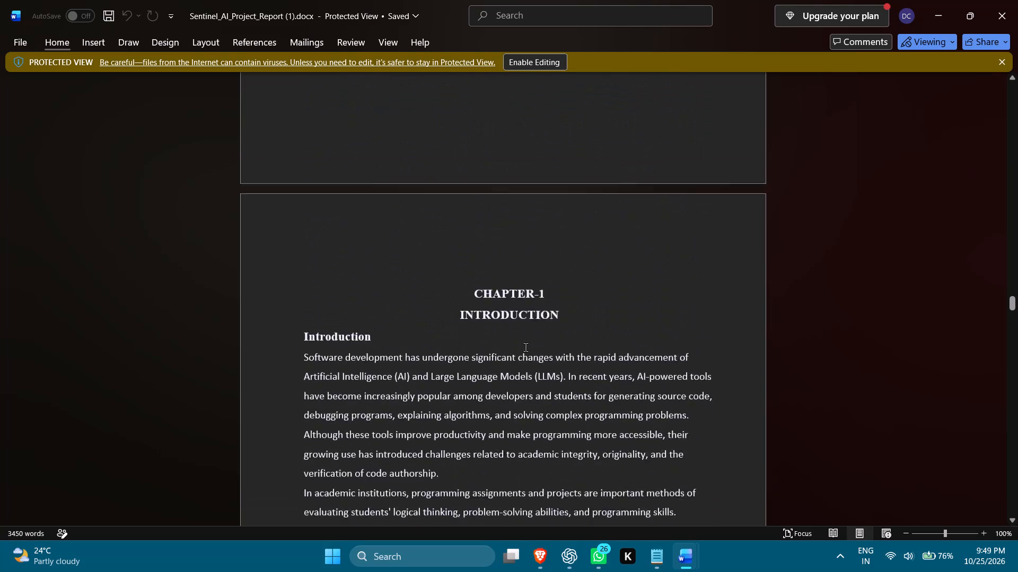
{"action": "scroll", "coordinate": [525, 347], "scroll_direction": "up", "scroll_amount": 4}
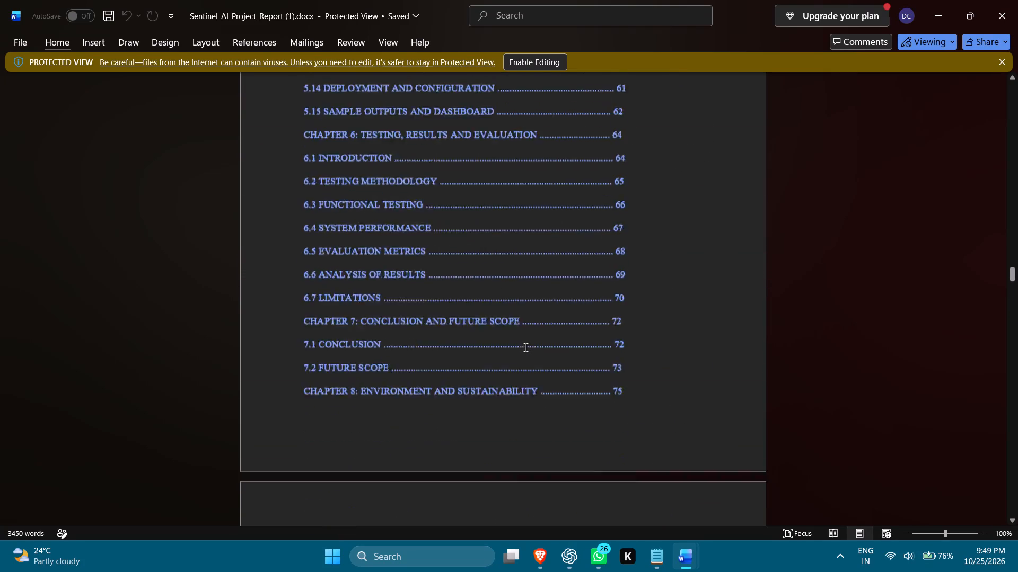
{"action": "scroll", "coordinate": [525, 347], "scroll_direction": "up", "scroll_amount": 11}
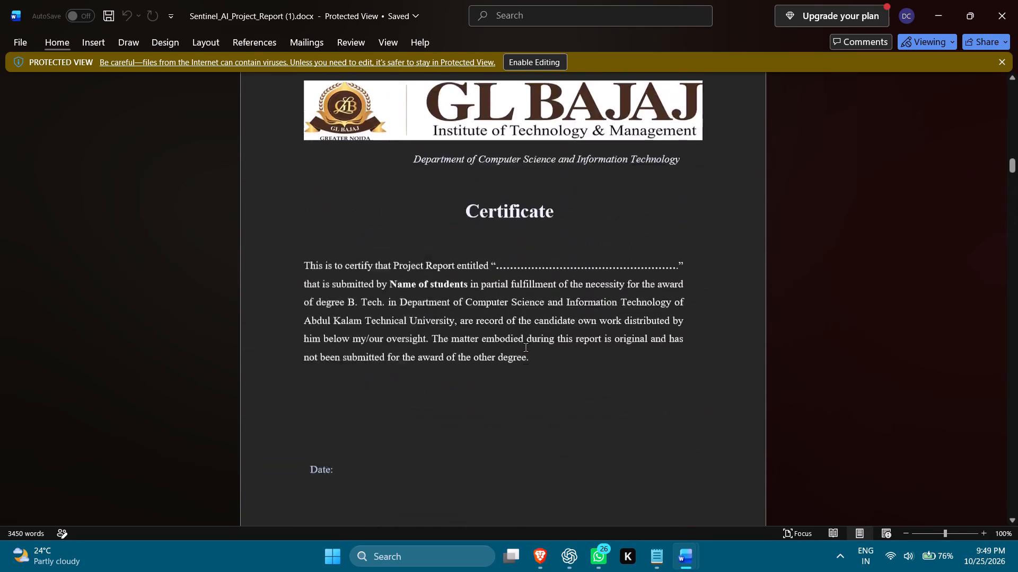
Recheck the report's body from the last pages back through Methodology, the Process Flow Diagram, Proposed Work and Background to section 1.3 Proposed System.
{"action": "scroll", "coordinate": [525, 347], "scroll_direction": "down", "scroll_amount": 20}
{"action": "scroll", "coordinate": [525, 347], "scroll_direction": "down", "scroll_amount": 20}
{"action": "scroll", "coordinate": [525, 347], "scroll_direction": "down", "scroll_amount": 11}
{"action": "scroll", "coordinate": [525, 347], "scroll_direction": "up", "scroll_amount": 3}
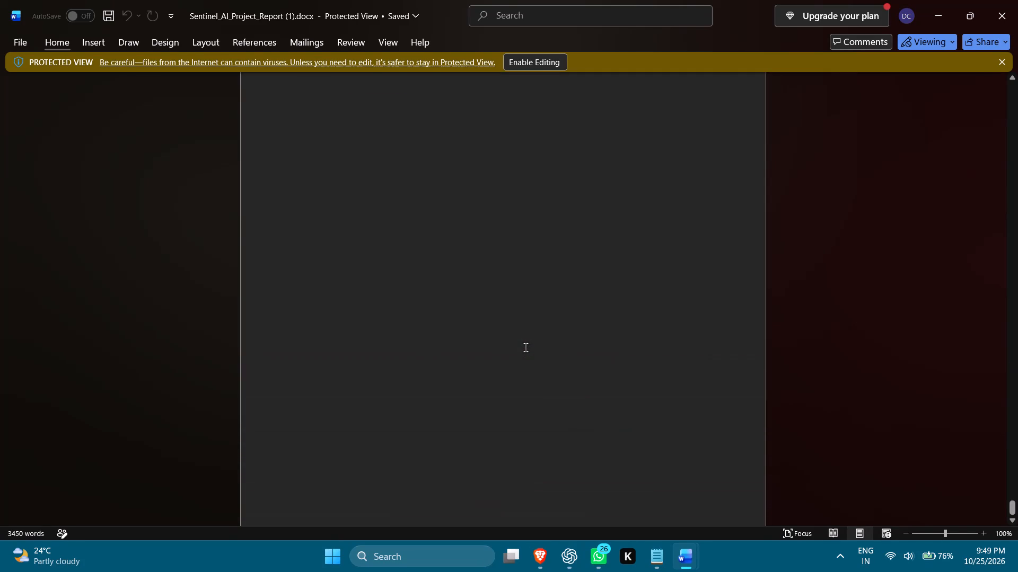
{"action": "scroll", "coordinate": [525, 347], "scroll_direction": "up", "scroll_amount": 8}
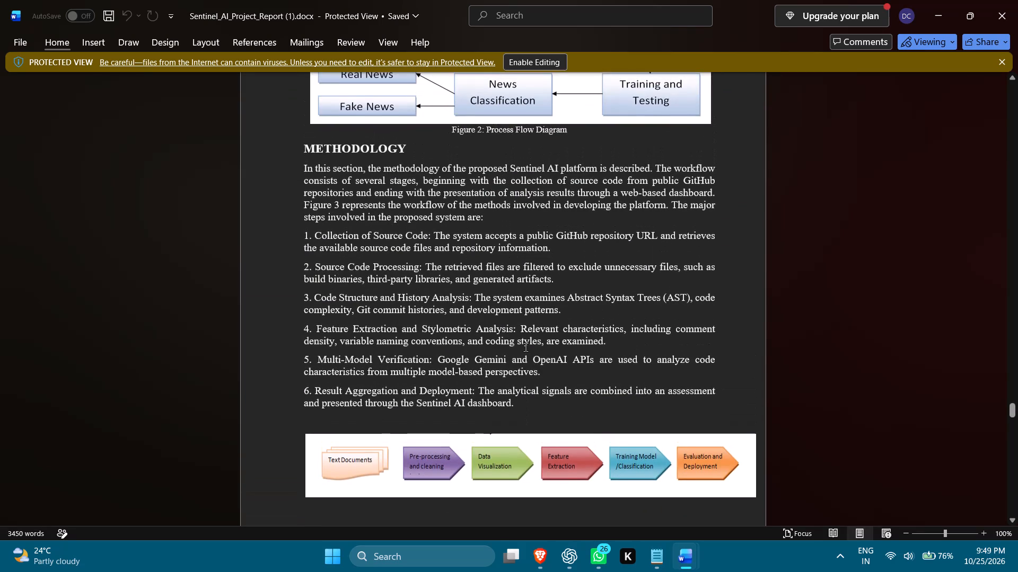
{"action": "scroll", "coordinate": [525, 347], "scroll_direction": "up", "scroll_amount": 2}
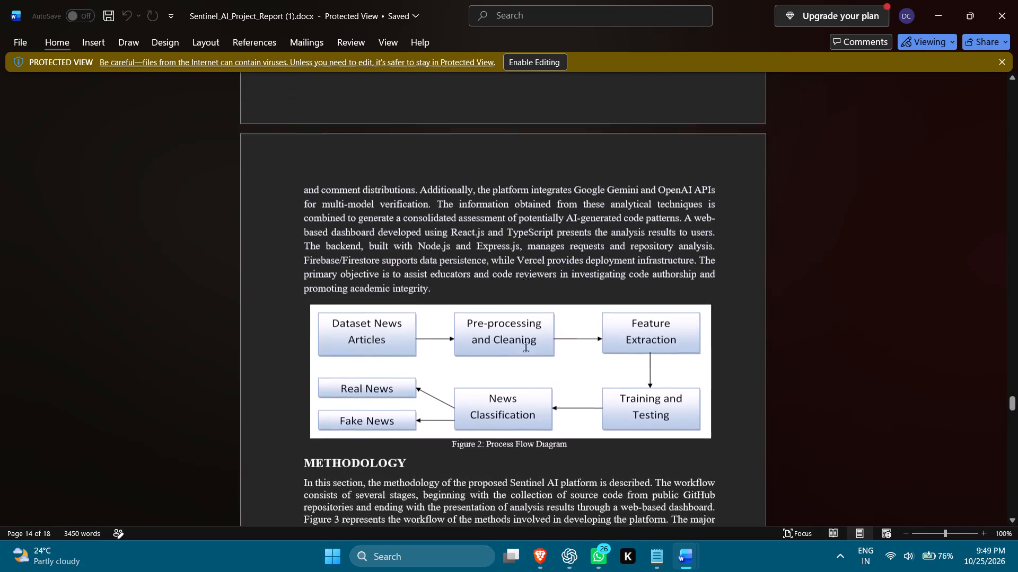
{"action": "scroll", "coordinate": [525, 347], "scroll_direction": "up", "scroll_amount": 2}
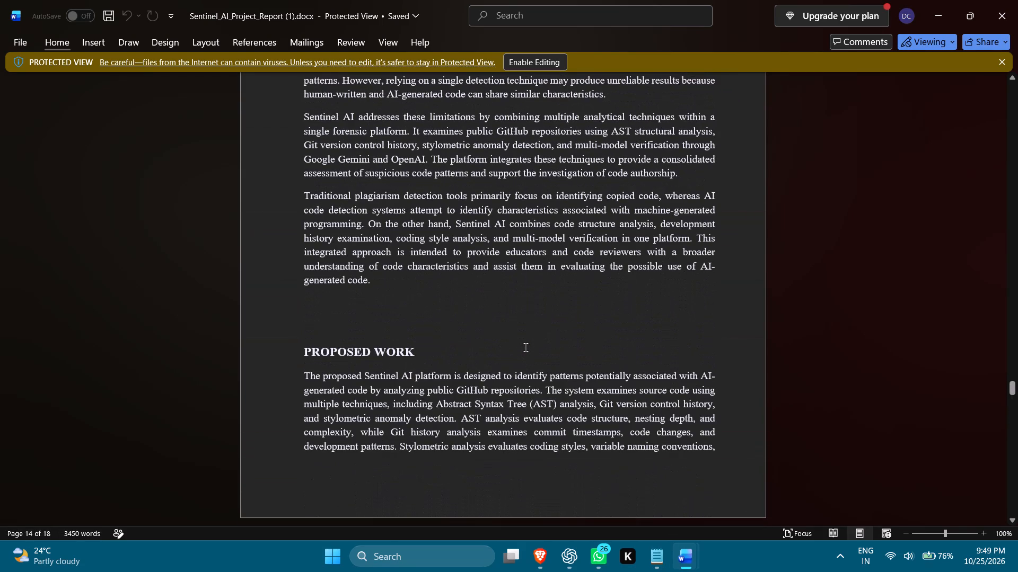
{"action": "scroll", "coordinate": [525, 347], "scroll_direction": "up", "scroll_amount": 1}
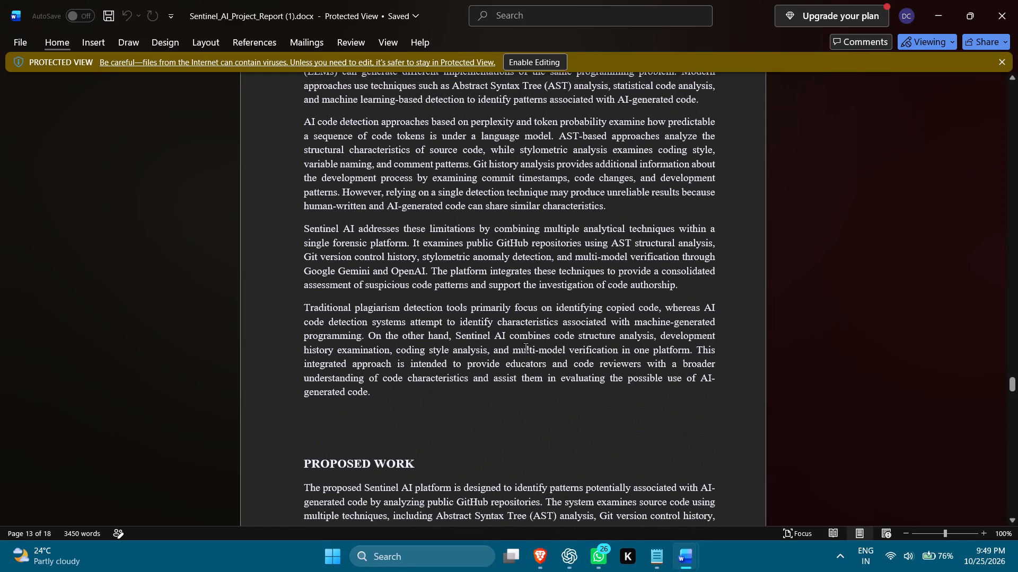
{"action": "scroll", "coordinate": [525, 347], "scroll_direction": "up", "scroll_amount": 5}
{"action": "scroll", "coordinate": [588, 296], "scroll_direction": "up", "scroll_amount": 2}
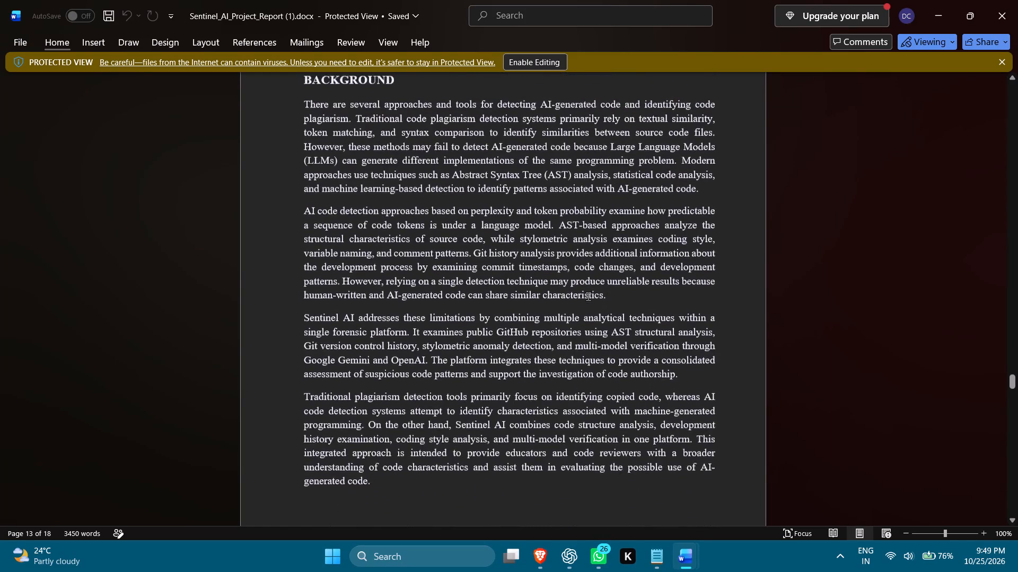
{"action": "scroll", "coordinate": [588, 296], "scroll_direction": "up", "scroll_amount": 7}
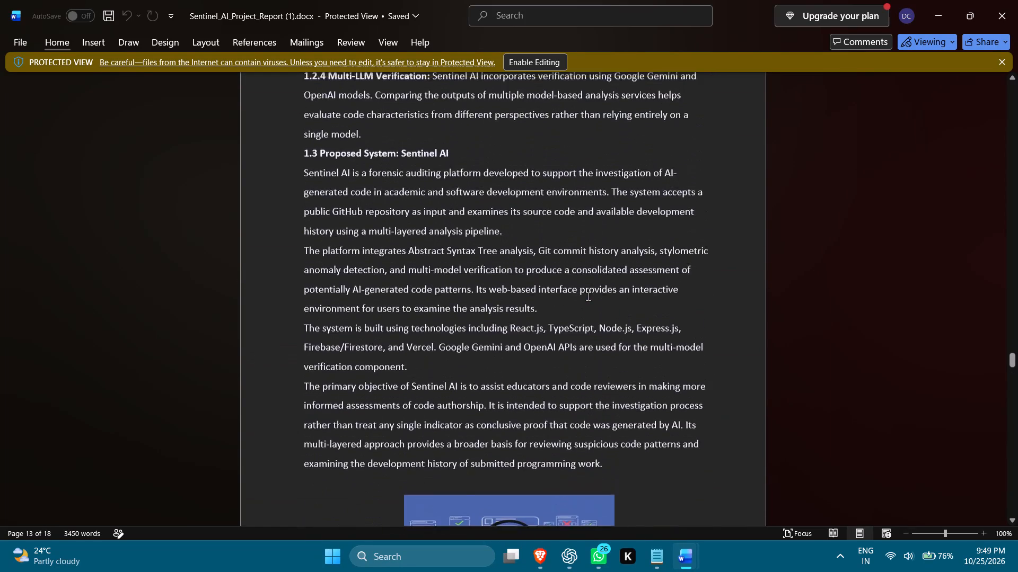
Review Chapter 1 back to the end of the contents, and forward again through sections 1.2 and 1.3 to Proposed Work.
{"action": "scroll", "coordinate": [588, 296], "scroll_direction": "up", "scroll_amount": 1}
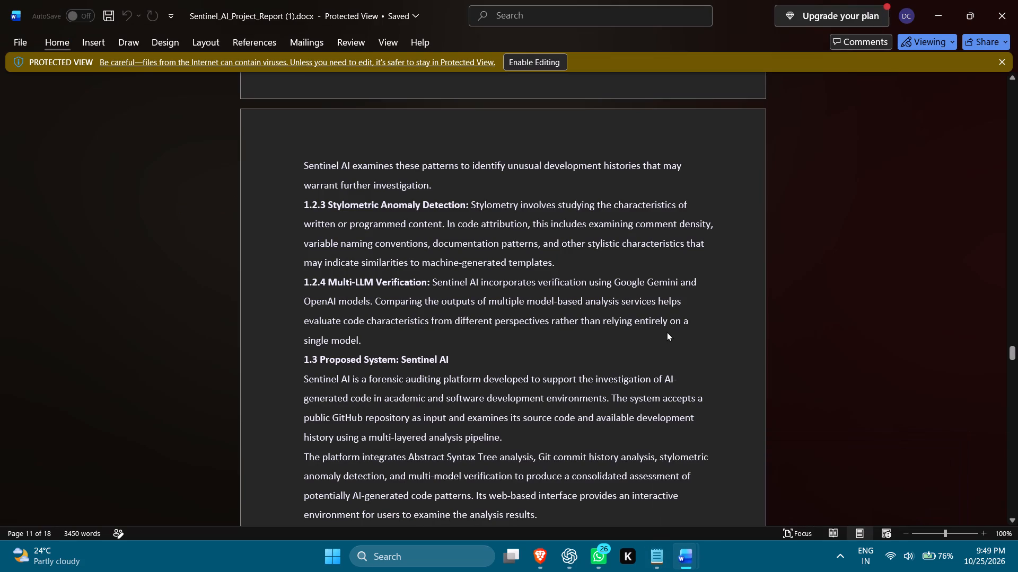
{"action": "left_click", "coordinate": [666, 332]}
{"action": "scroll", "coordinate": [666, 332], "scroll_direction": "up", "scroll_amount": 8}
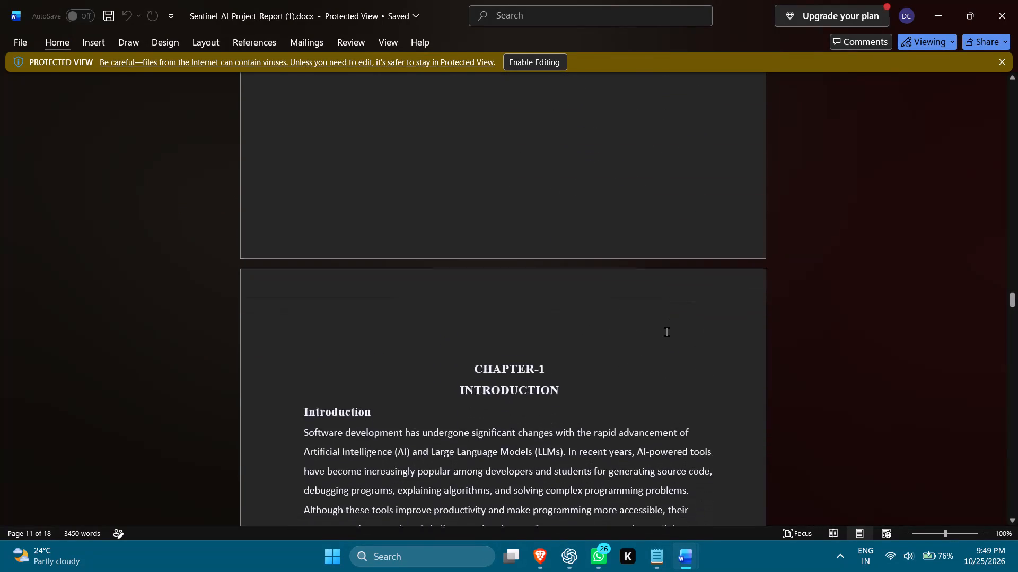
{"action": "scroll", "coordinate": [666, 332], "scroll_direction": "up", "scroll_amount": 1}
{"action": "scroll", "coordinate": [666, 332], "scroll_direction": "down", "scroll_amount": 1}
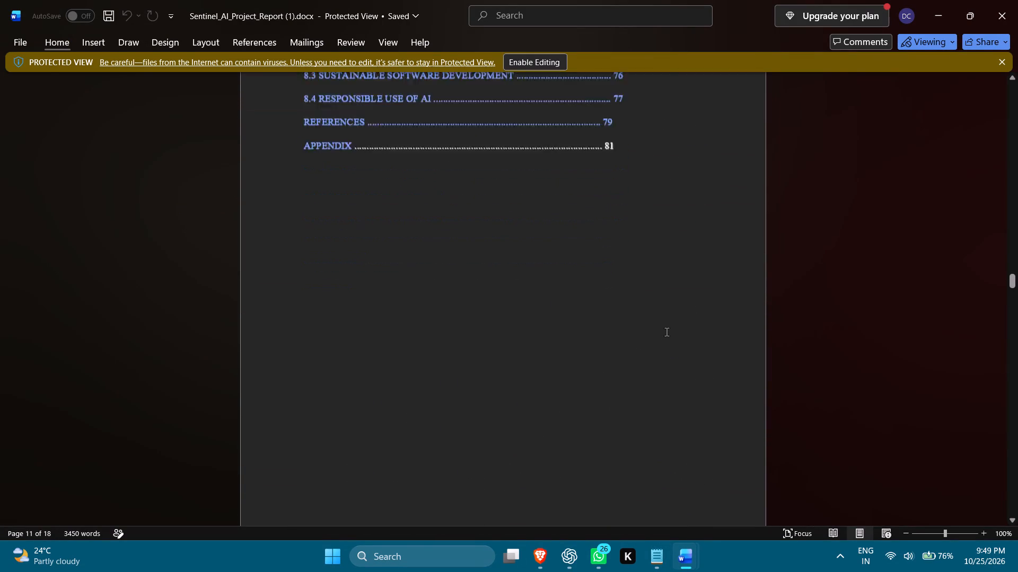
{"action": "scroll", "coordinate": [666, 332], "scroll_direction": "down", "scroll_amount": 7}
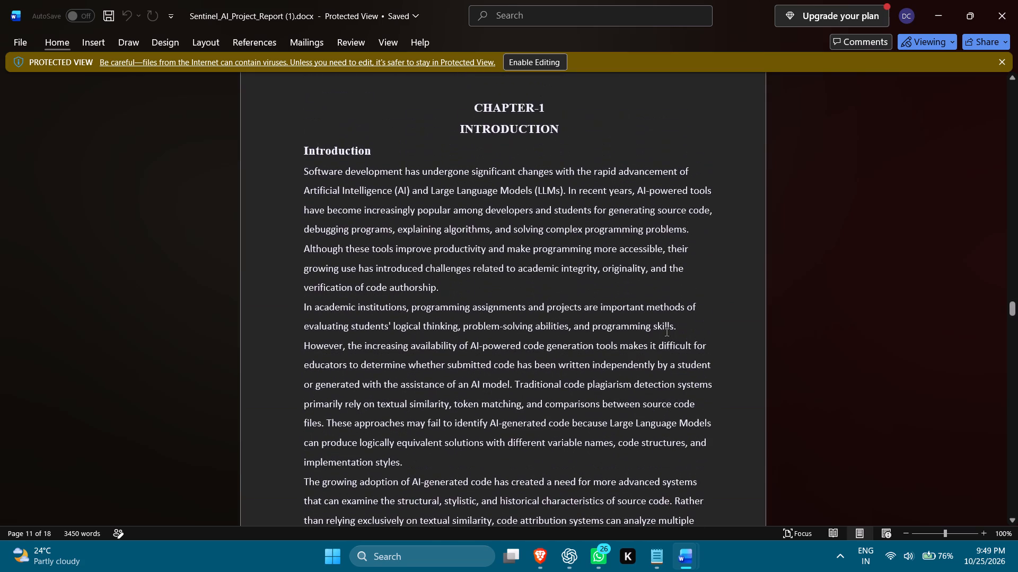
{"action": "scroll", "coordinate": [666, 332], "scroll_direction": "down", "scroll_amount": 1}
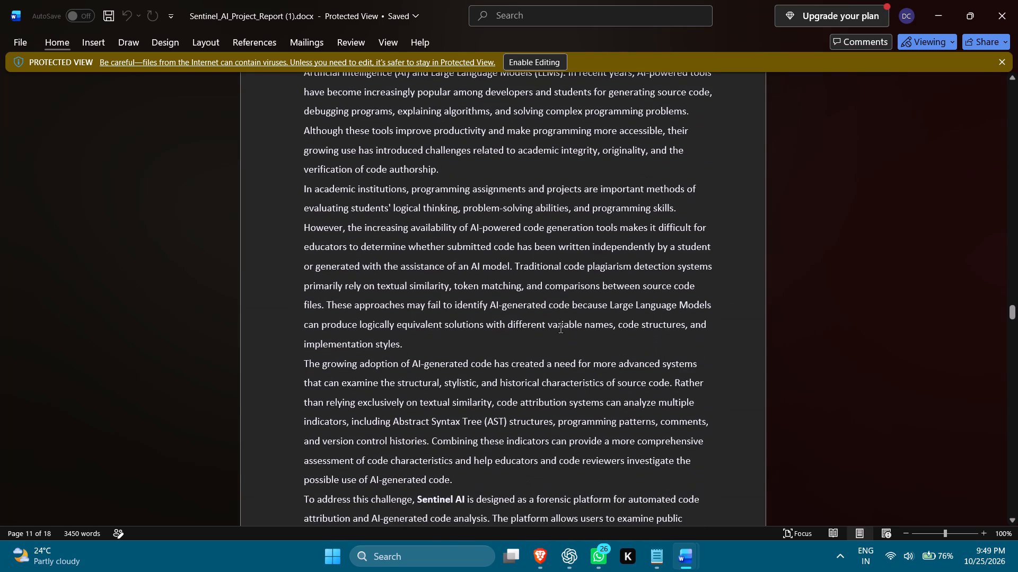
{"action": "scroll", "coordinate": [560, 328], "scroll_direction": "down", "scroll_amount": 11}
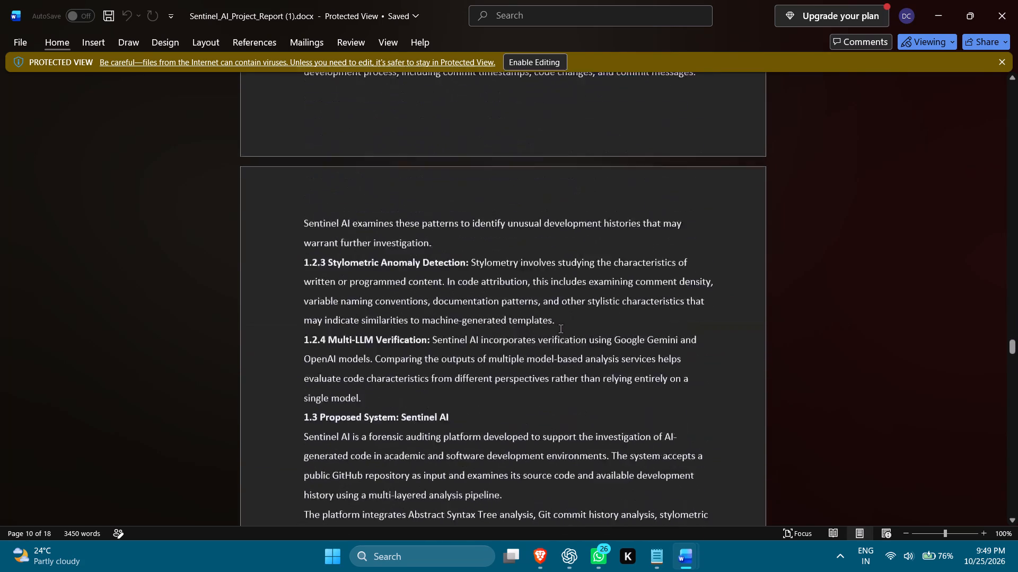
{"action": "scroll", "coordinate": [560, 328], "scroll_direction": "down", "scroll_amount": 12}
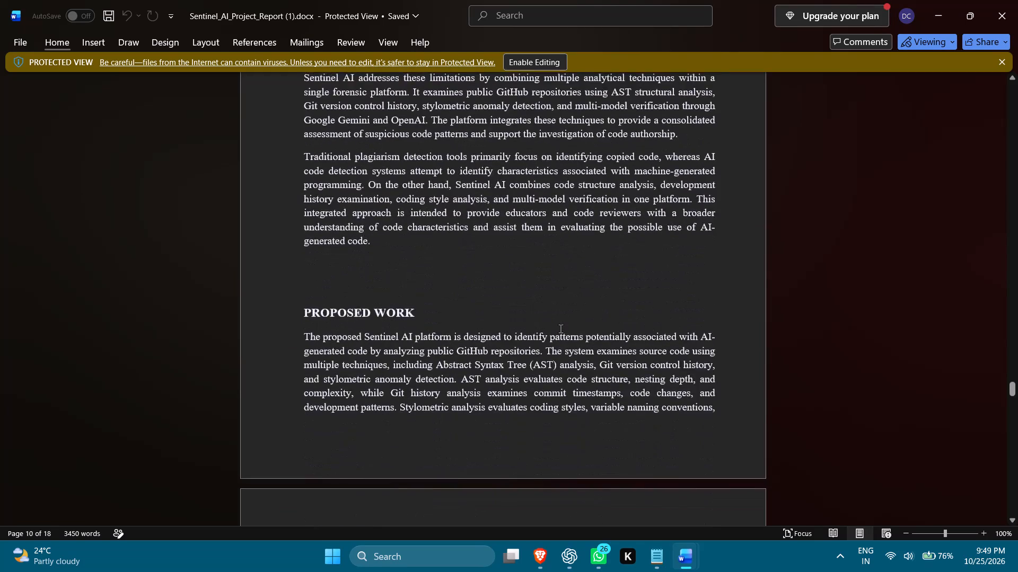
{"action": "scroll", "coordinate": [560, 328], "scroll_direction": "down", "scroll_amount": 3}
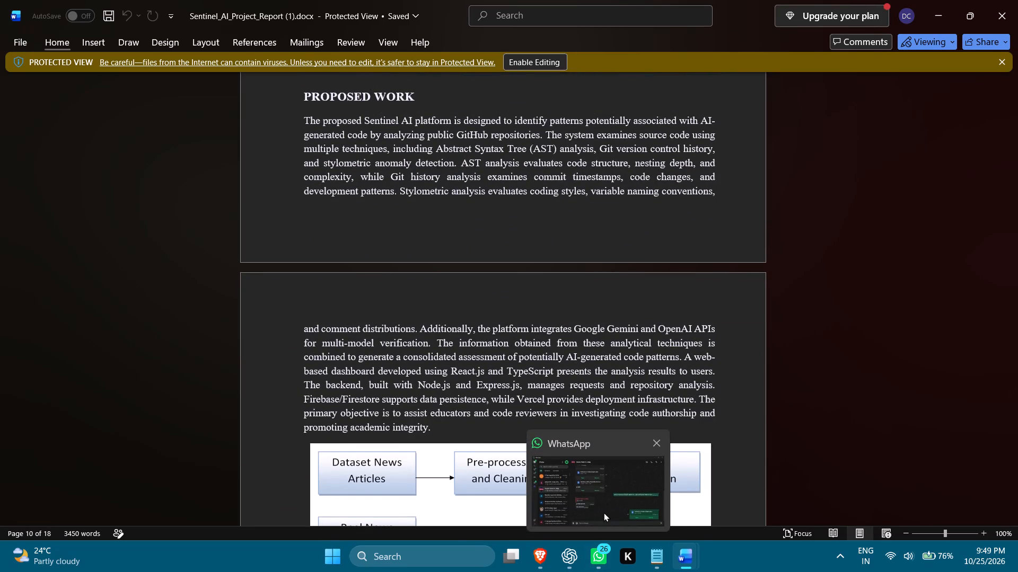
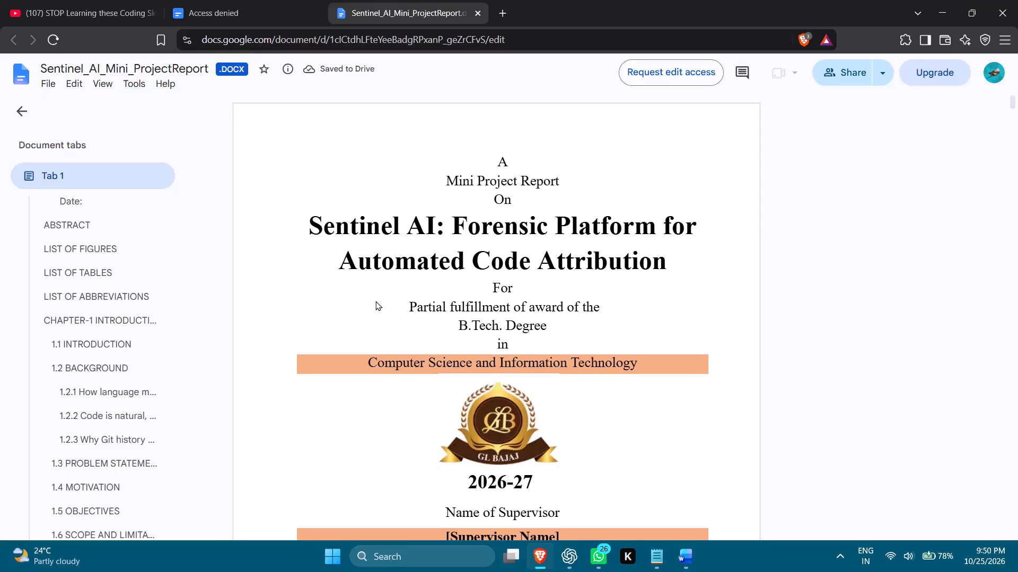
Review Sentinel_AI_Mini_ProjectReport from the title page through the Declaration and Certificate to the Table of Contents.
{"action": "scroll", "coordinate": [375, 301], "scroll_direction": "down", "scroll_amount": 2}
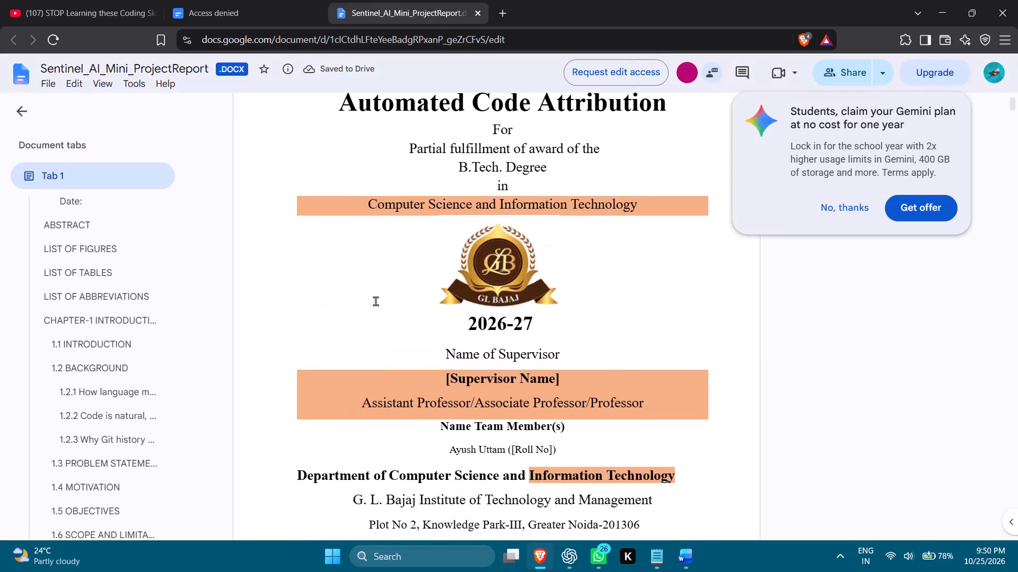
{"action": "scroll", "coordinate": [375, 301], "scroll_direction": "down", "scroll_amount": 9}
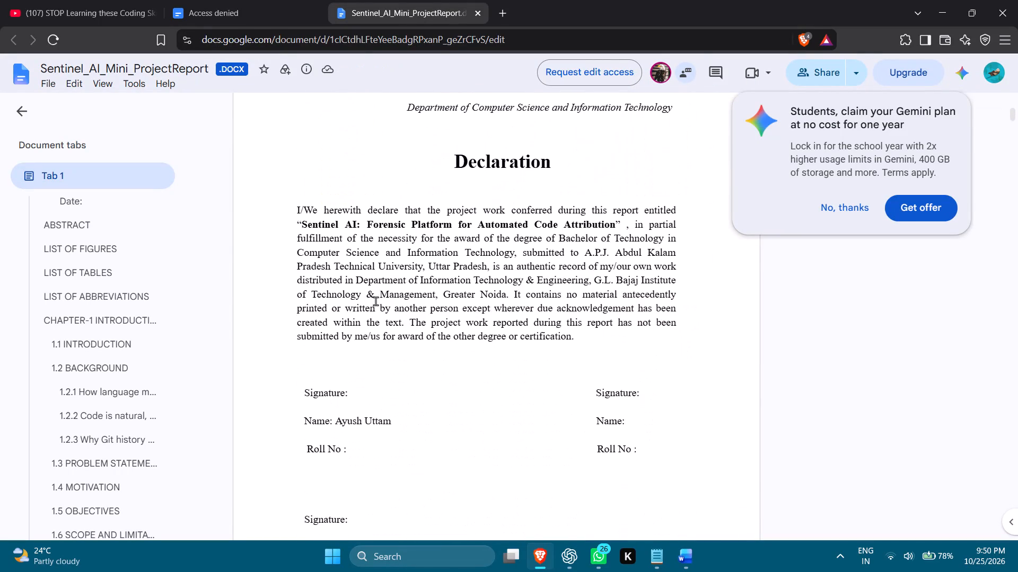
{"action": "scroll", "coordinate": [375, 301], "scroll_direction": "down", "scroll_amount": 9}
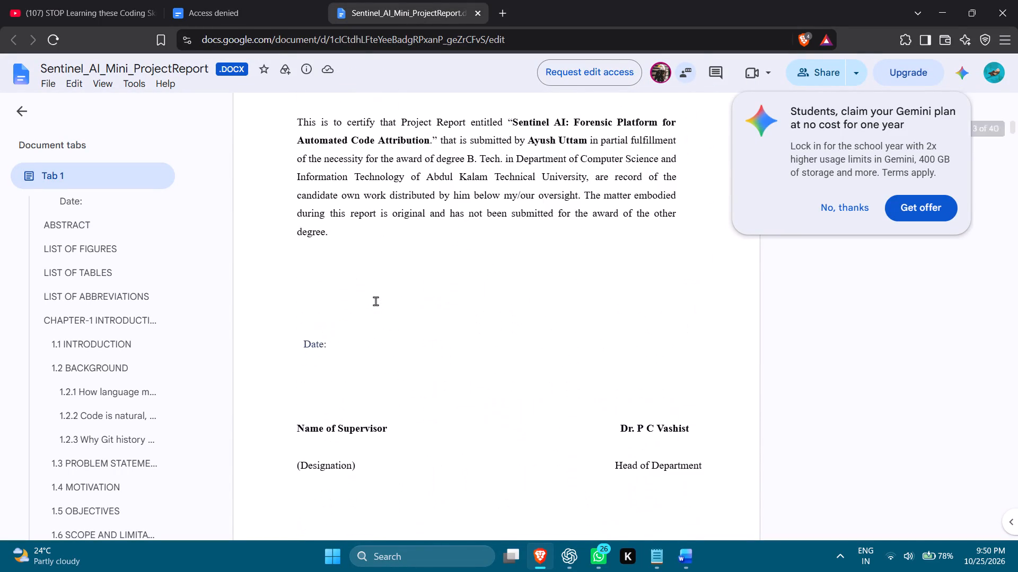
{"action": "scroll", "coordinate": [375, 301], "scroll_direction": "down", "scroll_amount": 14}
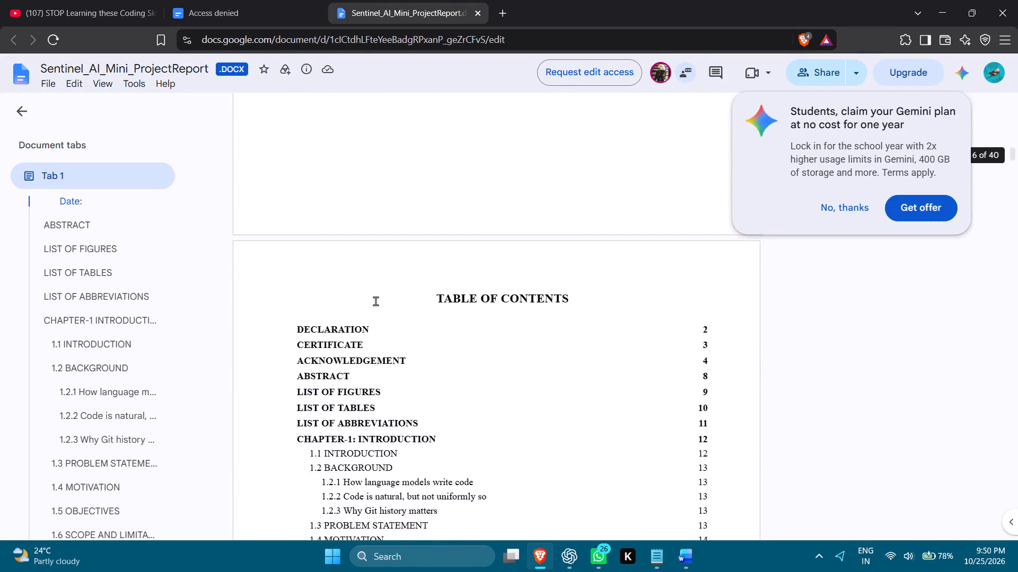
{"action": "scroll", "coordinate": [375, 301], "scroll_direction": "down", "scroll_amount": 2}
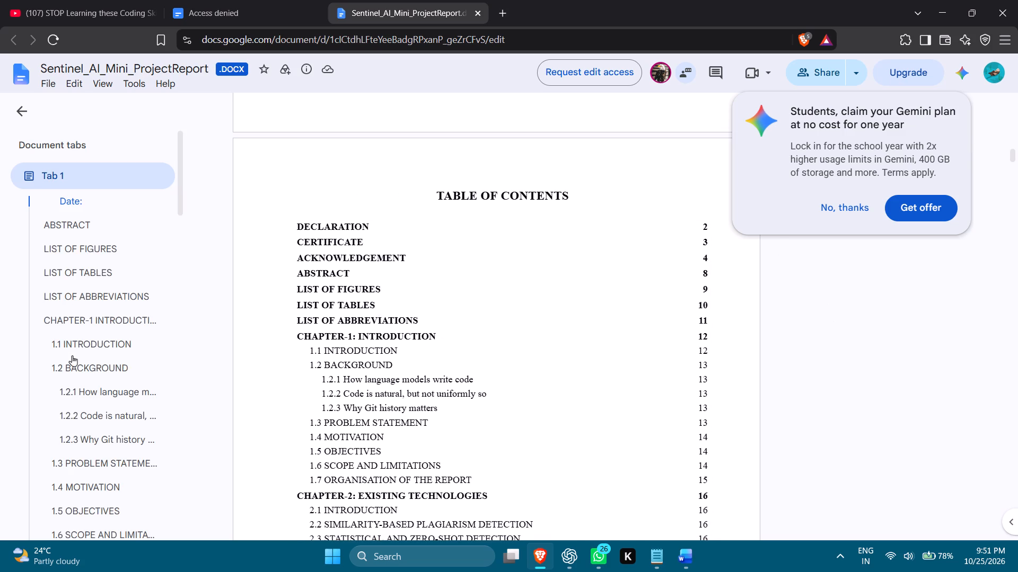
Skim the outline and table of contents of Sentinel_AI_Mini_ProjectReport, look ahead to section 2.9 Summary, and return to the Declaration page.
{"action": "scroll", "coordinate": [73, 356], "scroll_direction": "down", "scroll_amount": 19}
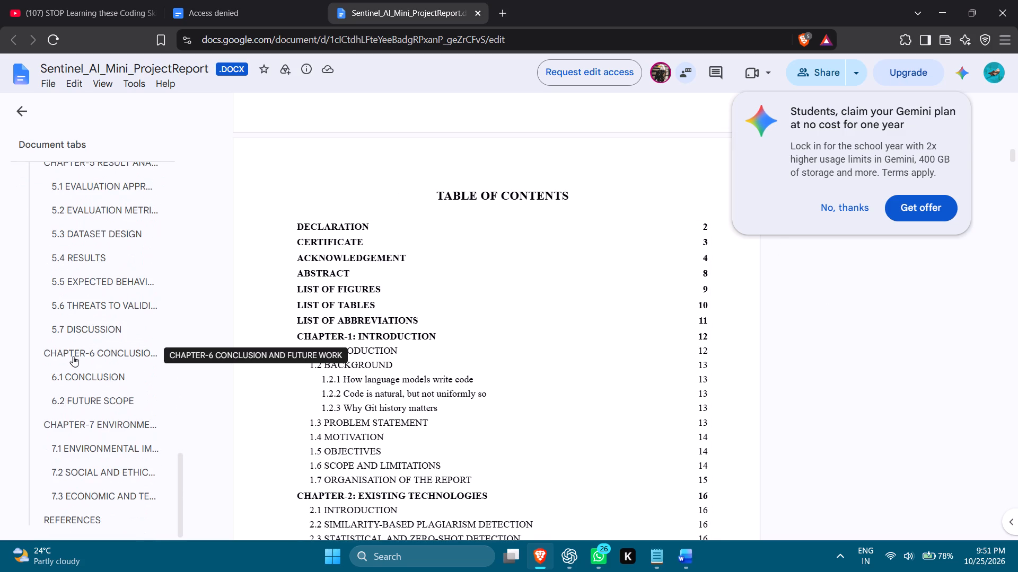
{"action": "scroll", "coordinate": [73, 356], "scroll_direction": "down", "scroll_amount": 2}
{"action": "scroll", "coordinate": [453, 396], "scroll_direction": "down", "scroll_amount": 5}
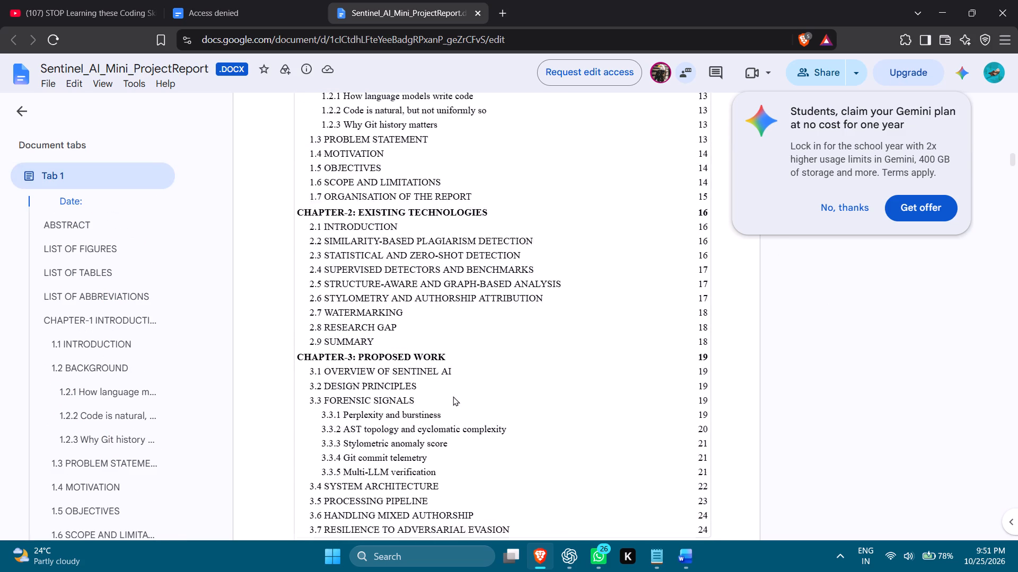
{"action": "scroll", "coordinate": [453, 396], "scroll_direction": "down", "scroll_amount": 6}
{"action": "scroll", "coordinate": [453, 396], "scroll_direction": "down", "scroll_amount": 16}
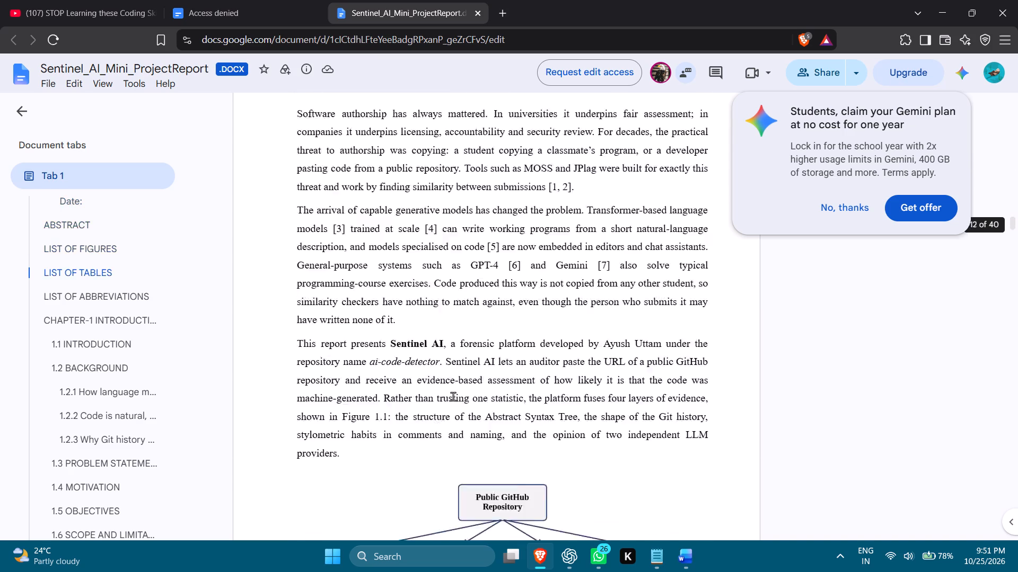
{"action": "scroll", "coordinate": [453, 396], "scroll_direction": "down", "scroll_amount": 15}
{"action": "scroll", "coordinate": [453, 396], "scroll_direction": "up", "scroll_amount": 20}
{"action": "scroll", "coordinate": [453, 396], "scroll_direction": "up", "scroll_amount": 4}
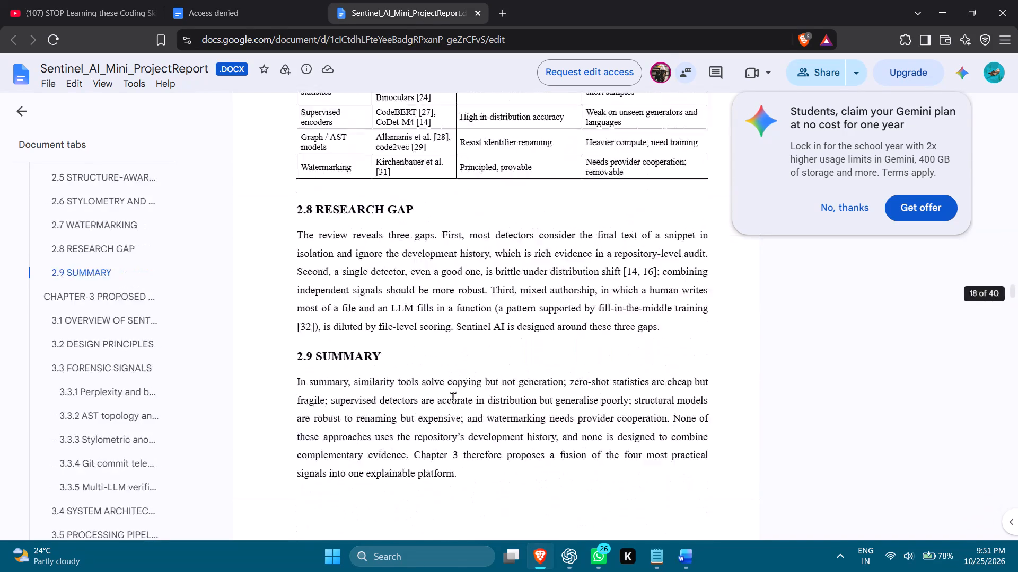
{"action": "scroll", "coordinate": [453, 396], "scroll_direction": "up", "scroll_amount": 17}
{"action": "scroll", "coordinate": [453, 396], "scroll_direction": "up", "scroll_amount": 7}
{"action": "scroll", "coordinate": [453, 396], "scroll_direction": "down", "scroll_amount": 7}
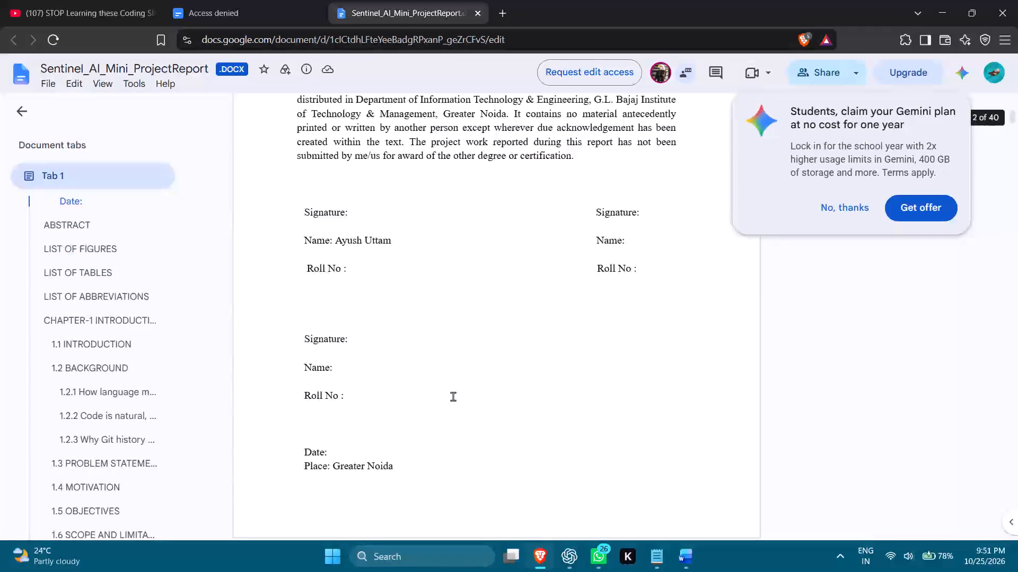
{"action": "scroll", "coordinate": [453, 396], "scroll_direction": "down", "scroll_amount": 20}
{"action": "scroll", "coordinate": [453, 396], "scroll_direction": "down", "scroll_amount": 2}
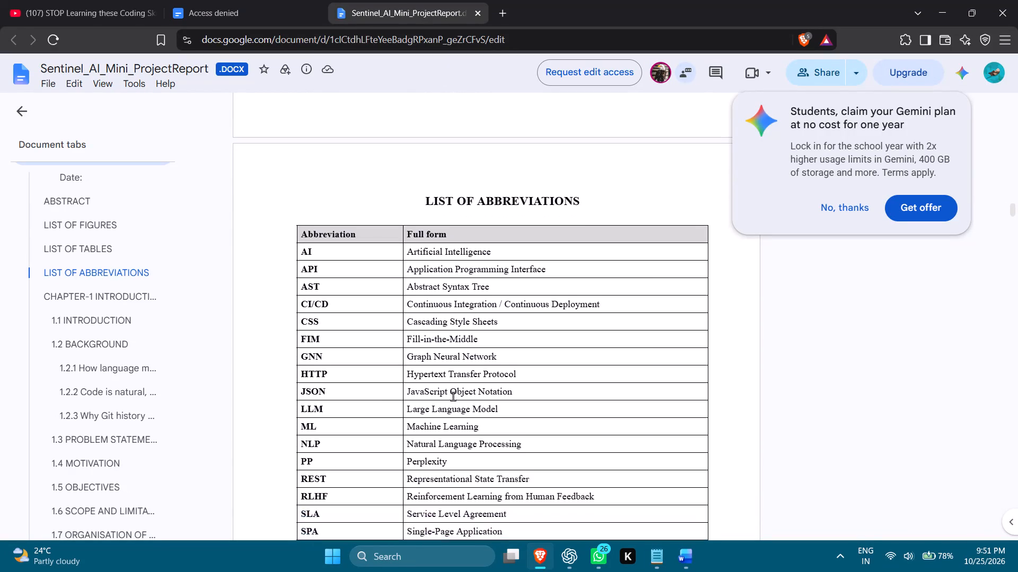
{"action": "scroll", "coordinate": [453, 396], "scroll_direction": "up", "scroll_amount": 7}
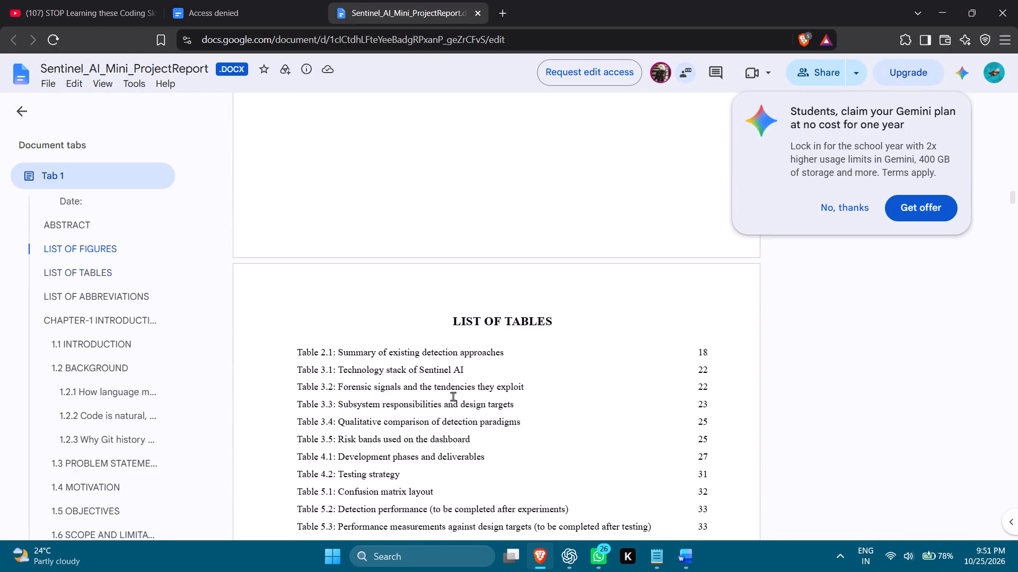
{"action": "scroll", "coordinate": [453, 396], "scroll_direction": "down", "scroll_amount": 13}
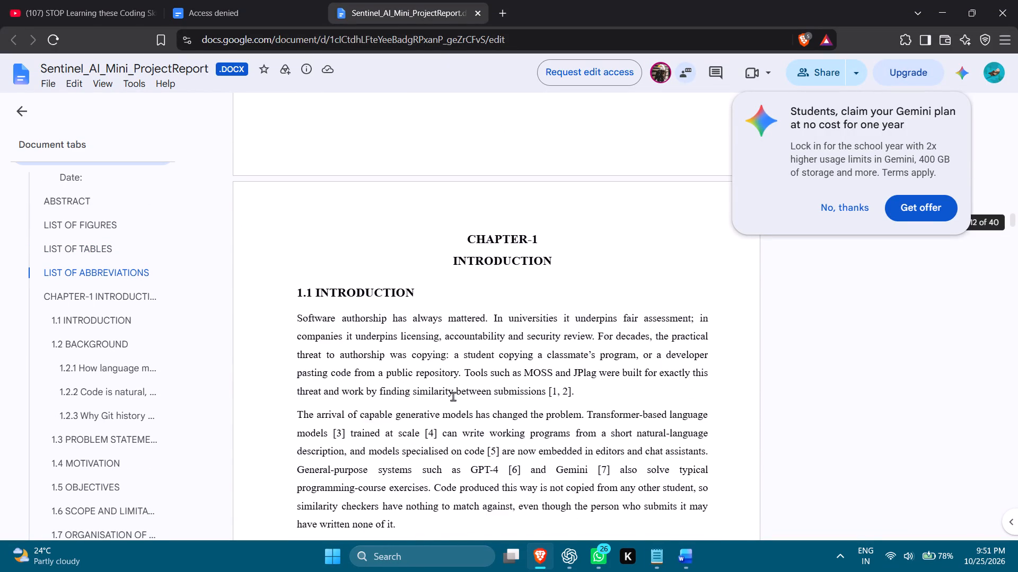
{"action": "scroll", "coordinate": [453, 396], "scroll_direction": "down", "scroll_amount": 8}
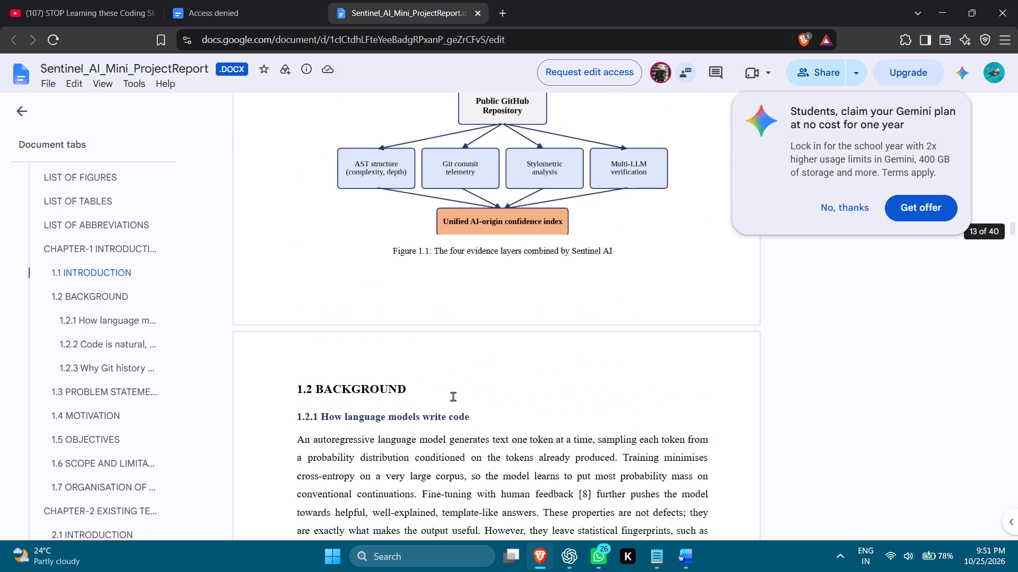
{"action": "scroll", "coordinate": [453, 396], "scroll_direction": "down", "scroll_amount": 7}
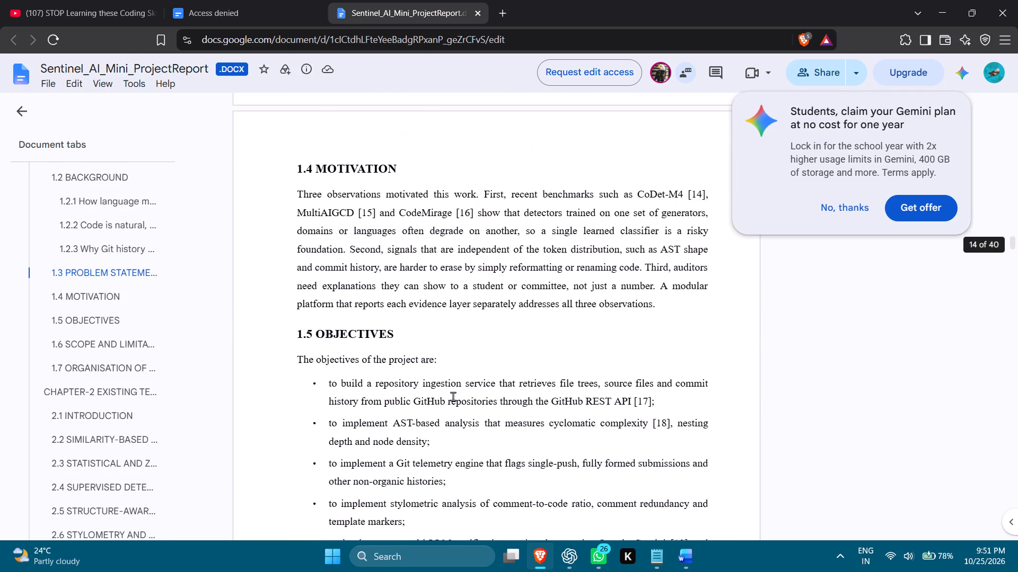